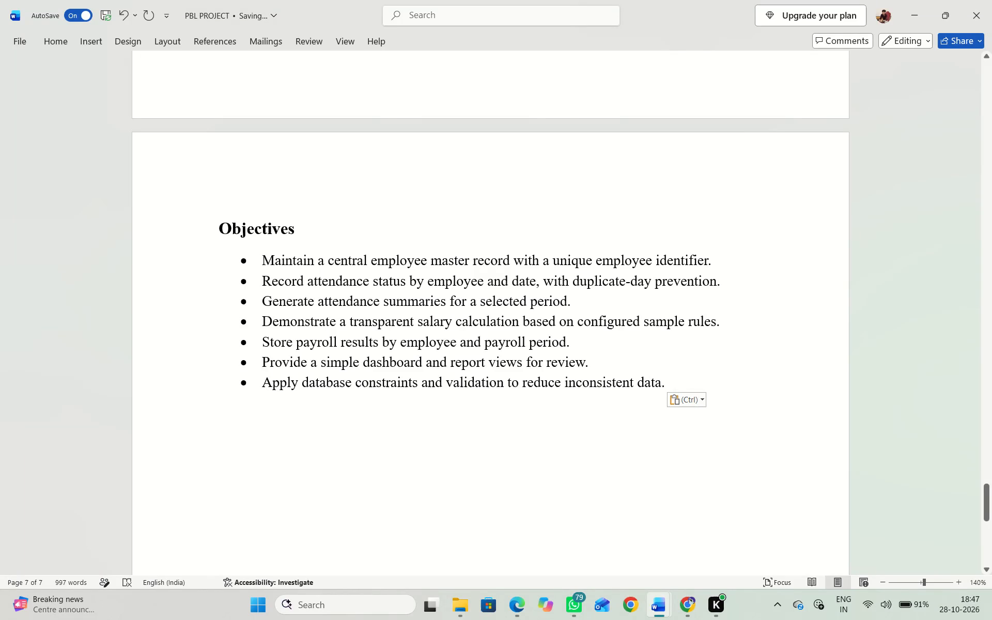
Copy the last objective, about source code and setup instructions, from the attendance payroll reference PDF into a new Word bullet ending with a period.
key("Return")
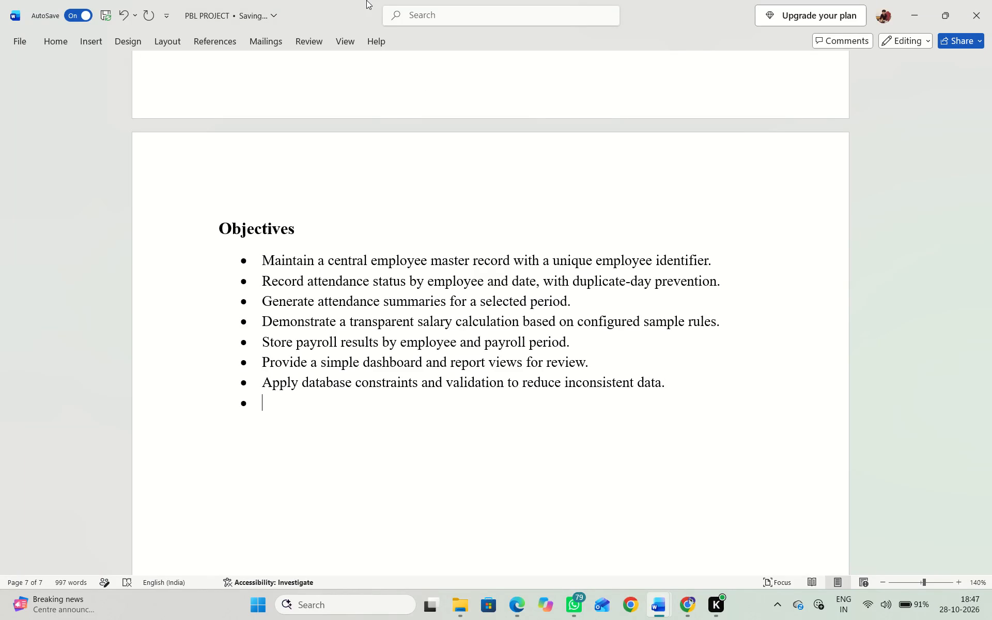
left_click(509, 602)
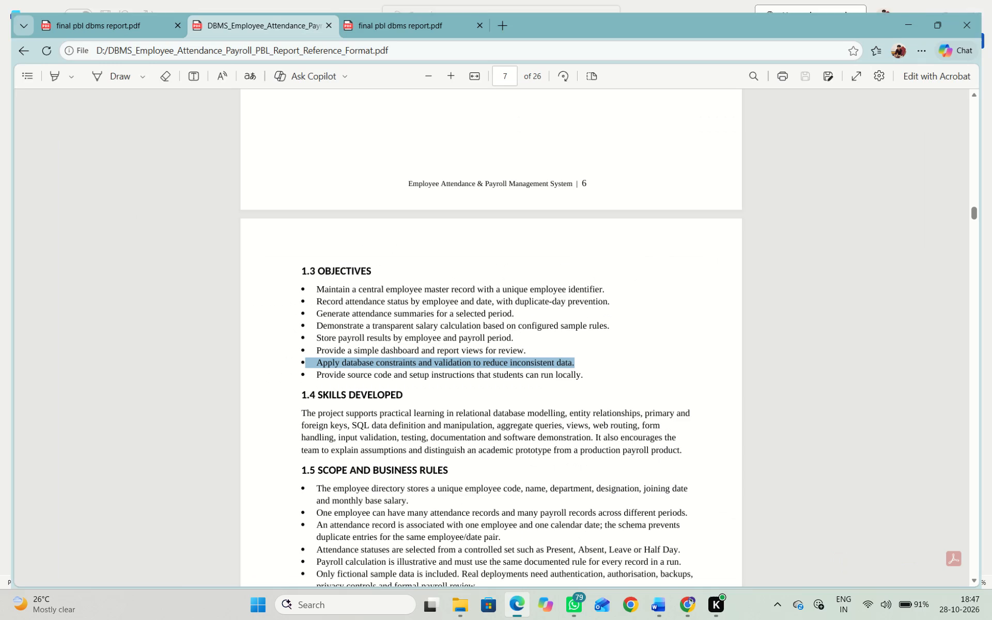
left_click_drag(310, 368, 545, 367)
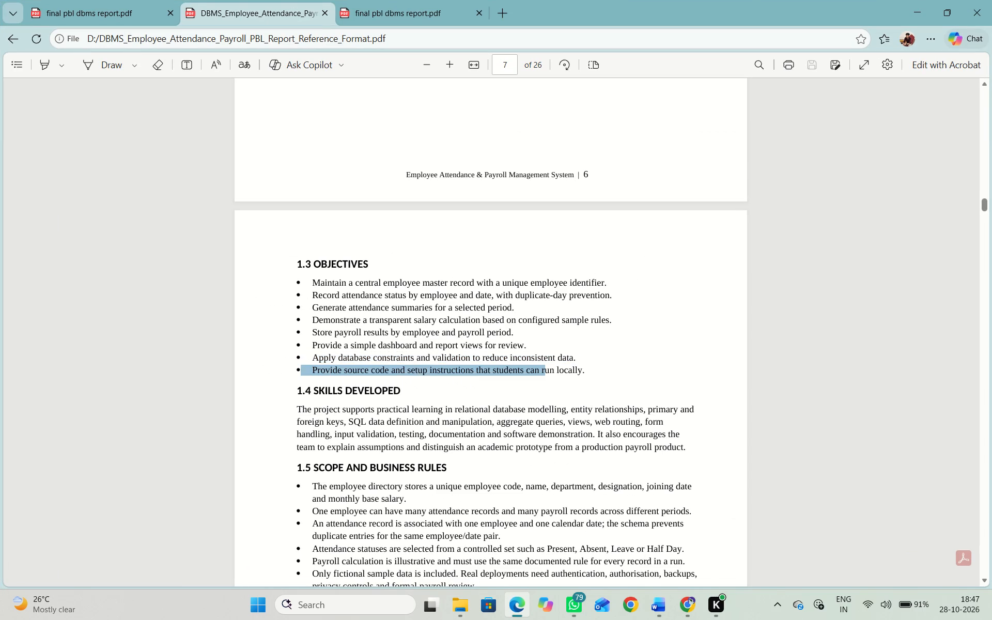
left_click_drag(545, 367, 602, 367)
key("ctrl+c")
left_click(913, 7)
key("ctrl+v")
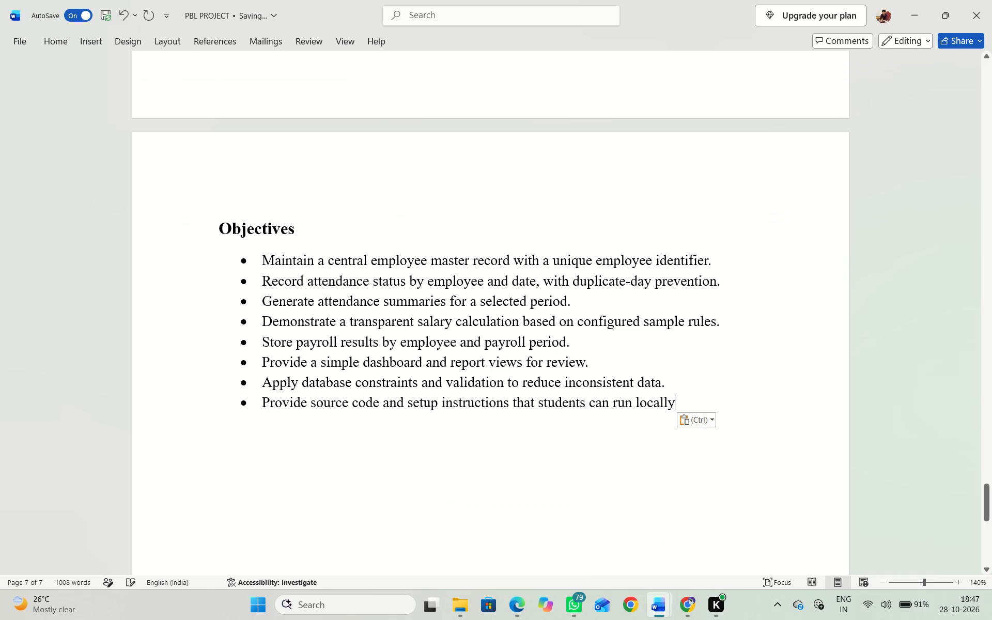
key("period")
End the objectives bullet list with an empty, unindented line below it.
key("Return")
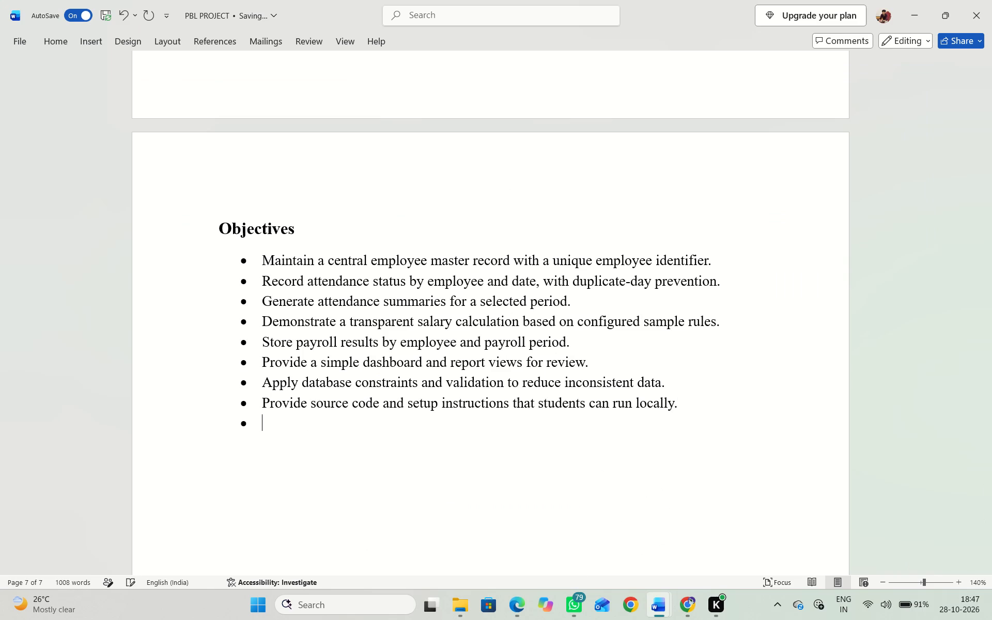
key("BackSpace")
key("BackSpace")
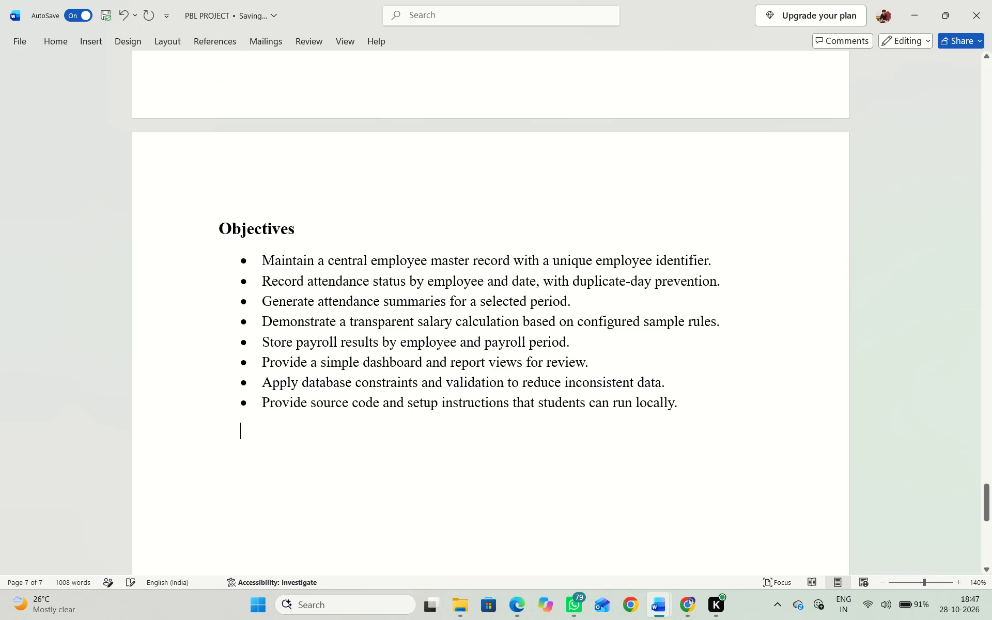
key("BackSpace")
Consult section 1.4 in the final DBMS report PDF and start a heading numbered 1.4 below the Word objectives list, in 14 pt bold.
left_click(510, 600)
left_click(406, 8)
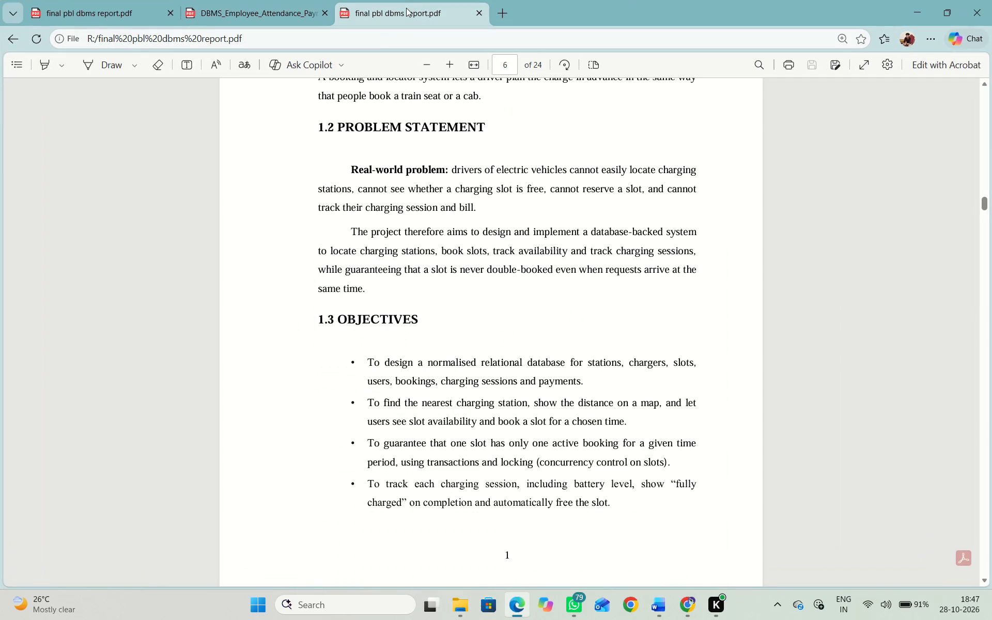
scroll(362, 337, "down", 6)
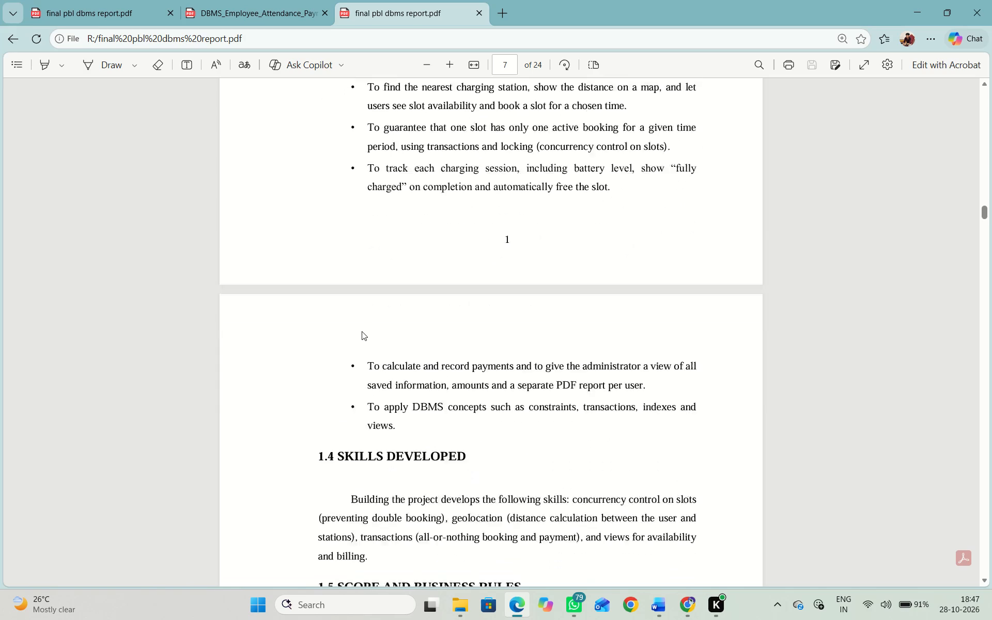
scroll(362, 331, "down", 1)
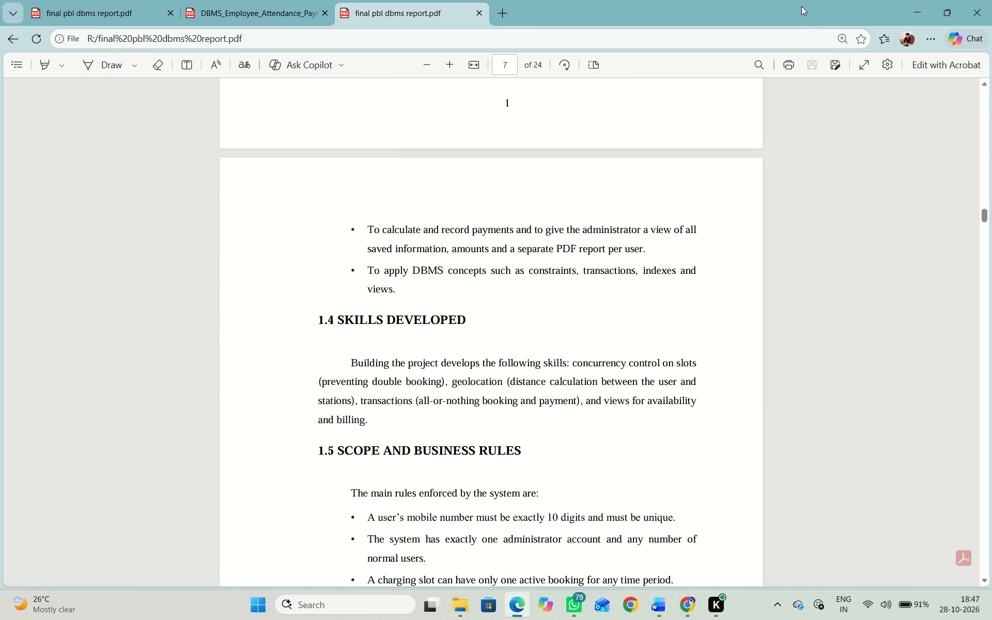
left_click(910, 7)
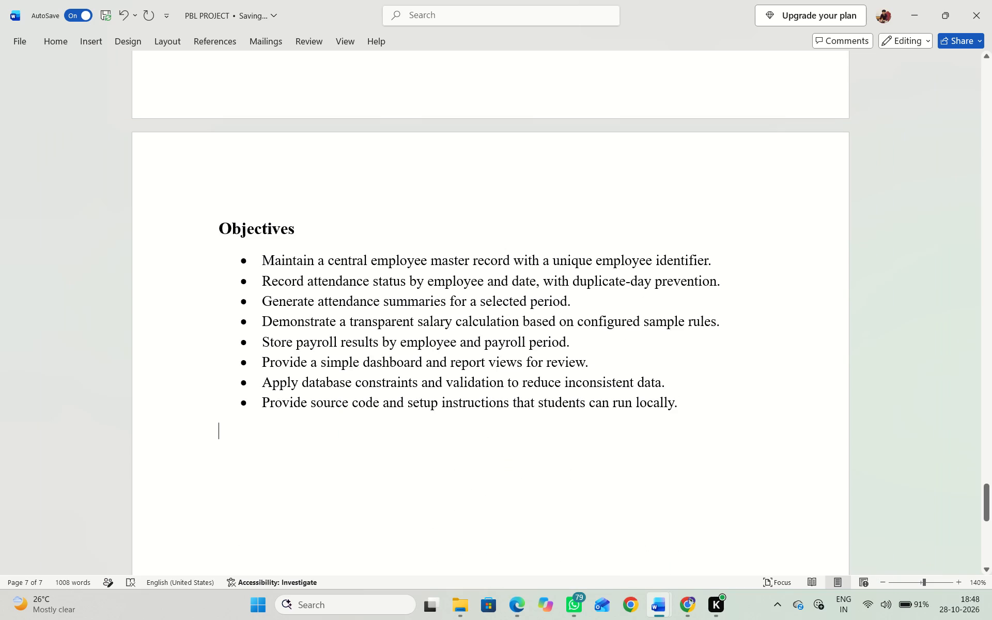
key("End")
key("1")
type(".4")
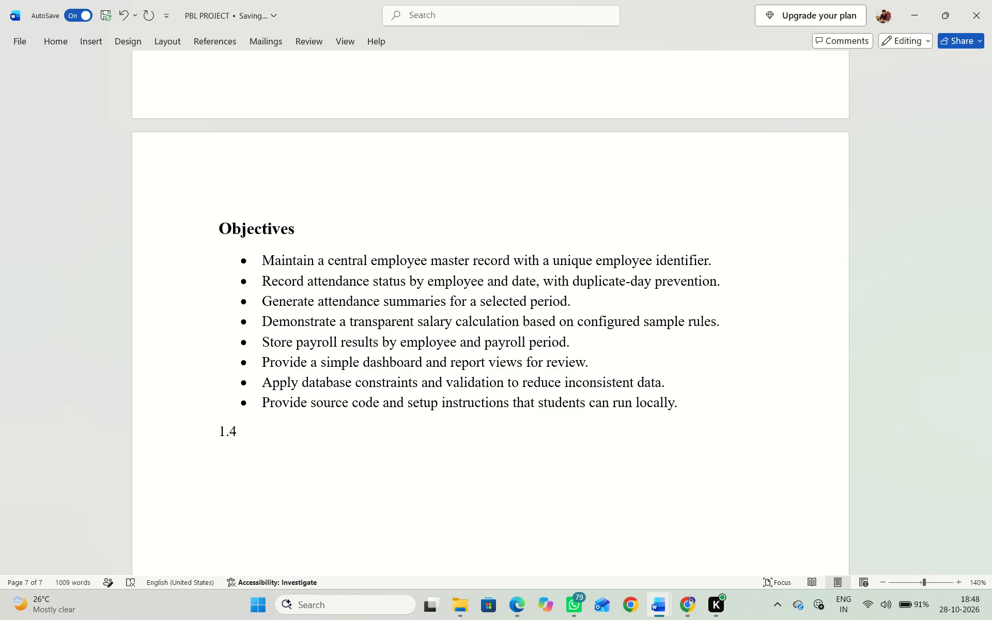
left_click_drag(236, 431, 196, 437)
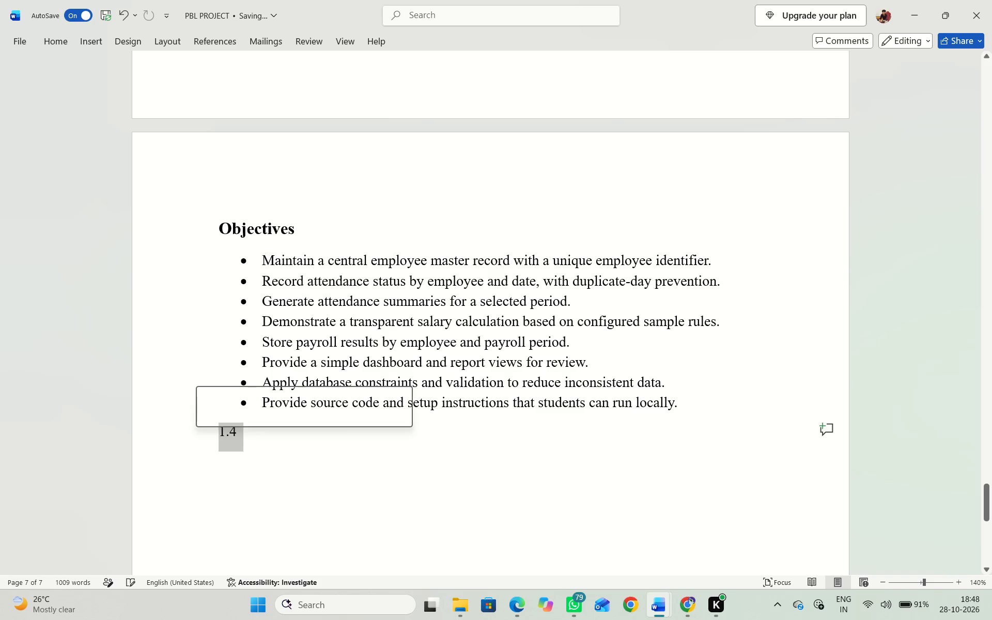
left_click(278, 400)
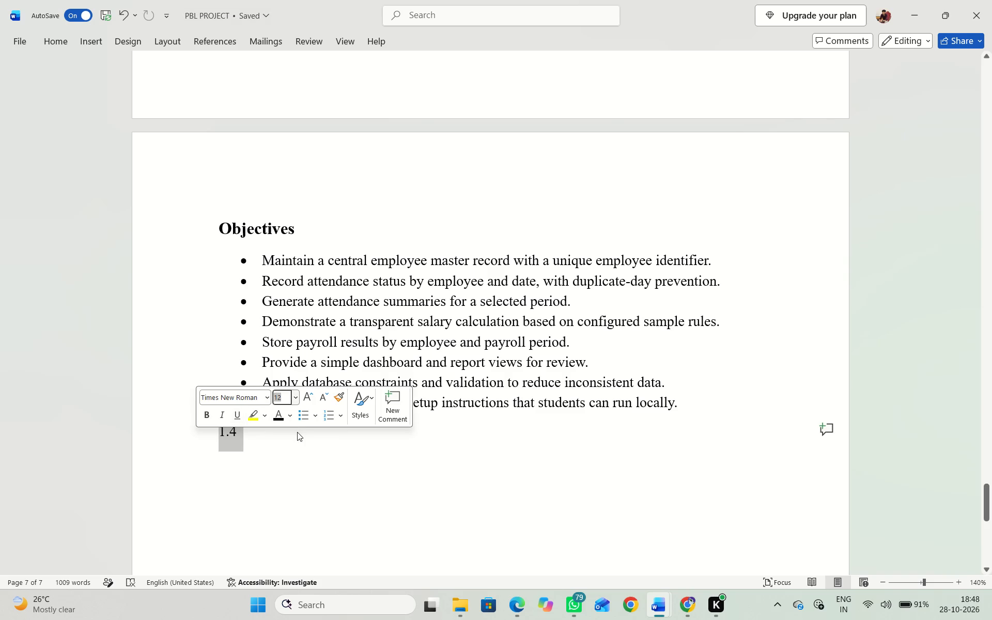
type("14")
left_click(201, 409)
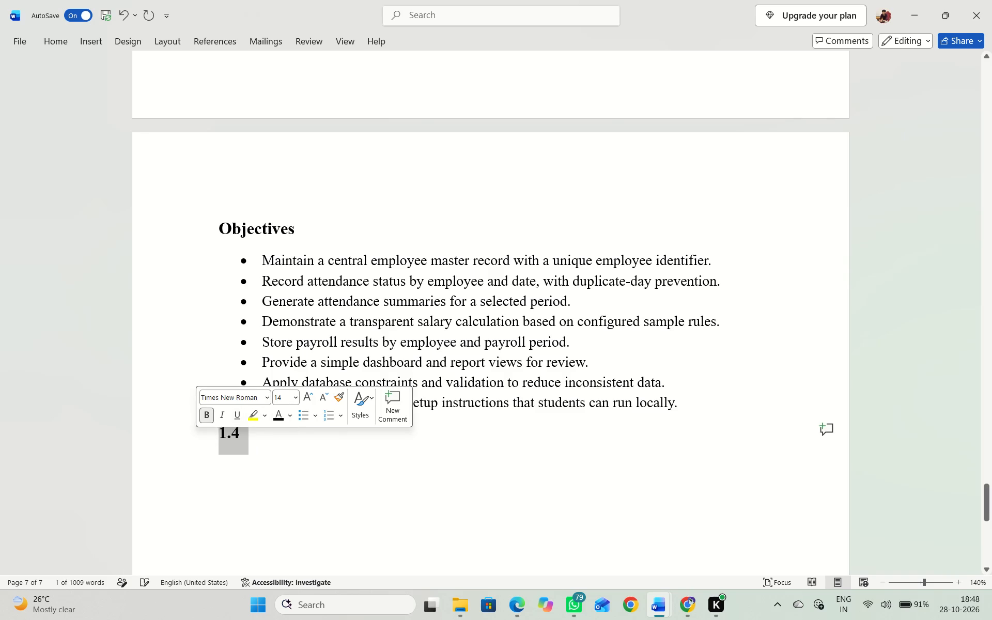
left_click(258, 446)
key("space")
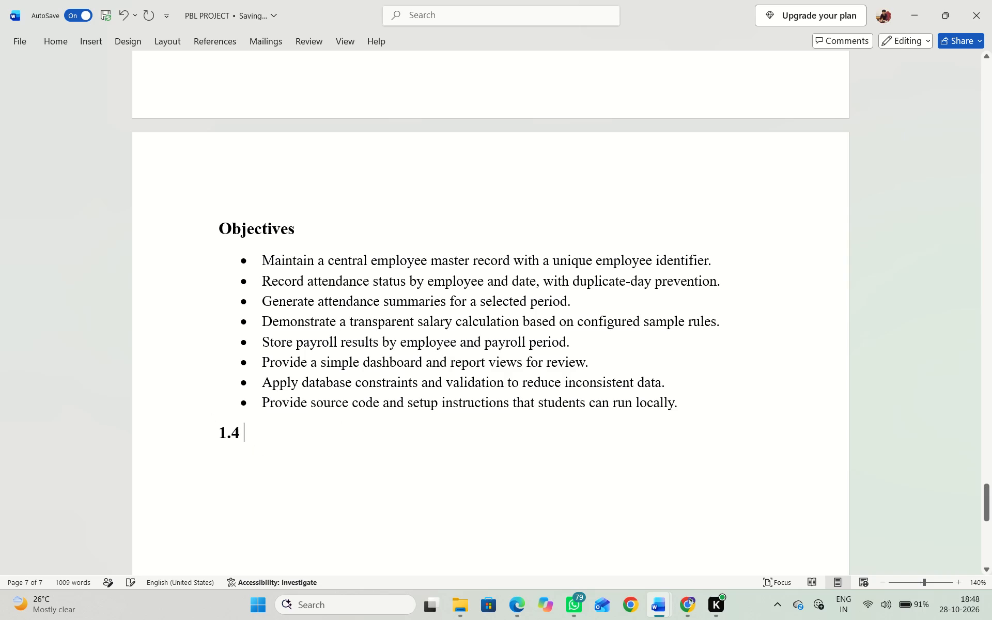
Complete the 1.4 heading with the contents-list title "Skills Developed" and add unnumbered blank lines below it.
type("Skill")
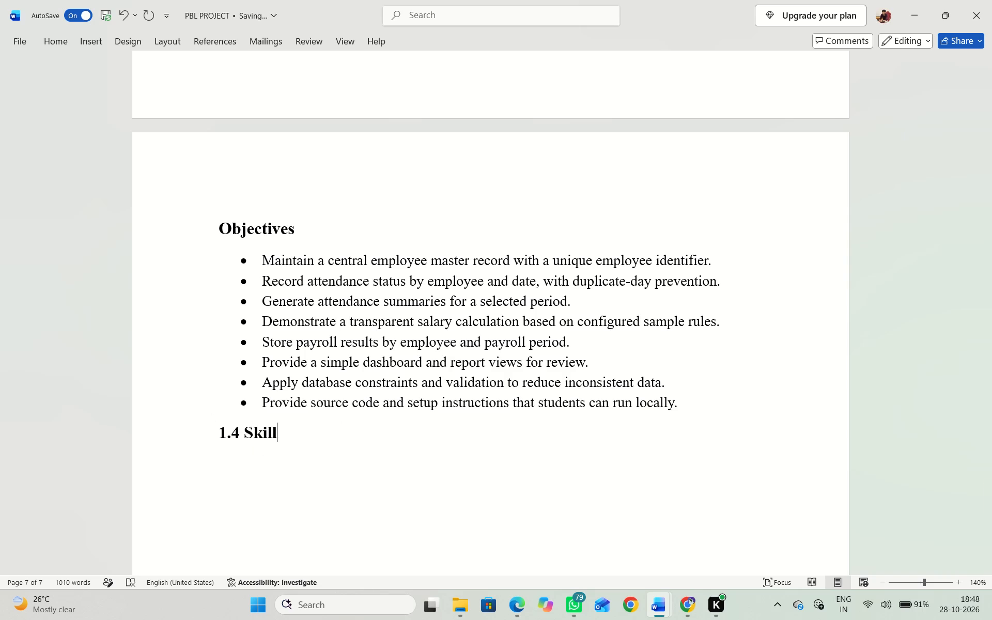
scroll(333, 275, "up", 11)
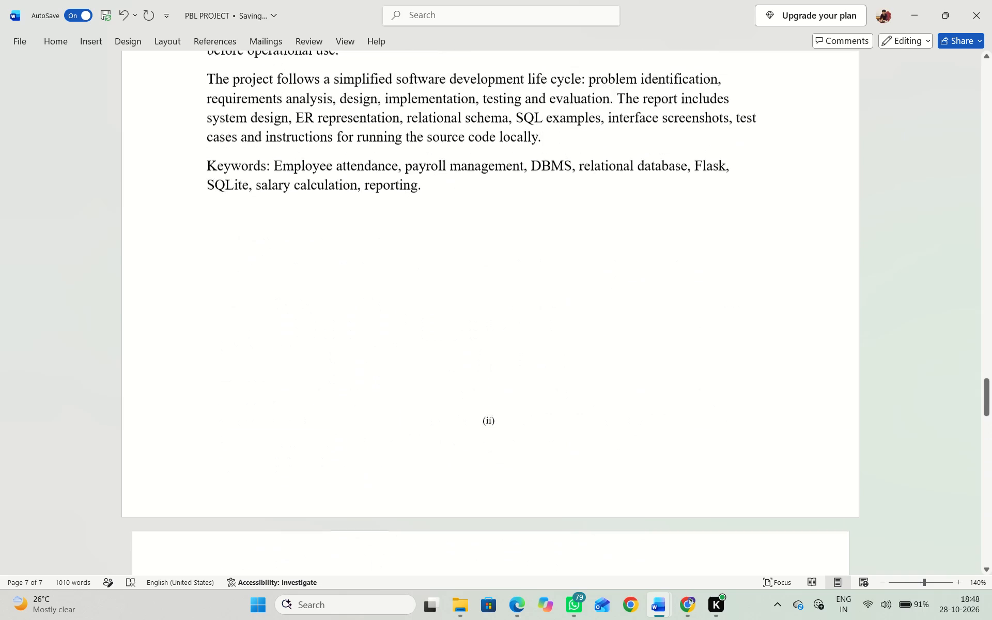
scroll(333, 275, "up", 6)
scroll(333, 275, "down", 4)
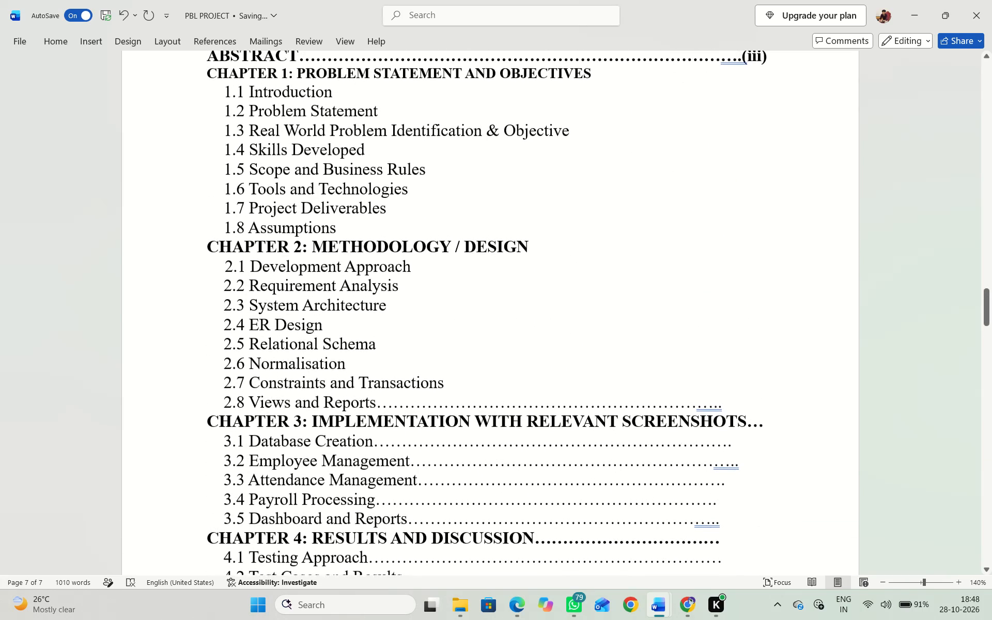
scroll(333, 275, "down", 5)
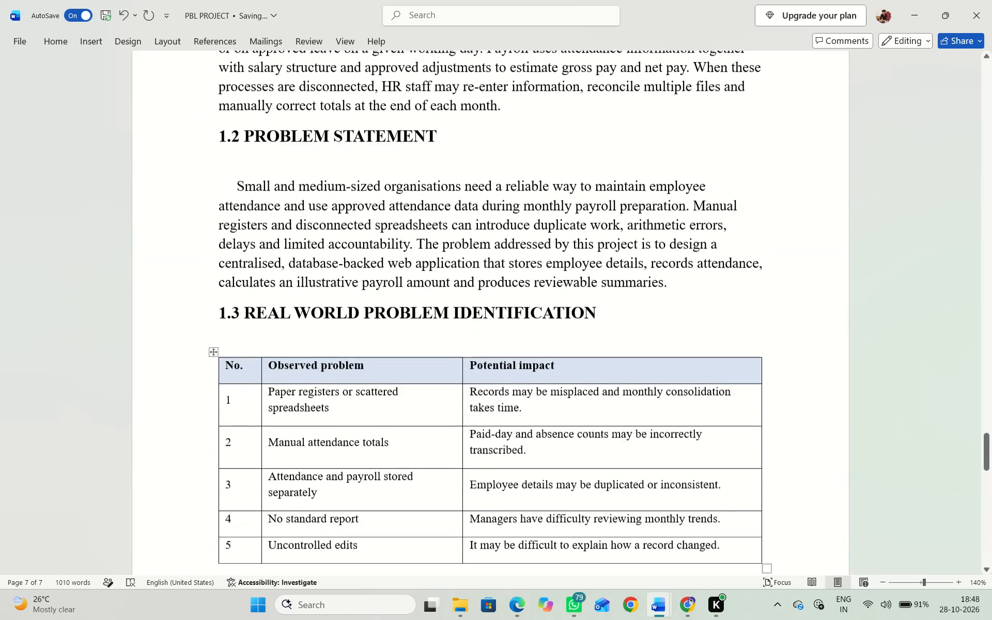
scroll(333, 275, "down", 5)
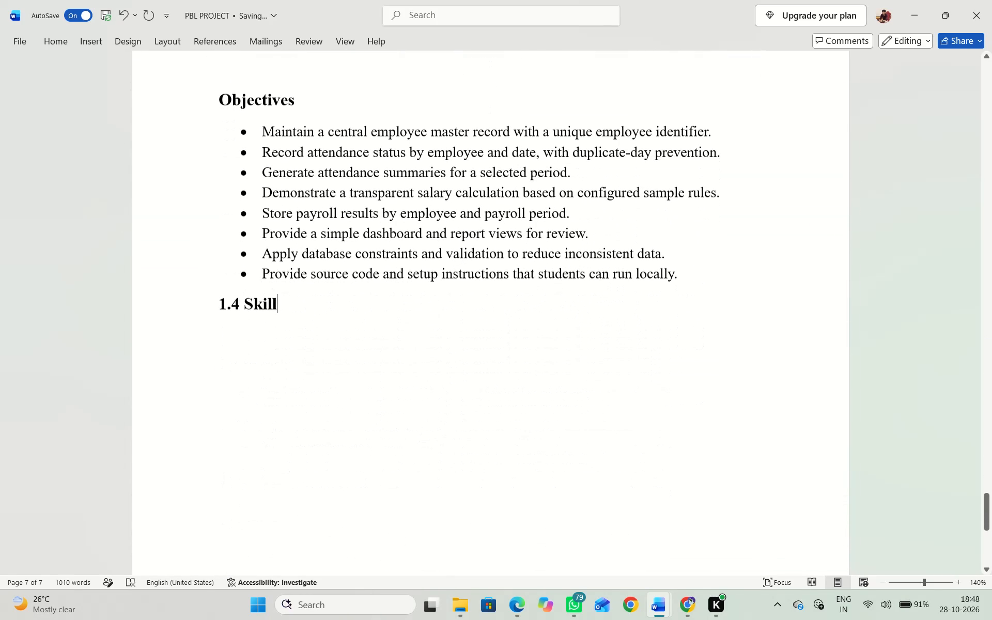
type("s")
key("space")
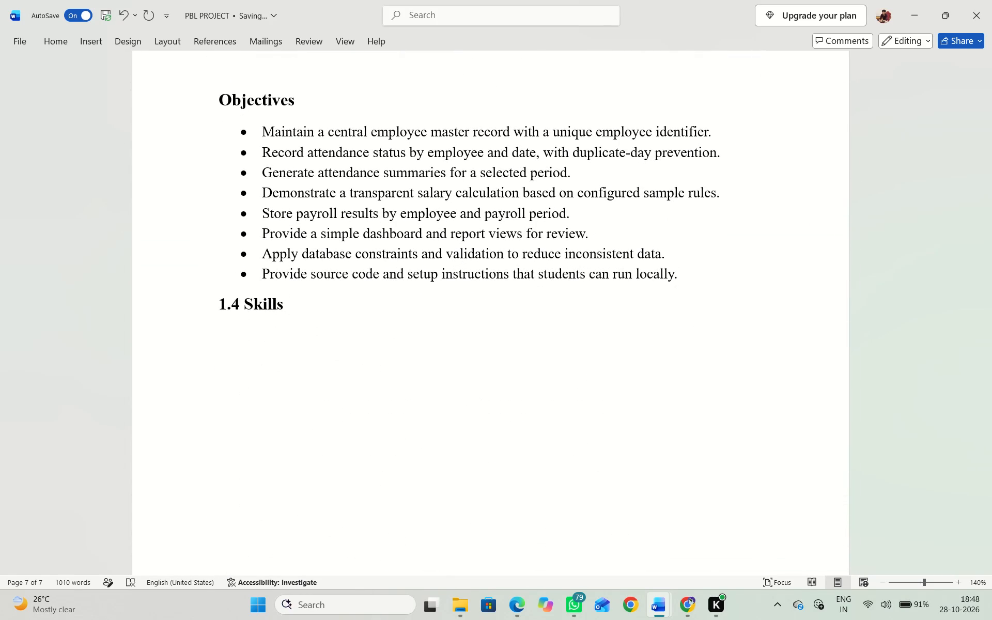
type("Deve")
type("loped")
key("Return")
key("Return")
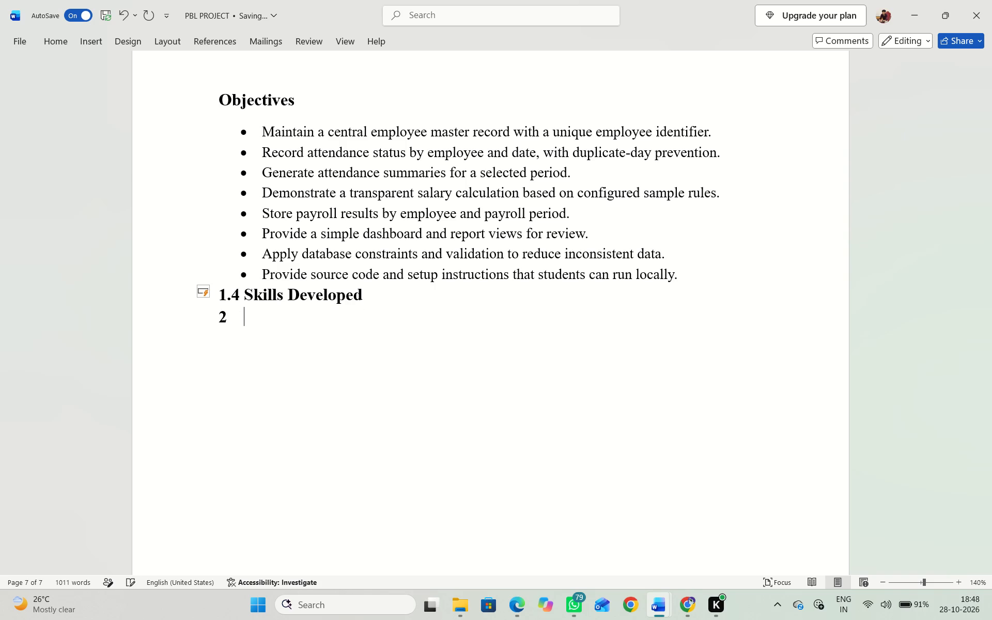
key("BackSpace")
key("Return")
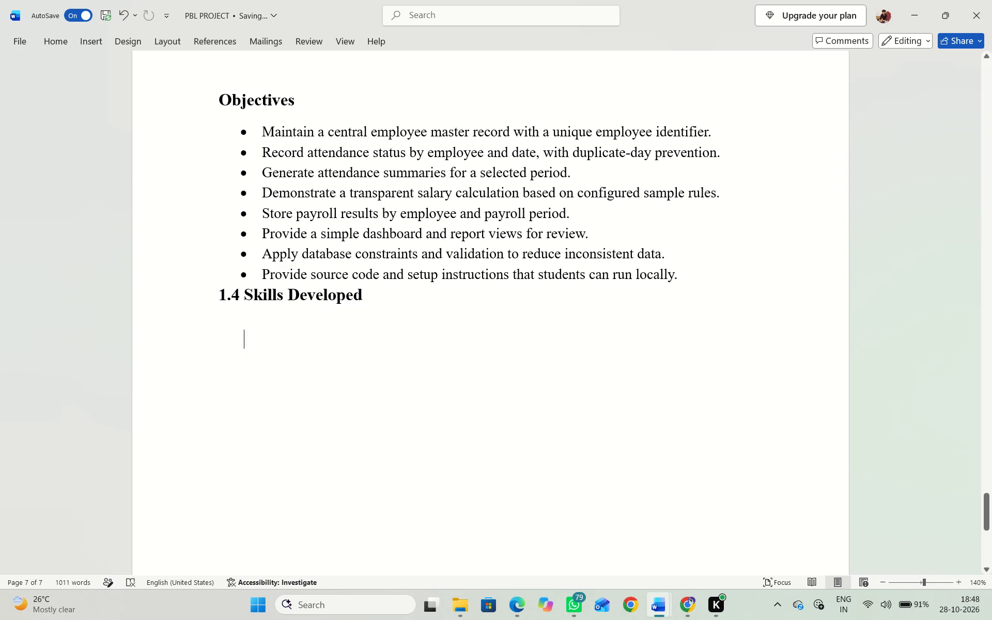
Insert an unbulleted blank line between the last objective and the 1.4 Skills Developed heading.
scroll(314, 276, "up", 2)
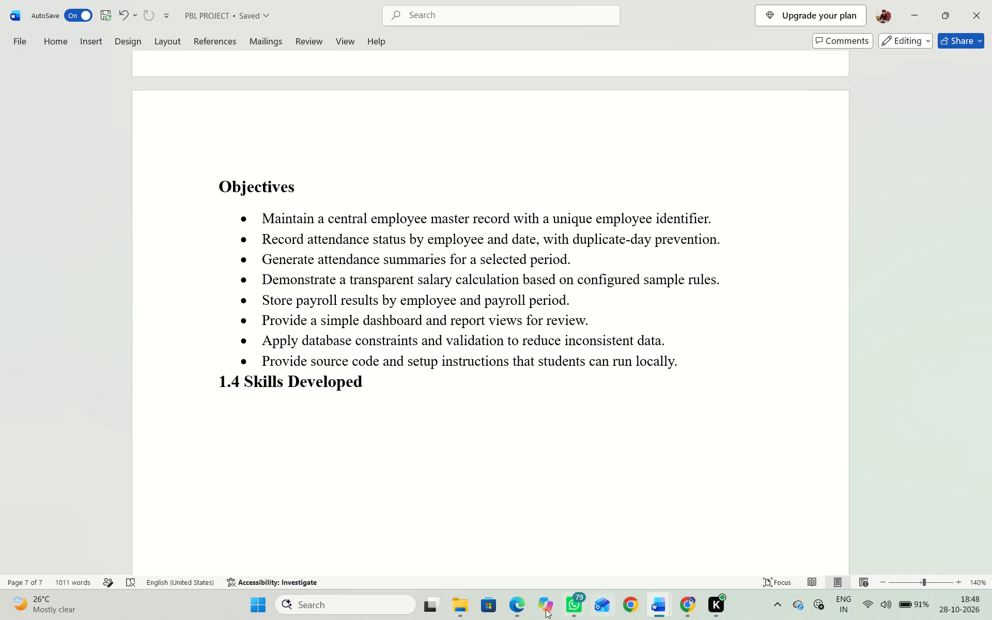
left_click(522, 607)
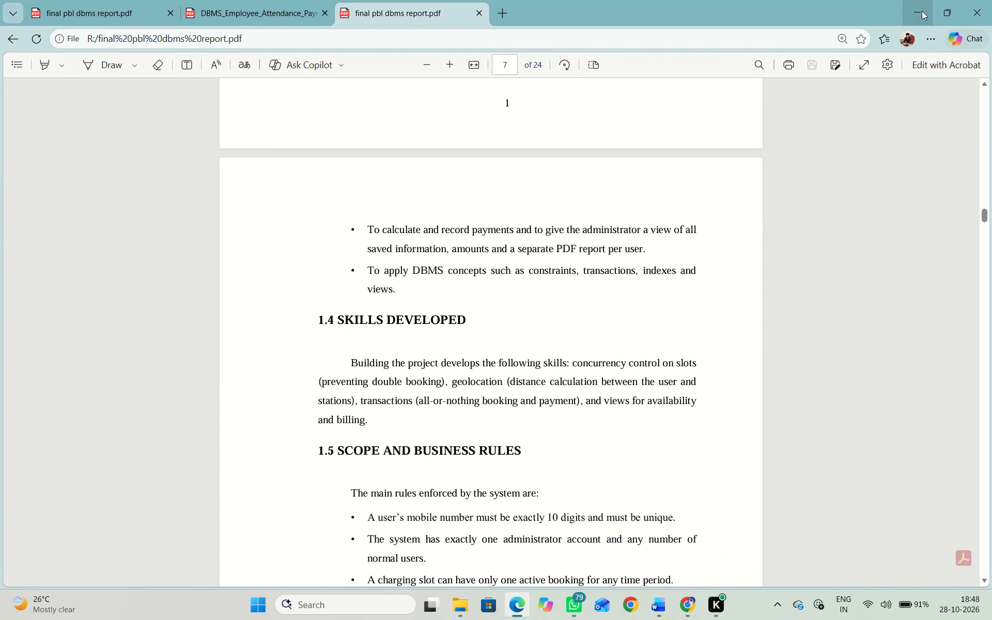
left_click(909, 9)
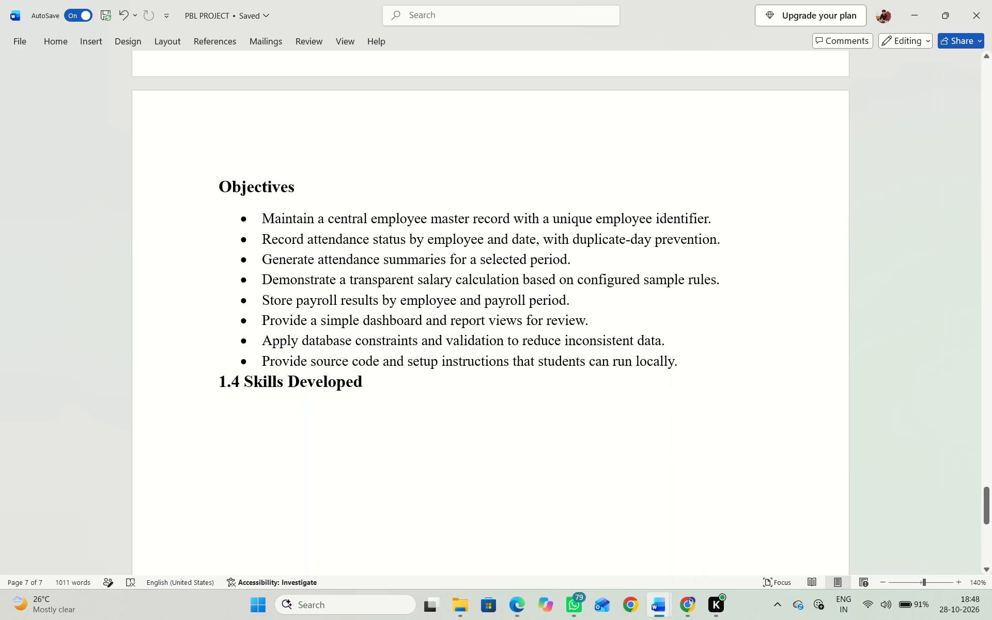
left_click(686, 362)
key("Return")
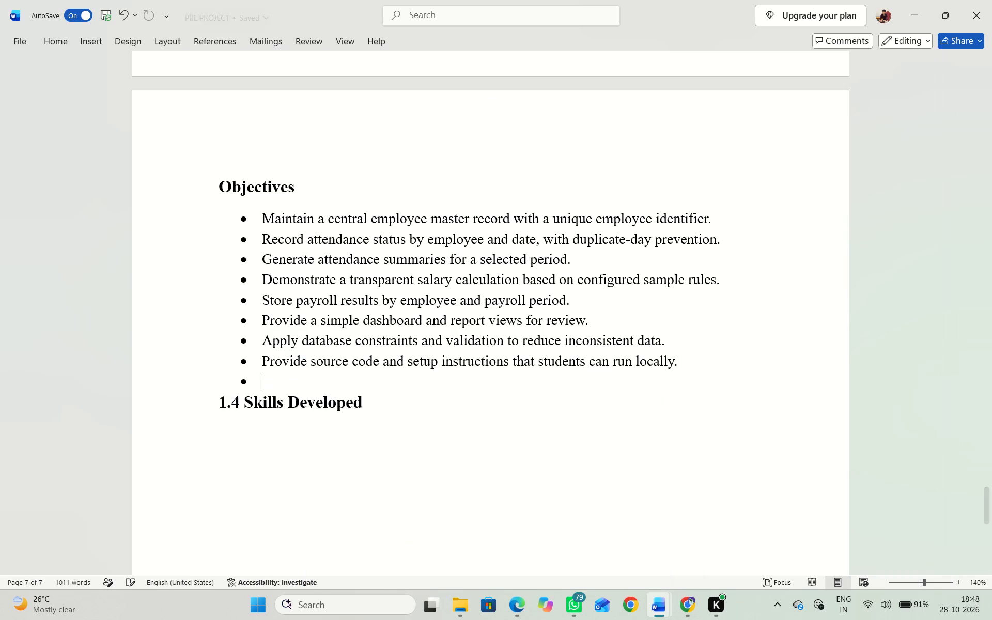
key("BackSpace")
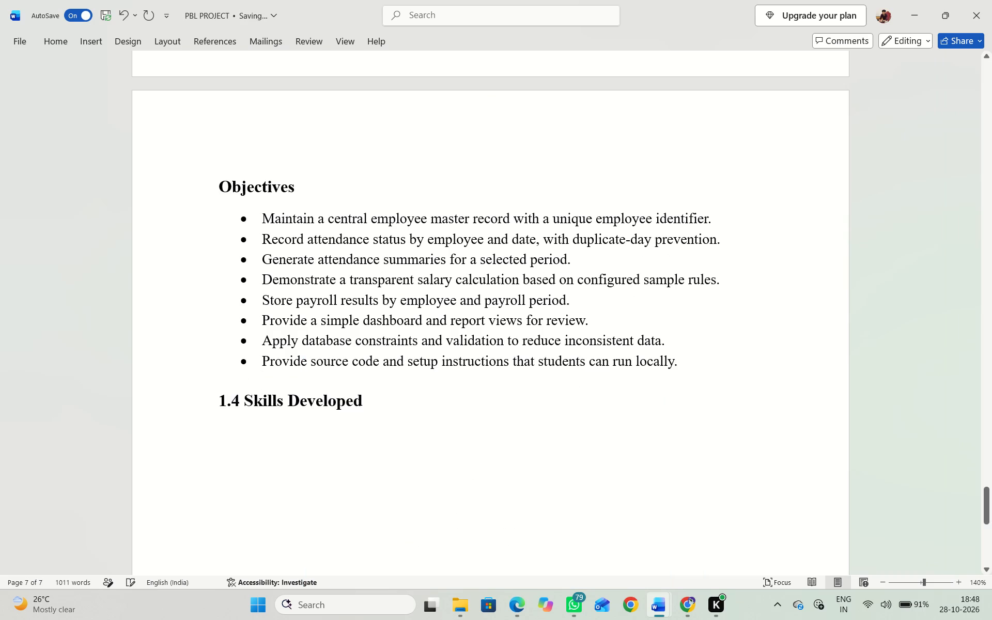
Review the section 1.3 page and the Objectives page down to the new 1.4 heading.
scroll(278, 376, "up", 15)
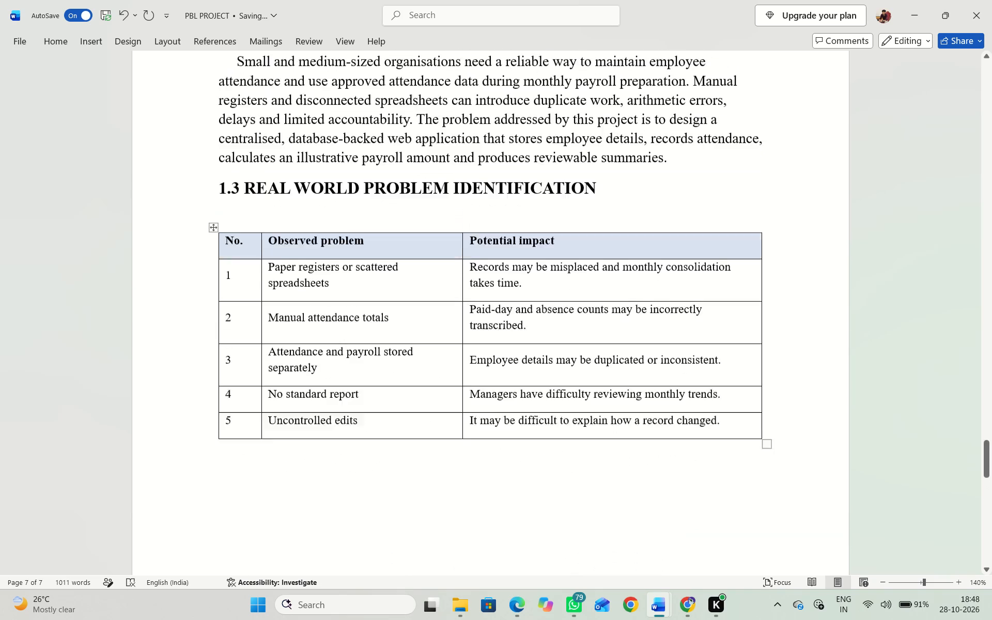
scroll(279, 364, "up", 3)
scroll(279, 364, "down", 14)
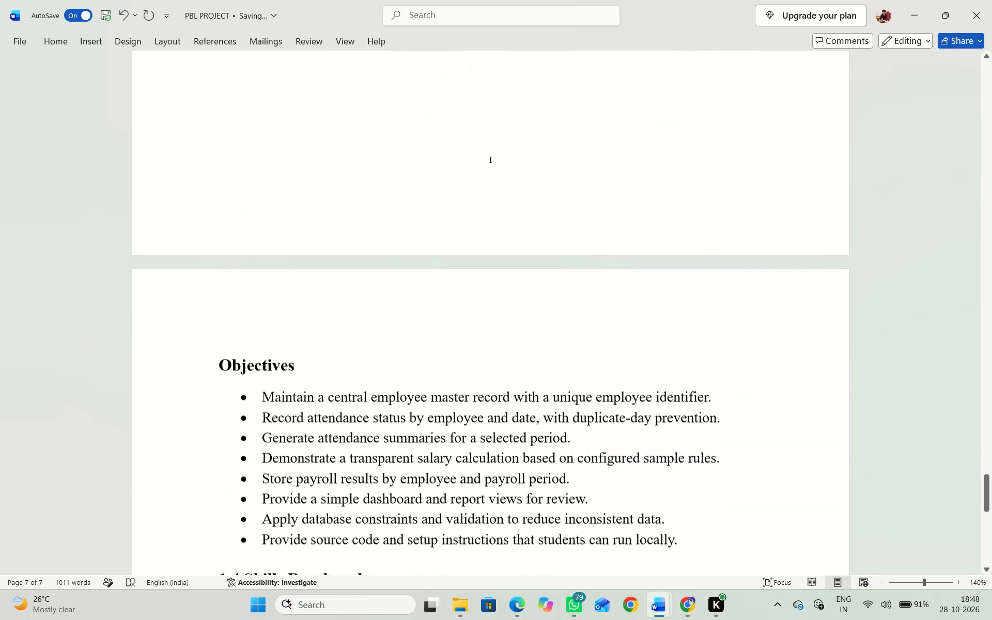
scroll(279, 364, "down", 8)
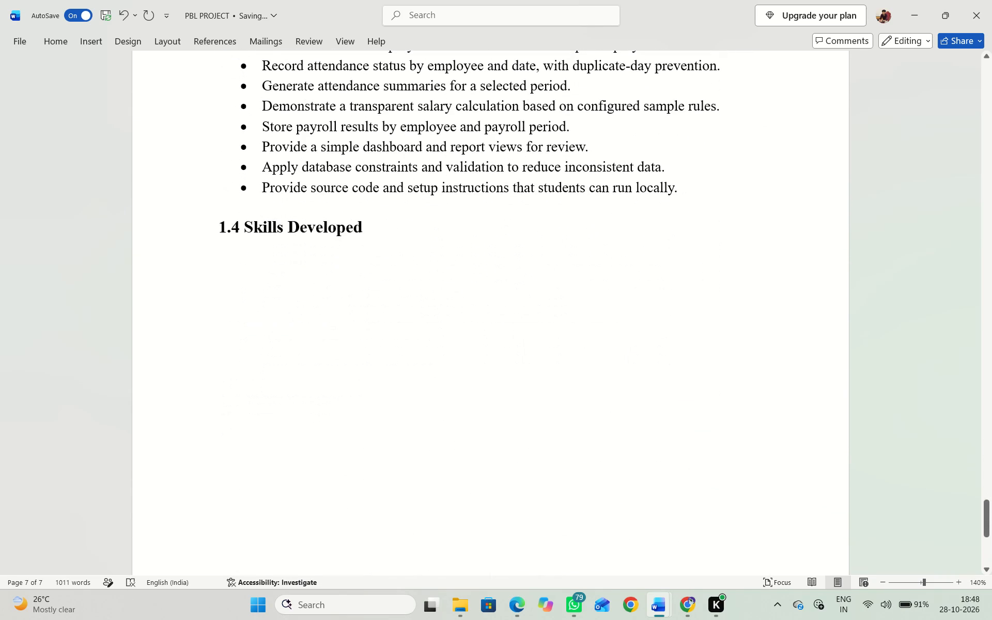
Insert an unnumbered blank line and a body text line below the 1.4 Skills Developed heading.
scroll(279, 344, "up", 3)
left_click(368, 361)
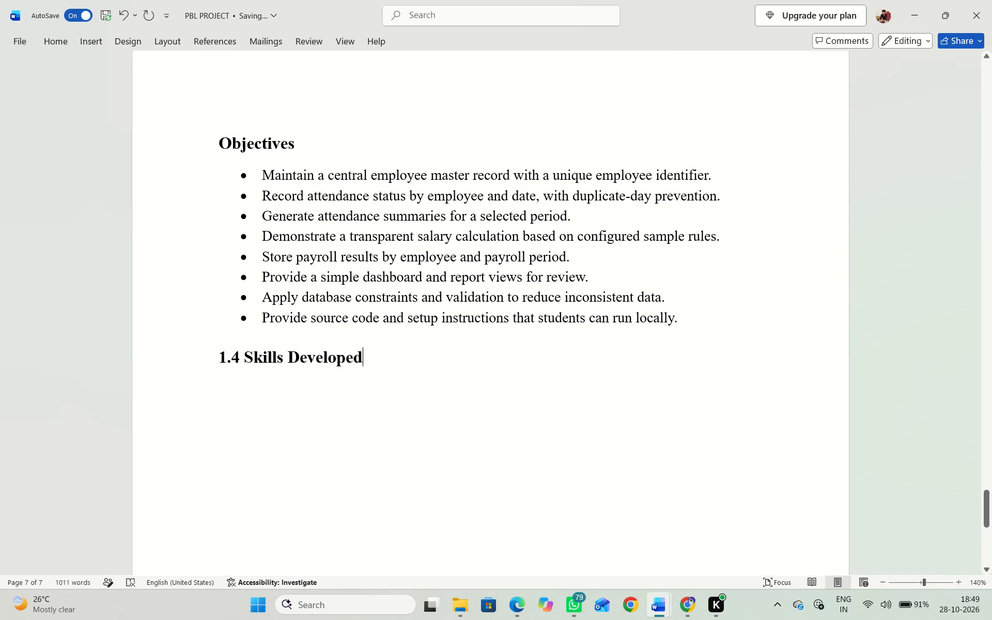
key("Return")
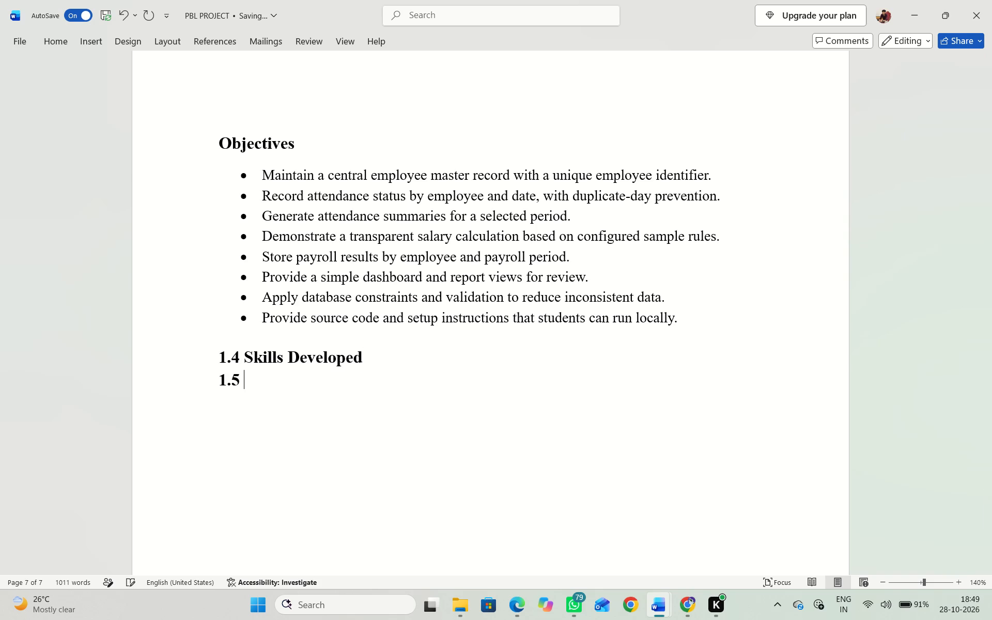
key("BackSpace")
key("Return")
Copy the section 1.4 Skills Developed paragraph from the attendance and payroll reference PDF into Word below the 1.4 heading.
left_click(514, 601)
scroll(413, 431, "down", 3)
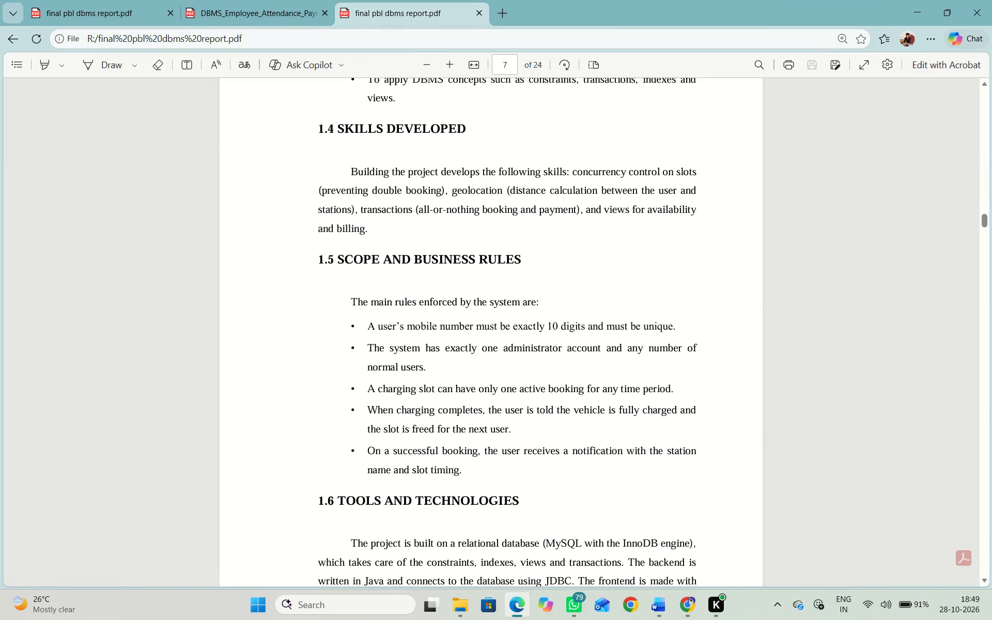
left_click(261, 21)
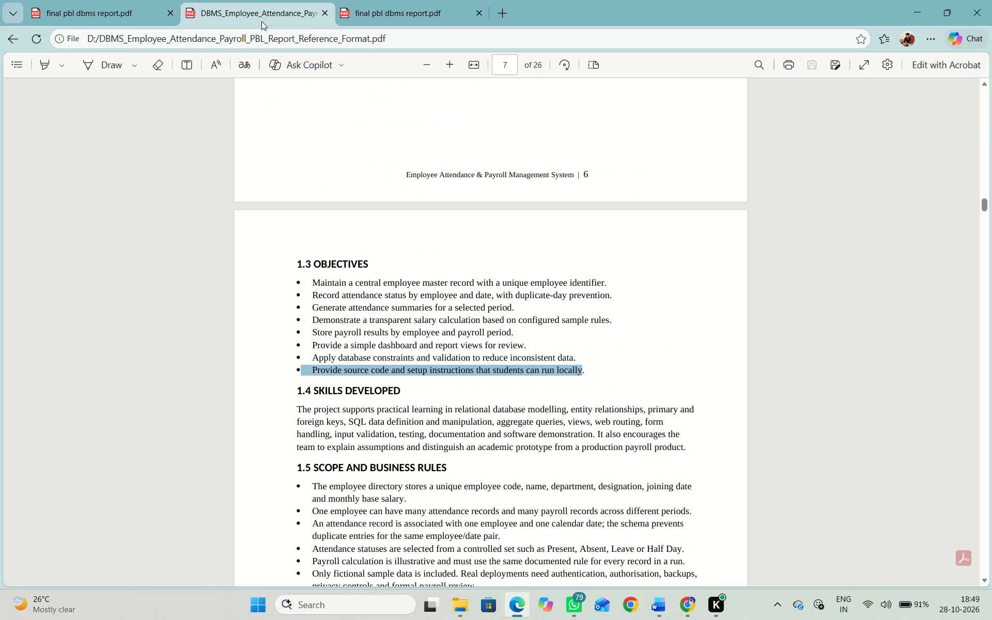
scroll(379, 349, "down", 1)
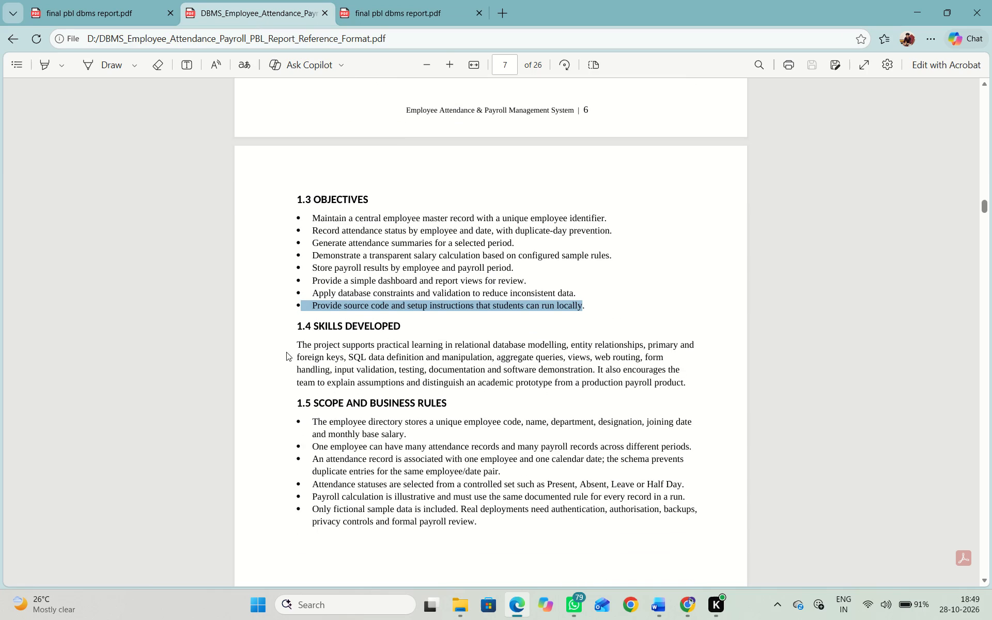
left_click_drag(295, 342, 685, 393)
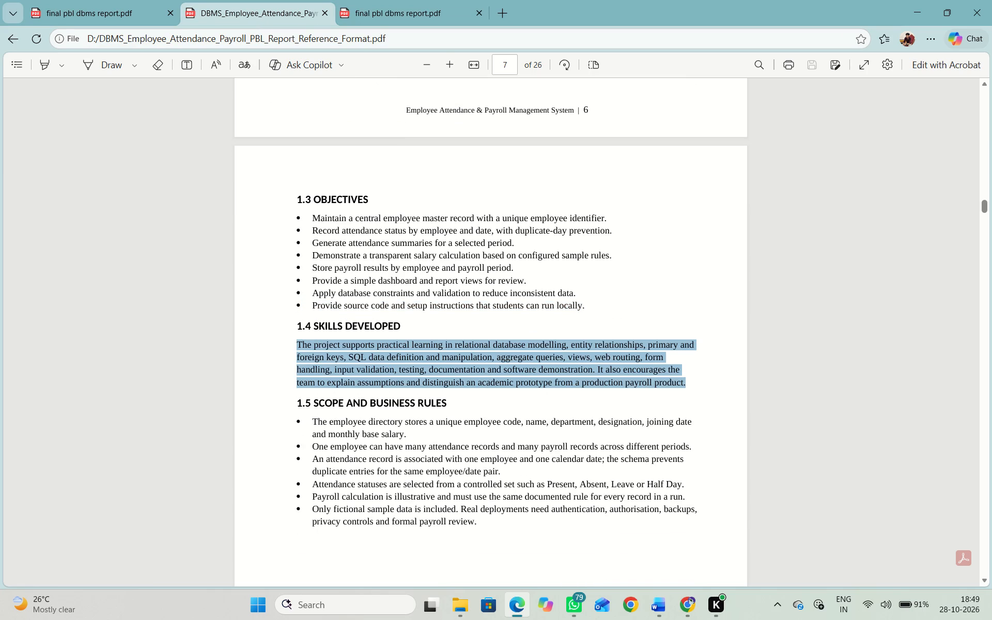
left_click_drag(685, 393, 686, 393)
key("ctrl+c")
left_click(911, 10)
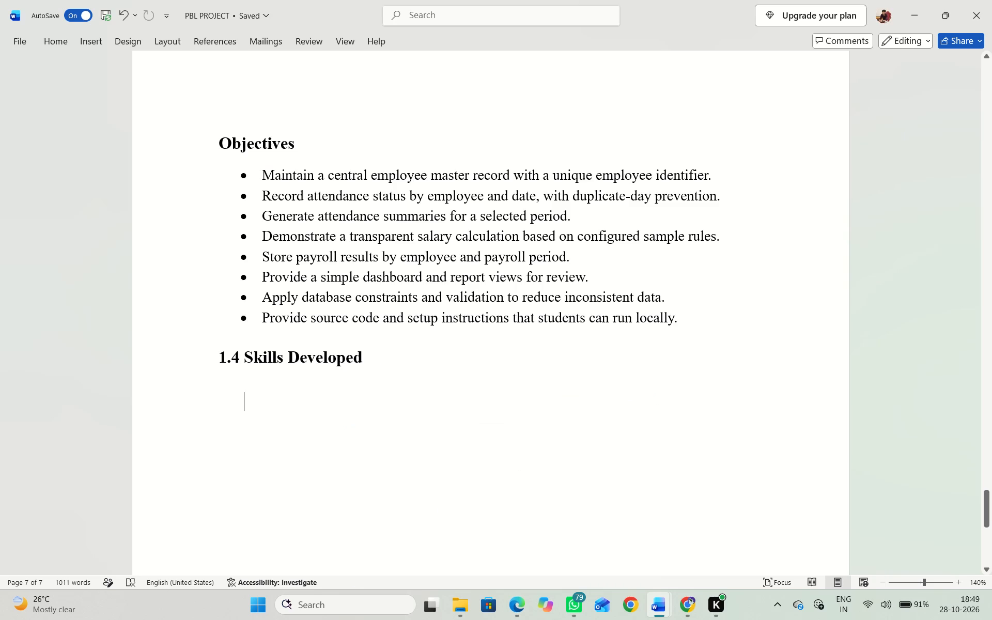
key("ctrl+v")
Format the pasted Skills Developed paragraph as non-bold 12 pt text.
left_click_drag(242, 400, 426, 471)
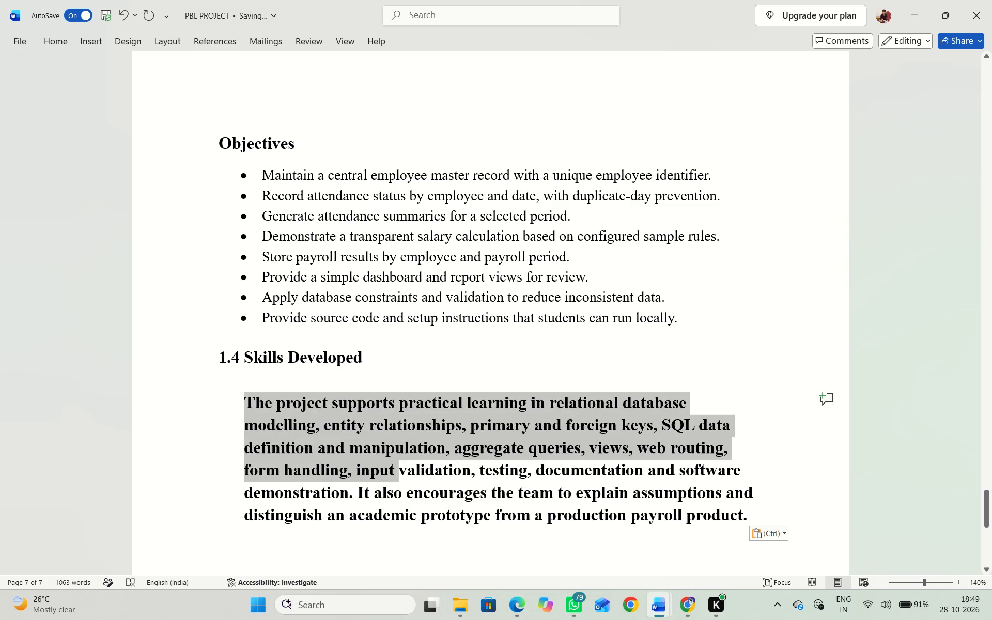
left_click_drag(426, 471, 769, 531)
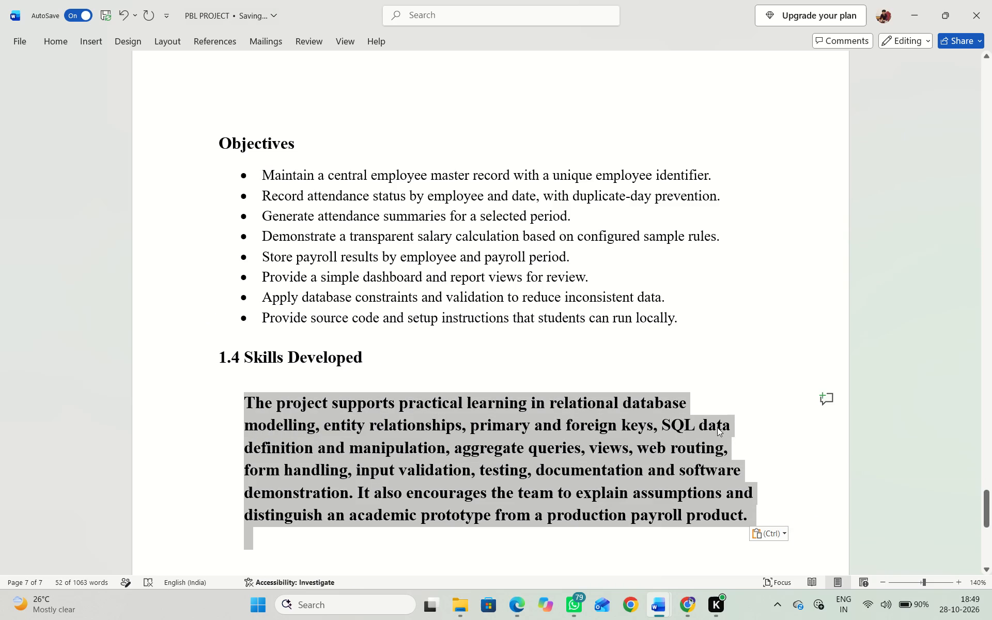
left_click(44, 37)
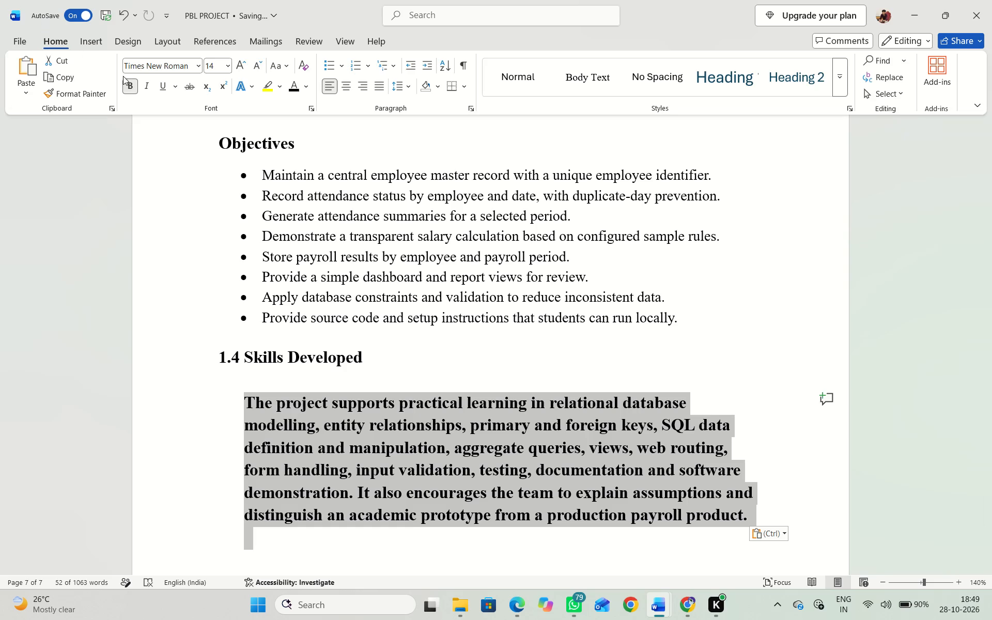
left_click(128, 85)
left_click(215, 65)
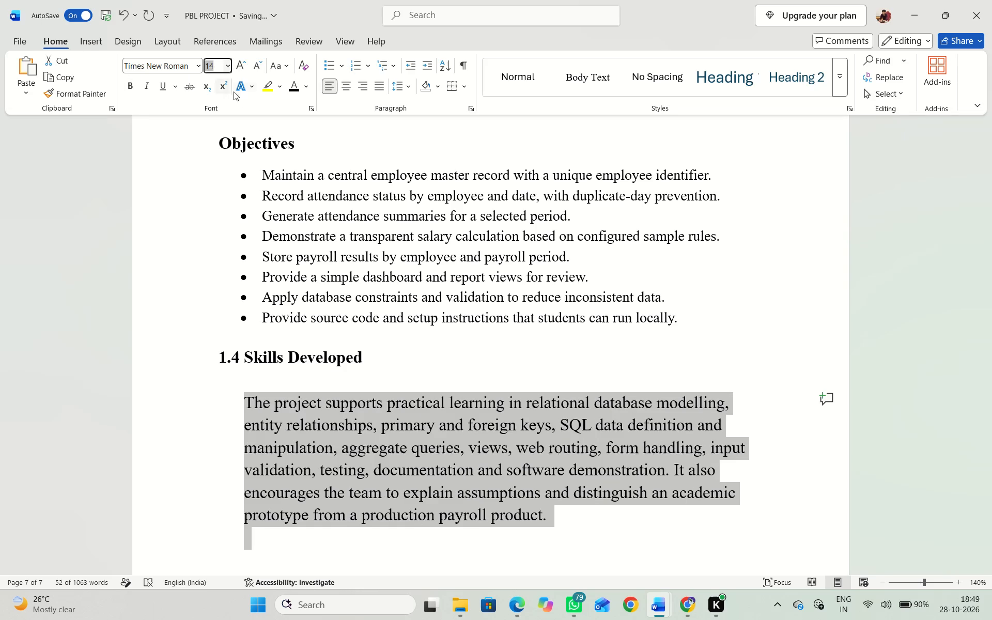
type("12")
left_click(882, 300)
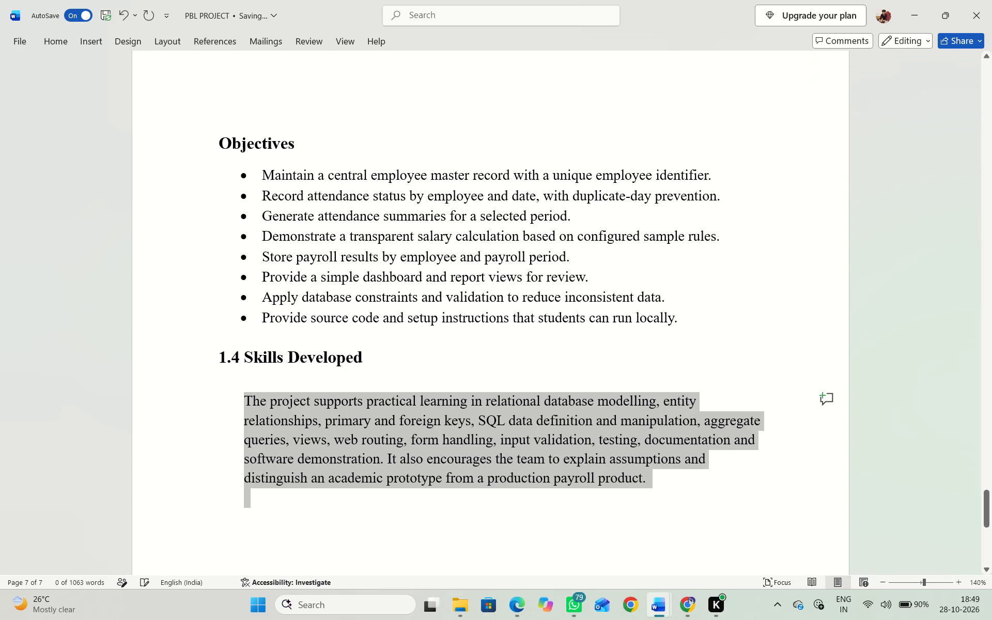
left_click(947, 380)
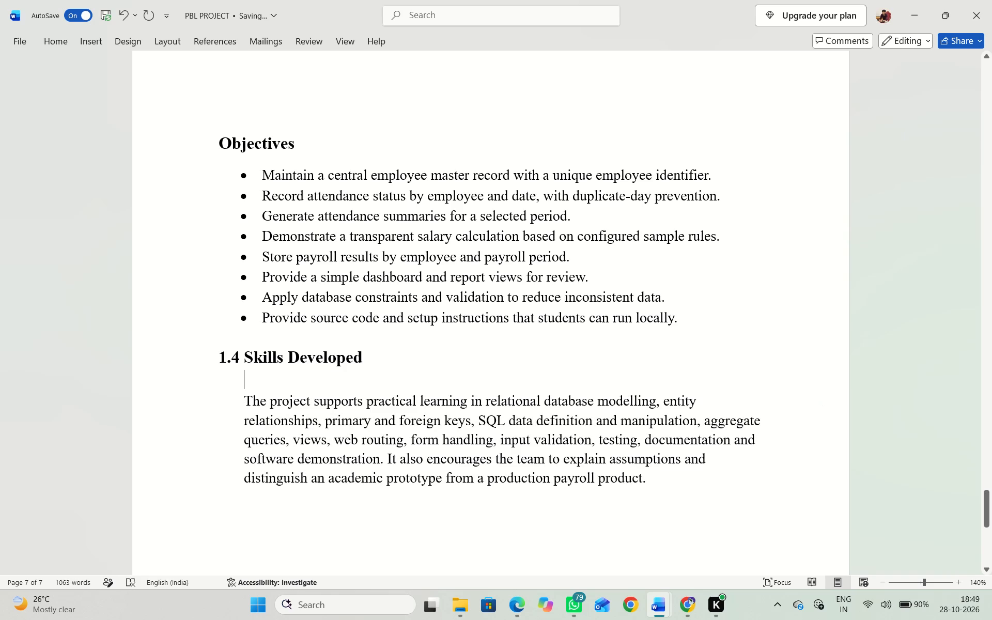
Start a heading numbered 1.5 at the left margin below the Skills Developed paragraph, with a blank line between them.
left_click(667, 485)
key("Return")
key("Return")
key("BackSpace")
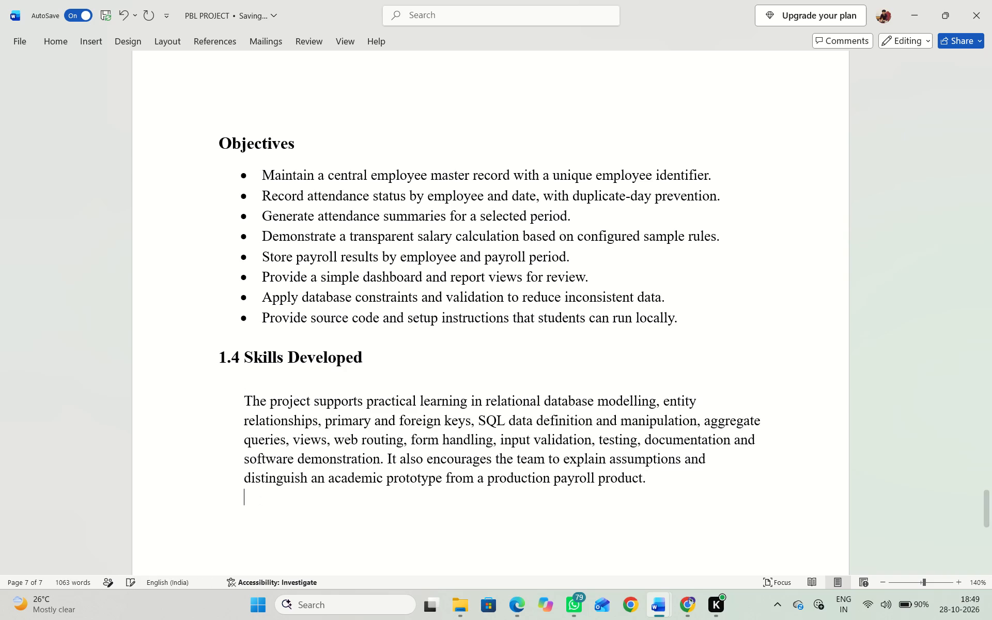
key("BackSpace")
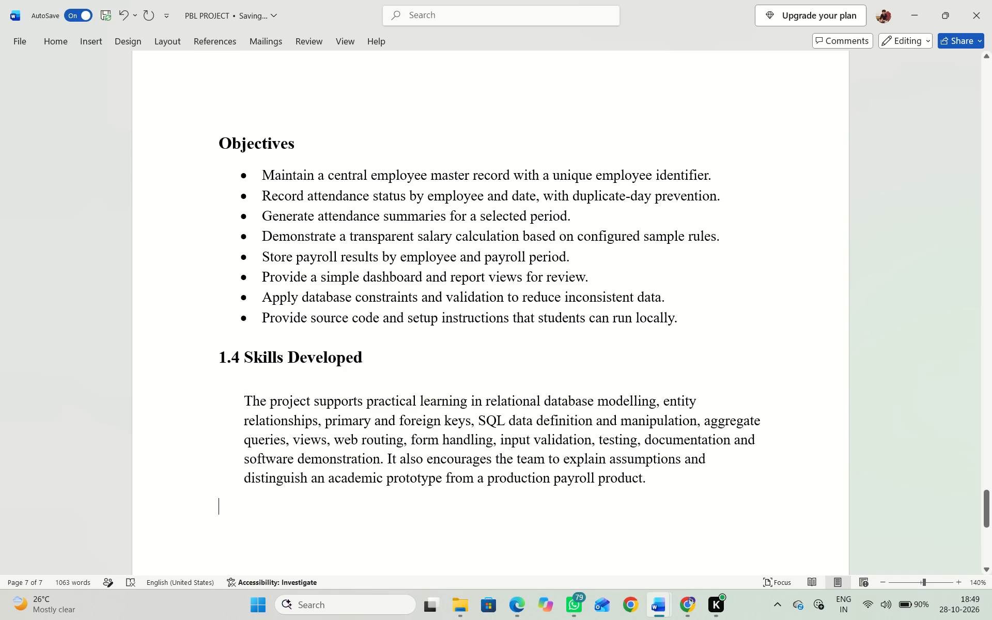
key("BackSpace")
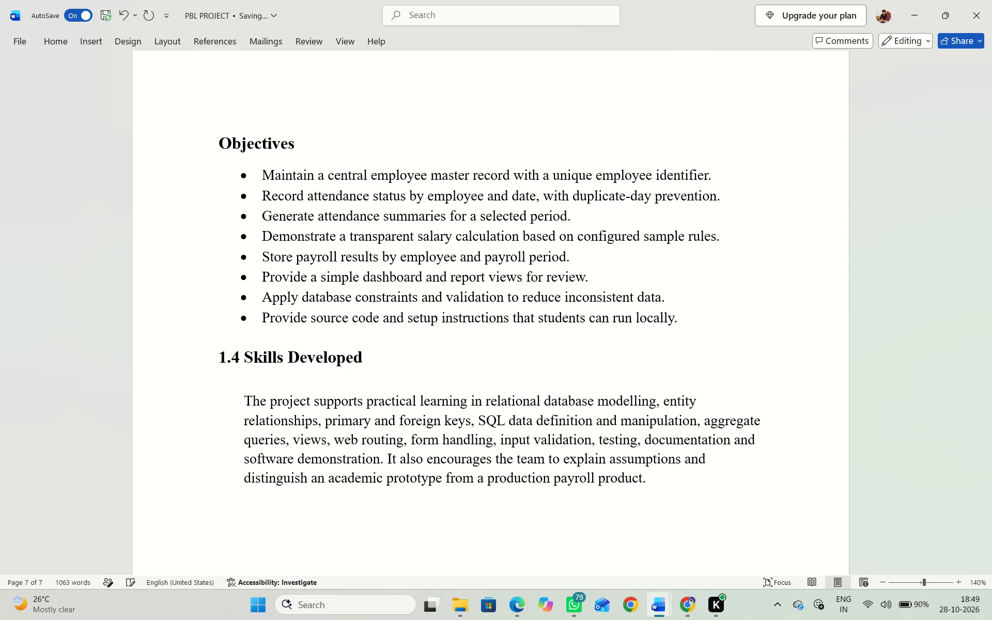
key("Return")
key("Return")
key("BackSpace")
key("BackSpace")
key("Return")
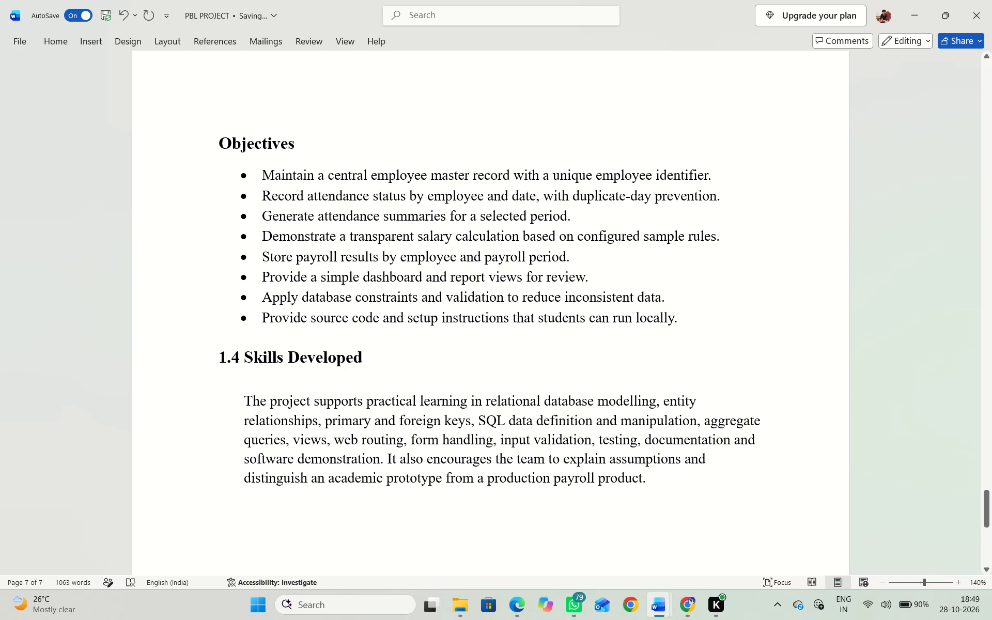
type("1.5")
Format the 1.5 heading number as 14 pt bold and keep one blank line above it.
left_click_drag(242, 536, 212, 535)
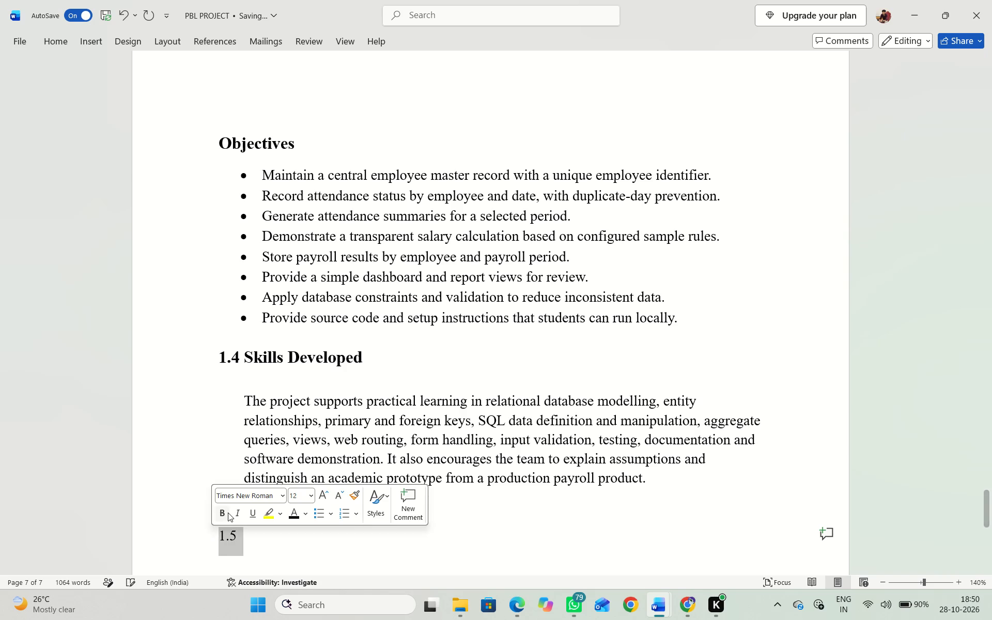
left_click(226, 514)
left_click(303, 497)
key("1")
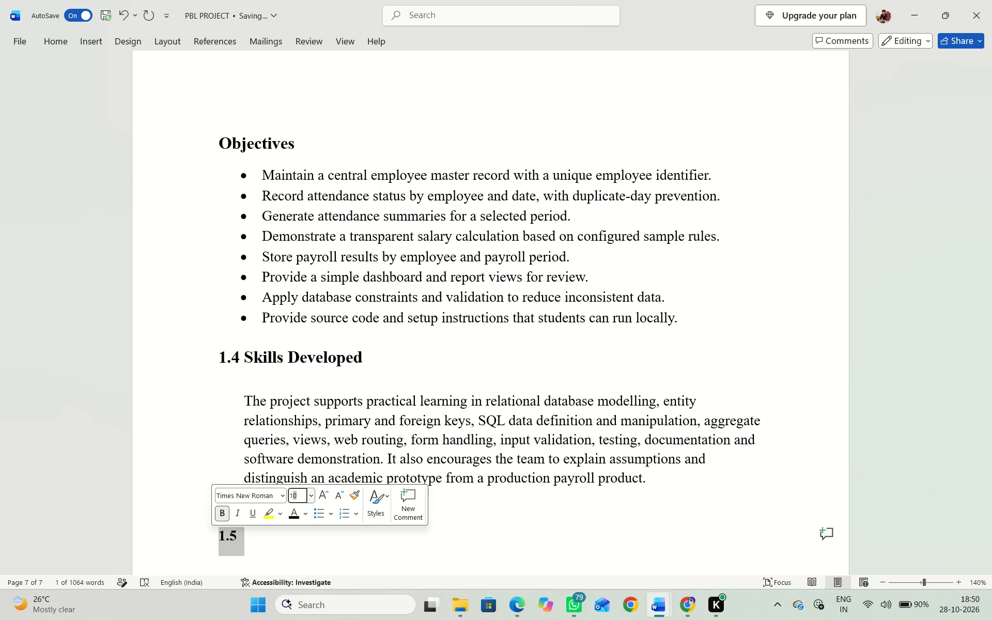
key("4")
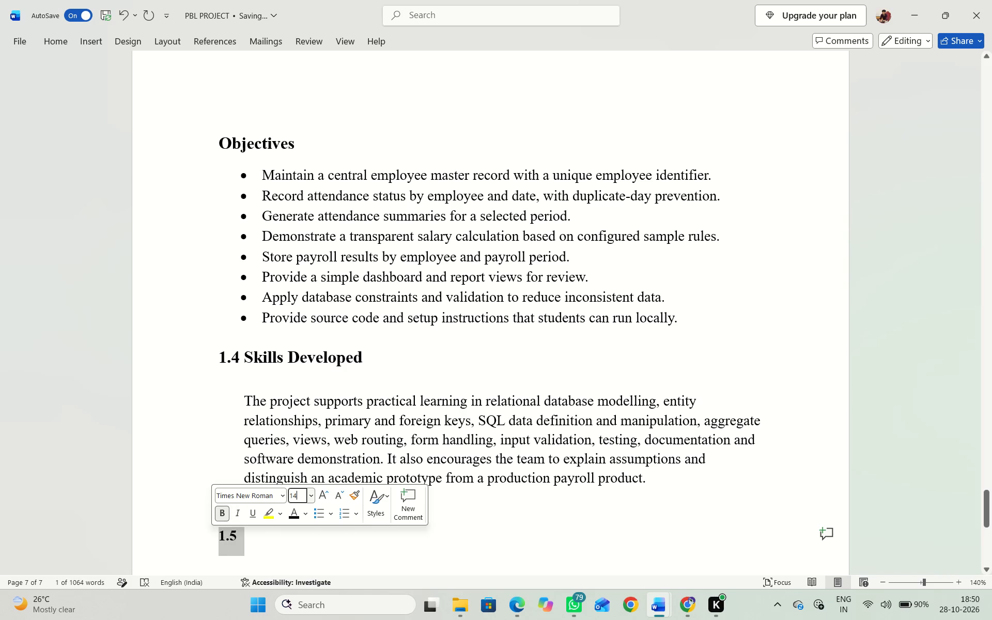
left_click(941, 402)
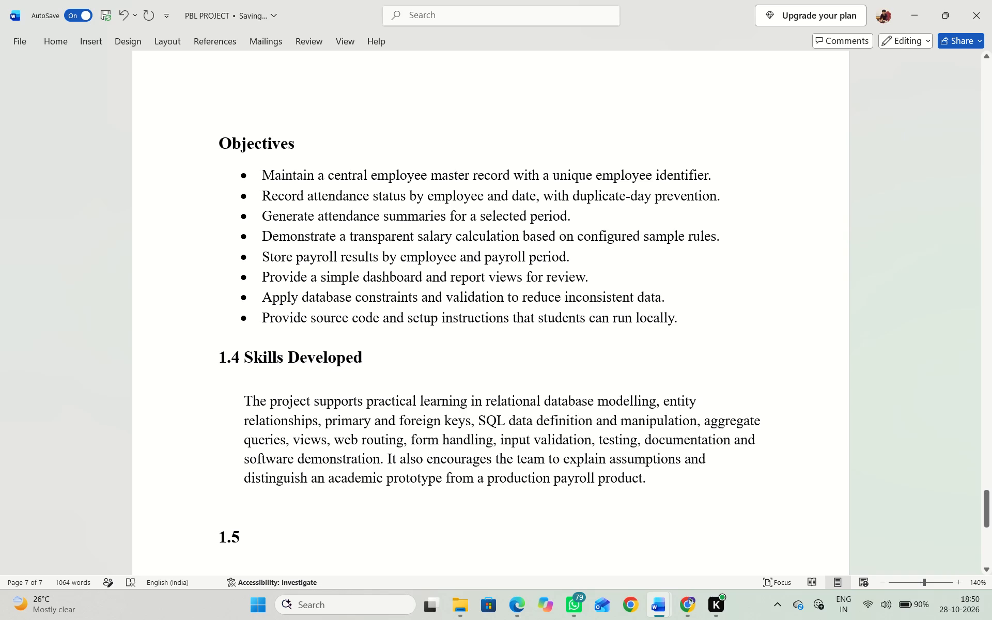
left_click(250, 539)
left_click(215, 533)
key("BackSpace")
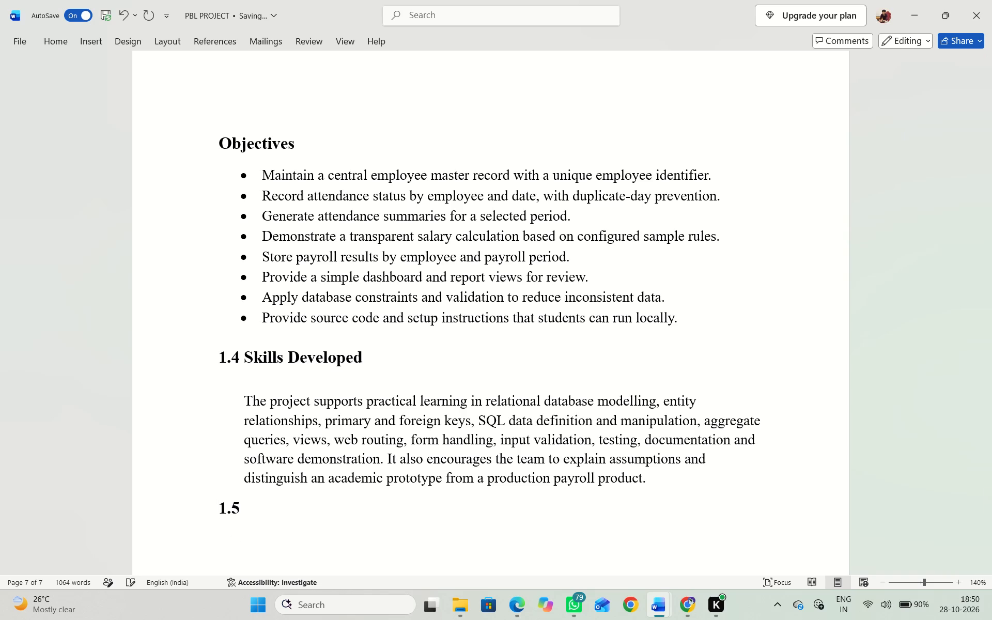
key("Return")
Copy the title SCOPE AND BUSINESS RULES from section 1.5 of the attendance and payroll reference PDF into Word after the 1.5 heading number.
left_click(515, 593)
scroll(355, 419, "down", 1)
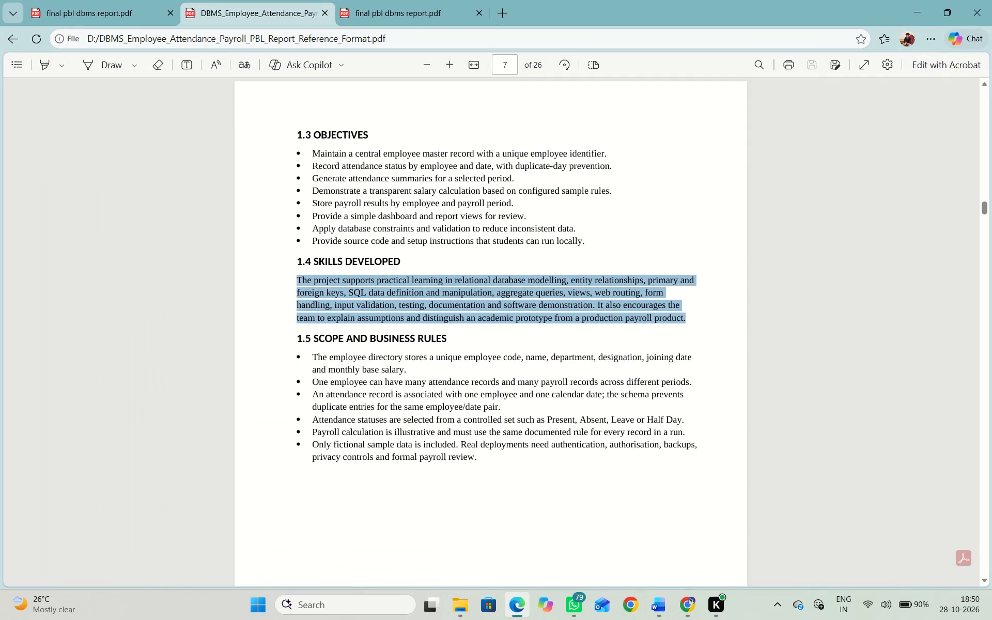
left_click_drag(296, 342, 457, 344)
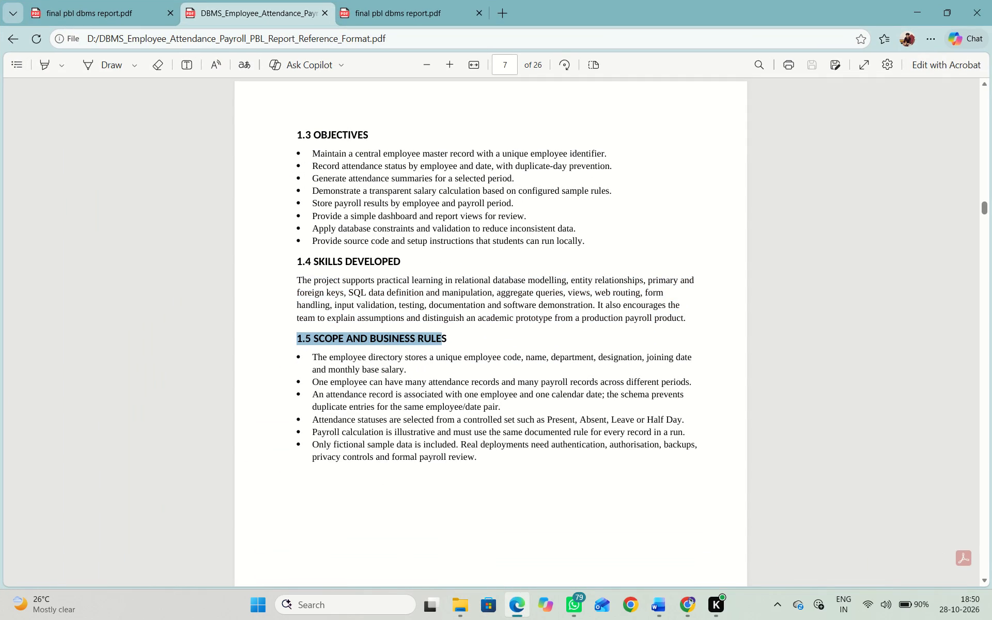
left_click_drag(457, 344, 459, 344)
left_click_drag(455, 344, 448, 339)
left_click_drag(448, 339, 333, 340)
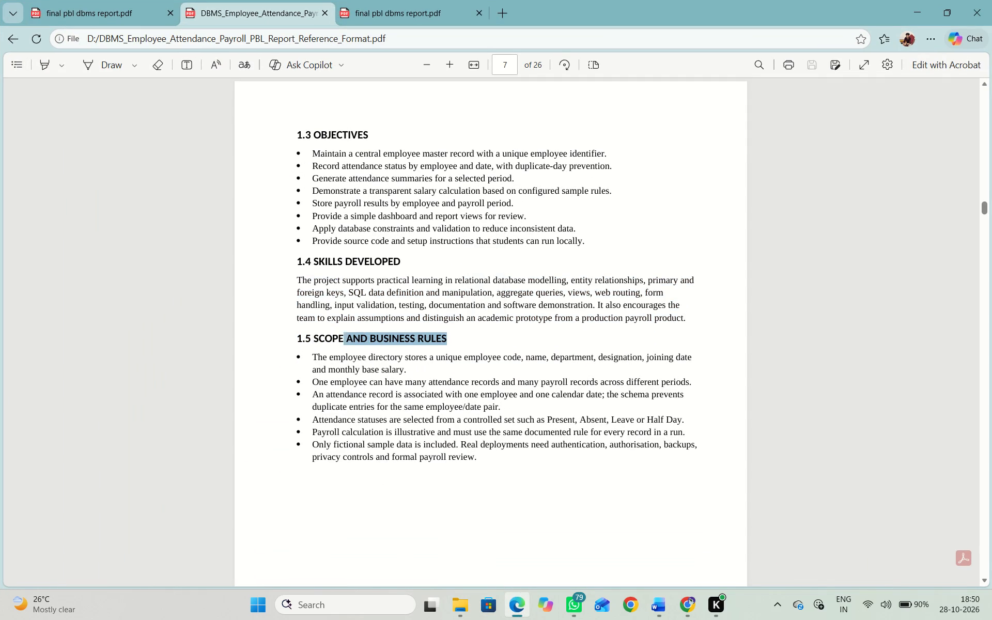
left_click_drag(333, 340, 309, 340)
key("ctrl+c")
left_click(928, 6)
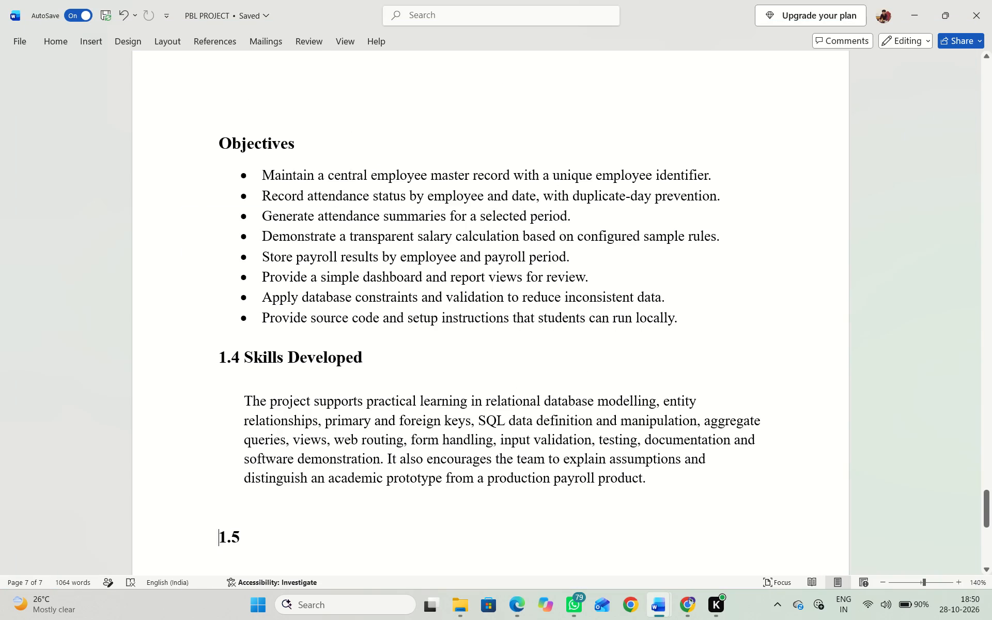
left_click(257, 538)
key("space")
key("ctrl+v")
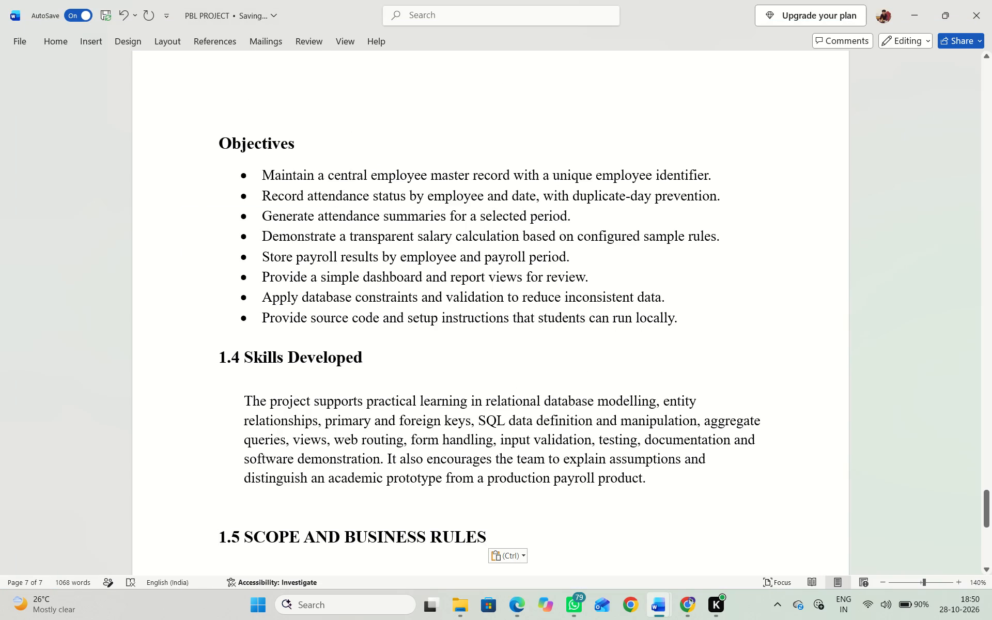
Start a bulleted list below the 1.5 heading, leaving a gap and aligning the bullet with the Objectives bullets.
key("Return")
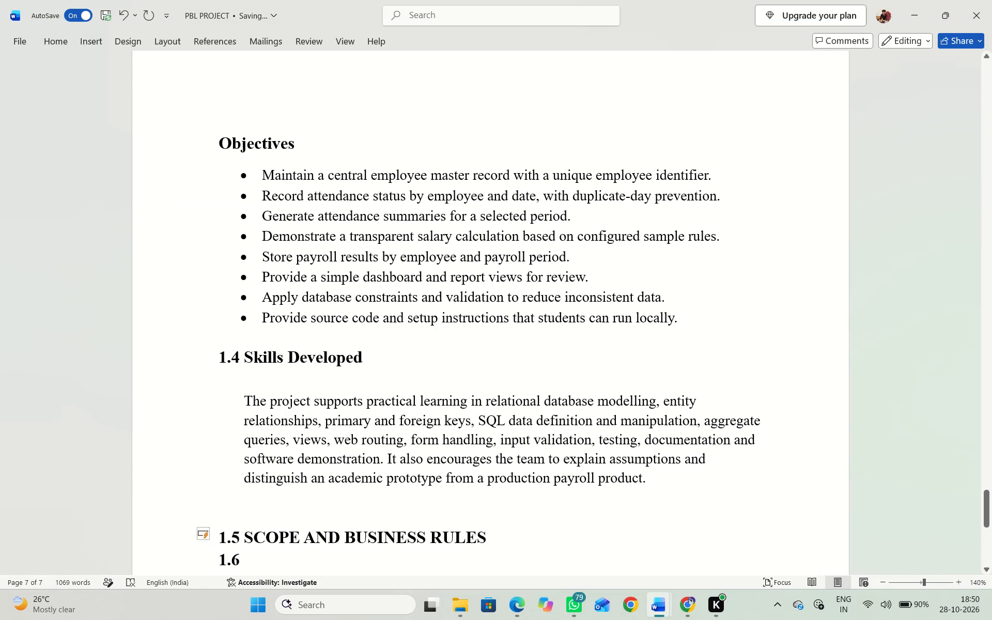
key("BackSpace")
key("Return")
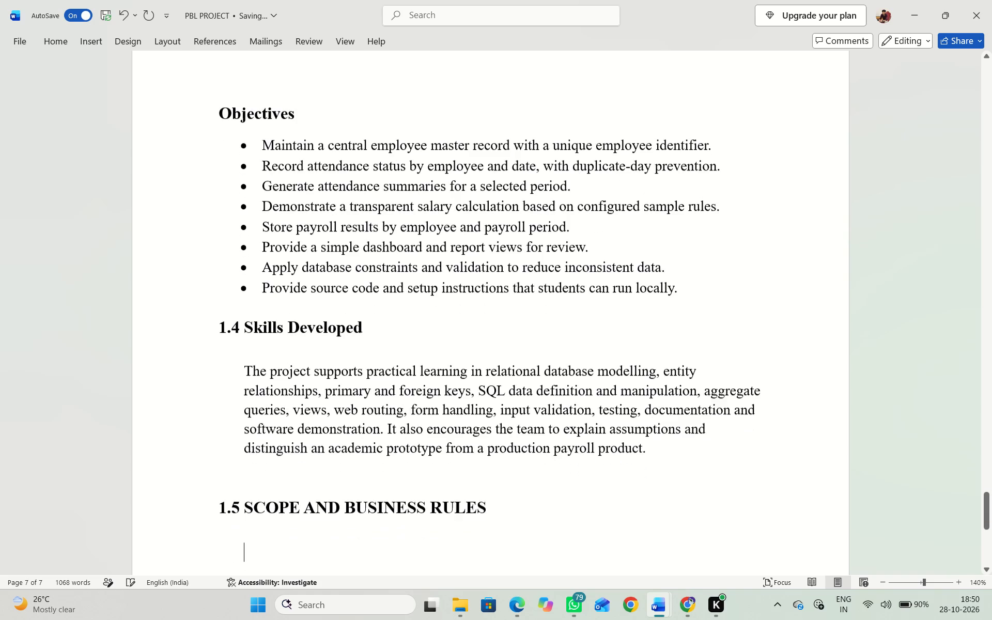
left_click(51, 37)
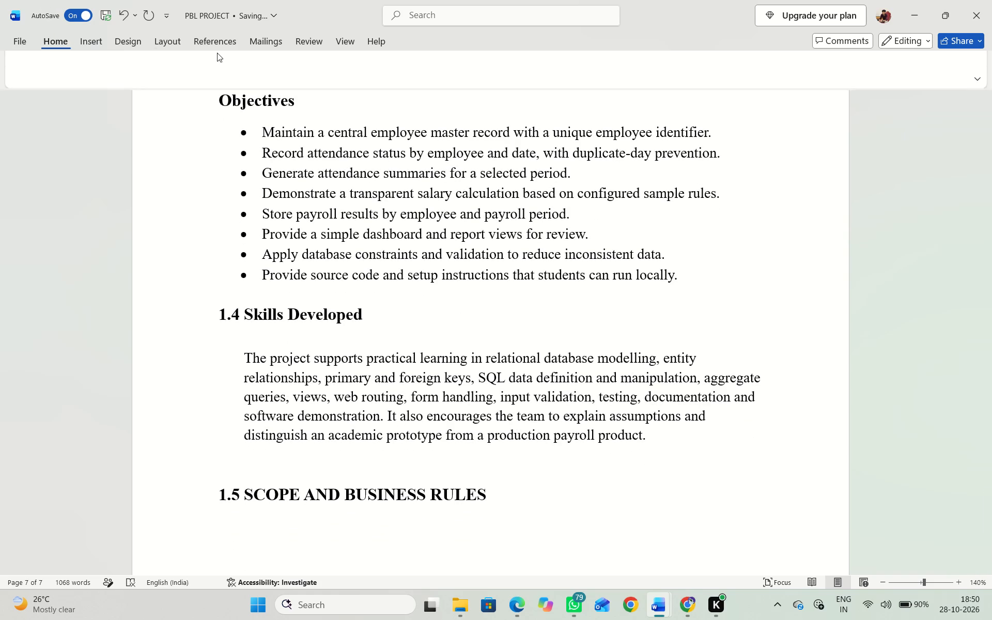
left_click(326, 68)
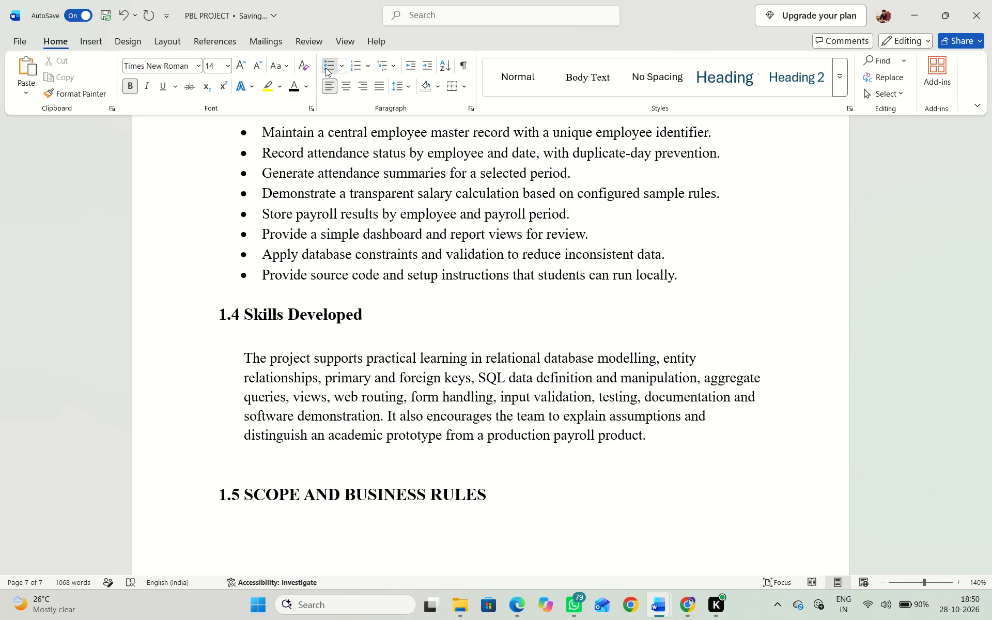
left_click(337, 68)
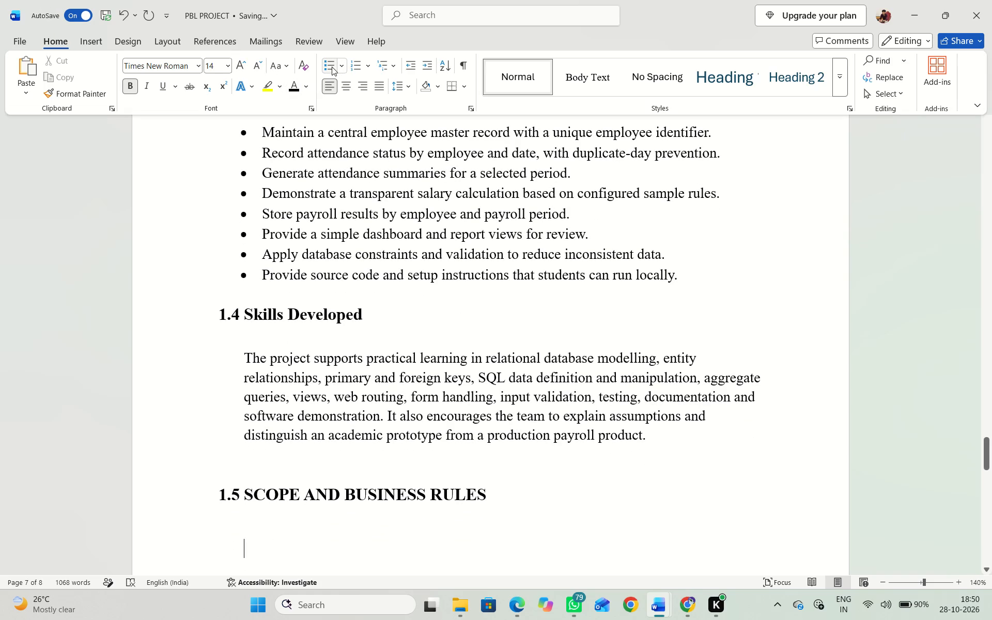
left_click(336, 67)
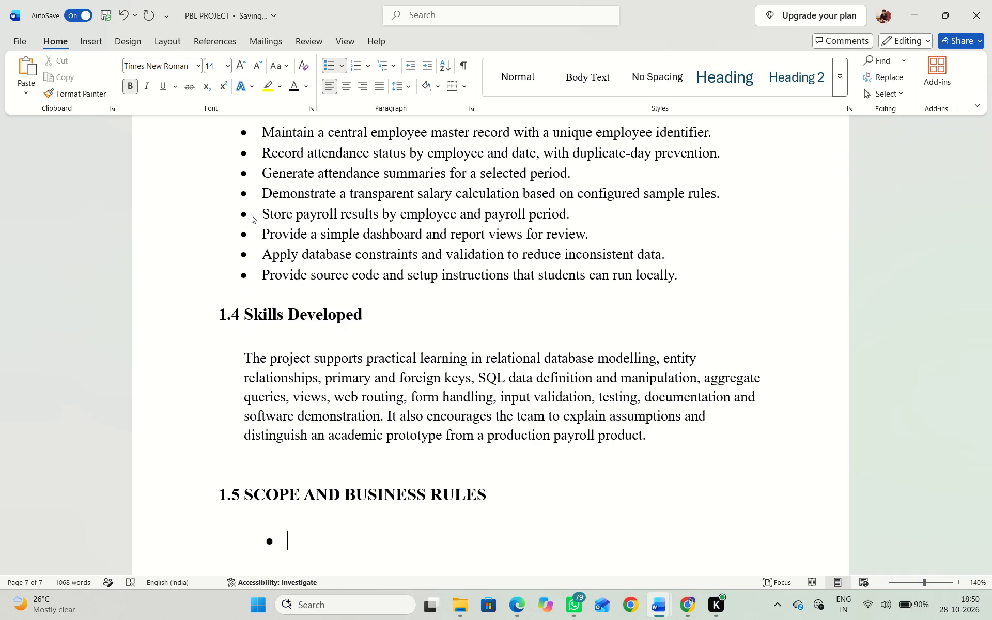
key("BackSpace")
key("BackSpace")
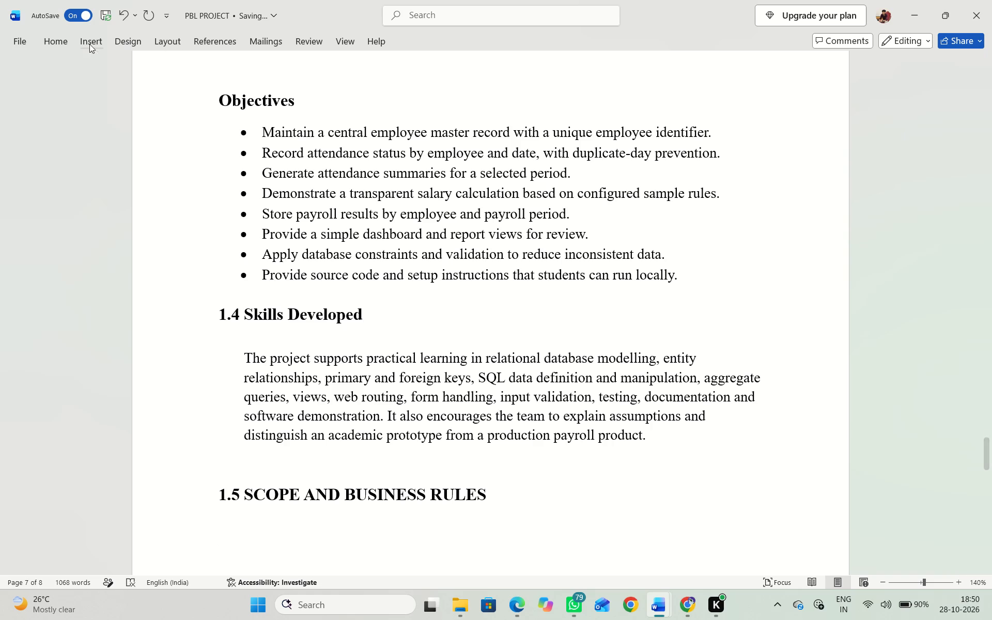
left_click(61, 40)
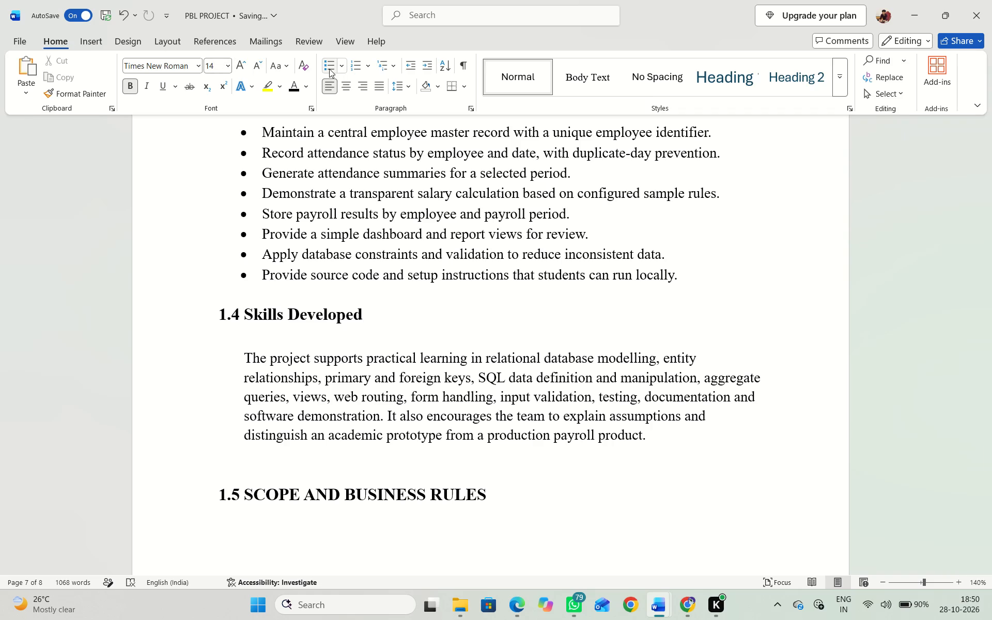
left_click(329, 68)
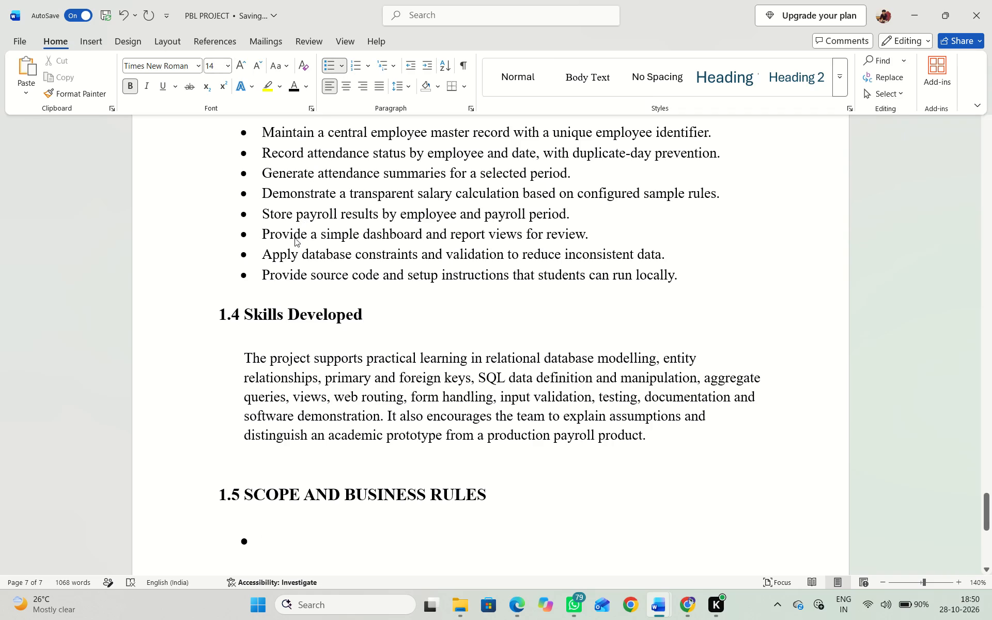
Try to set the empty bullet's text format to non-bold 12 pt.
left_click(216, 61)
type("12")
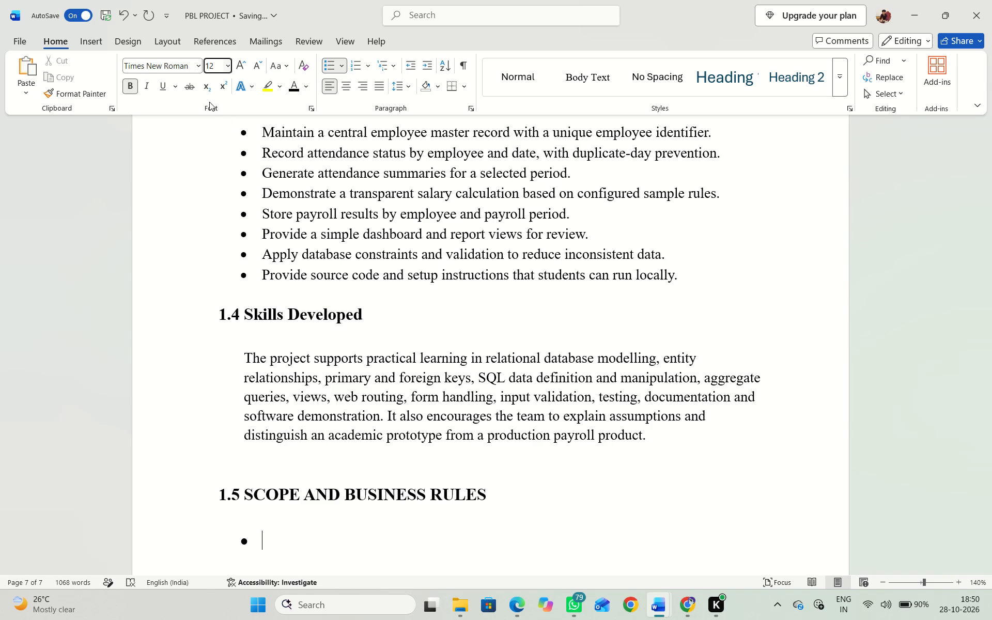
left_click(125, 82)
Copy the first section 1.5 bullet, about the employee directory, from the reference PDF into the empty bullet in Word.
left_click(526, 598)
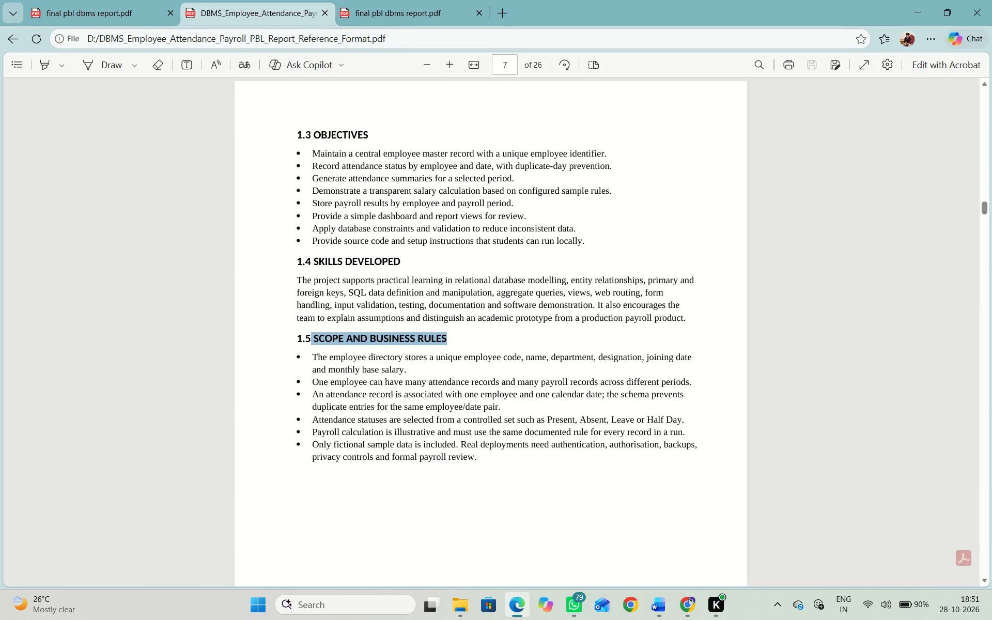
left_click_drag(311, 354, 409, 373)
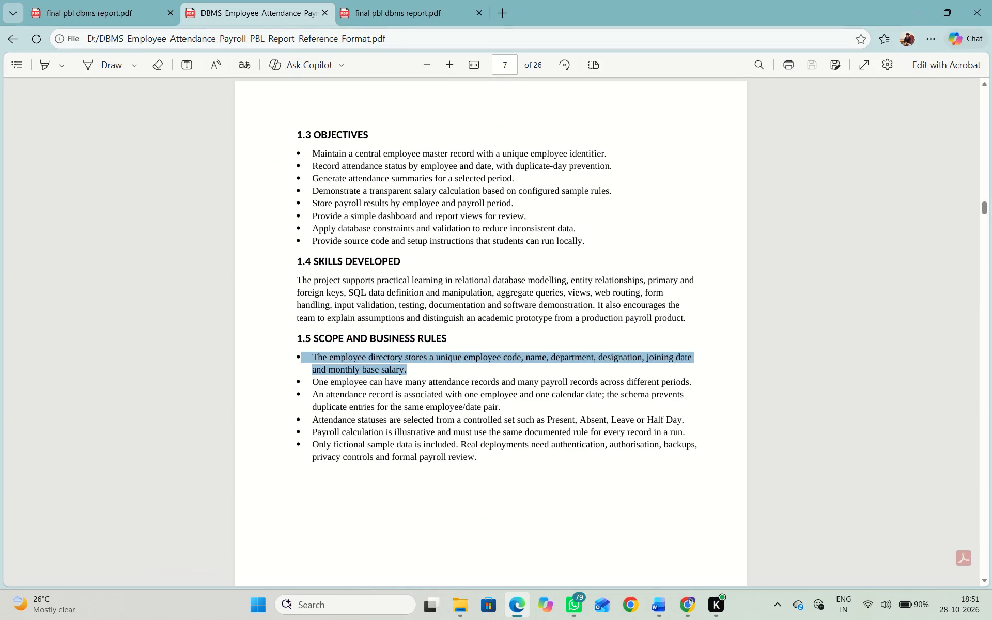
key("ctrl+c")
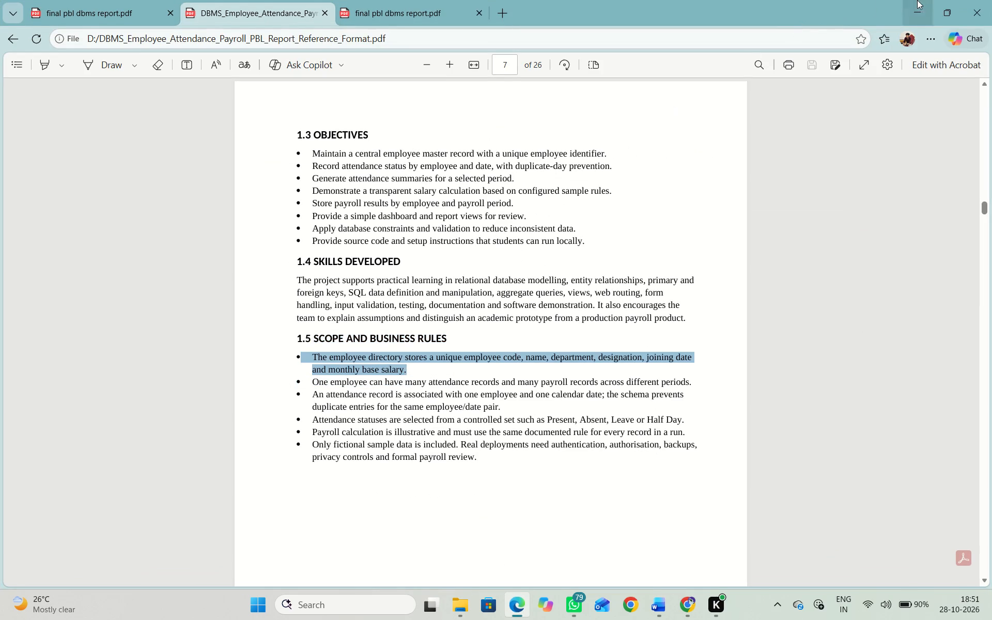
left_click(917, 0)
key("ctrl+v")
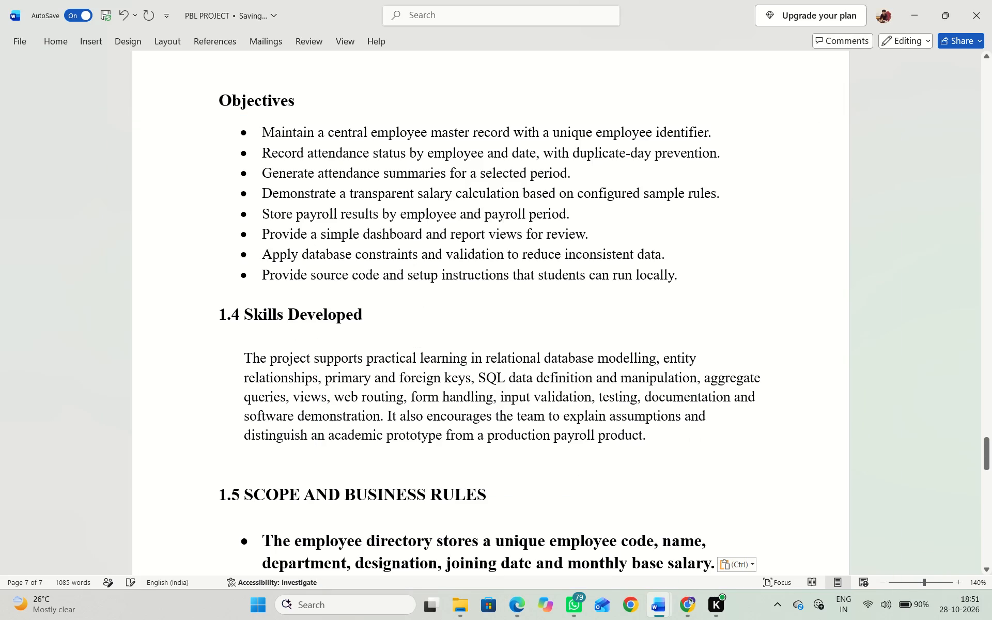
Format the pasted employee directory bullet as non-bold 12 pt text.
left_click_drag(265, 535, 683, 472)
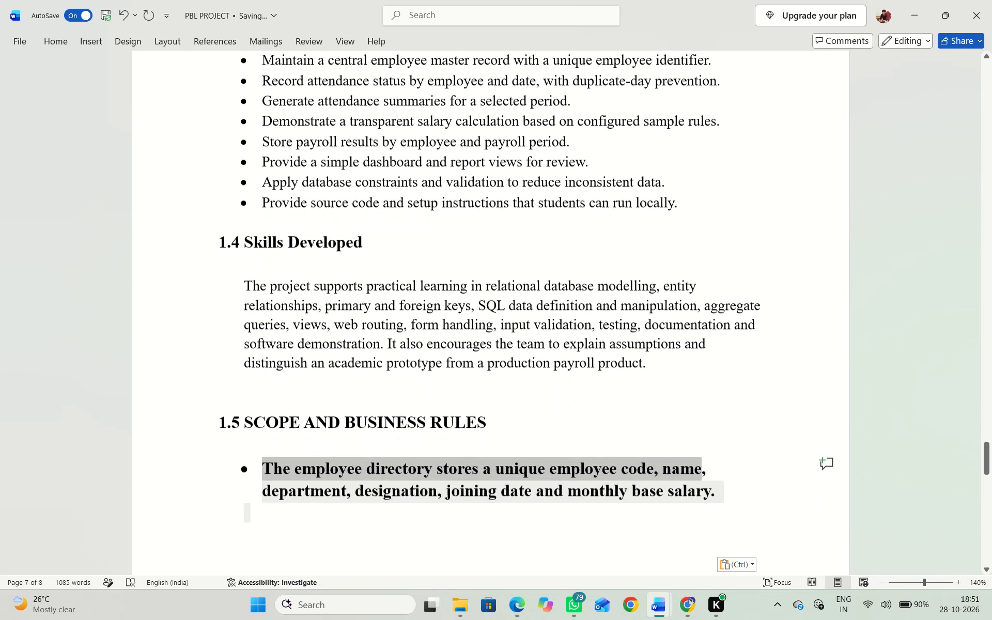
left_click_drag(683, 472, 717, 494)
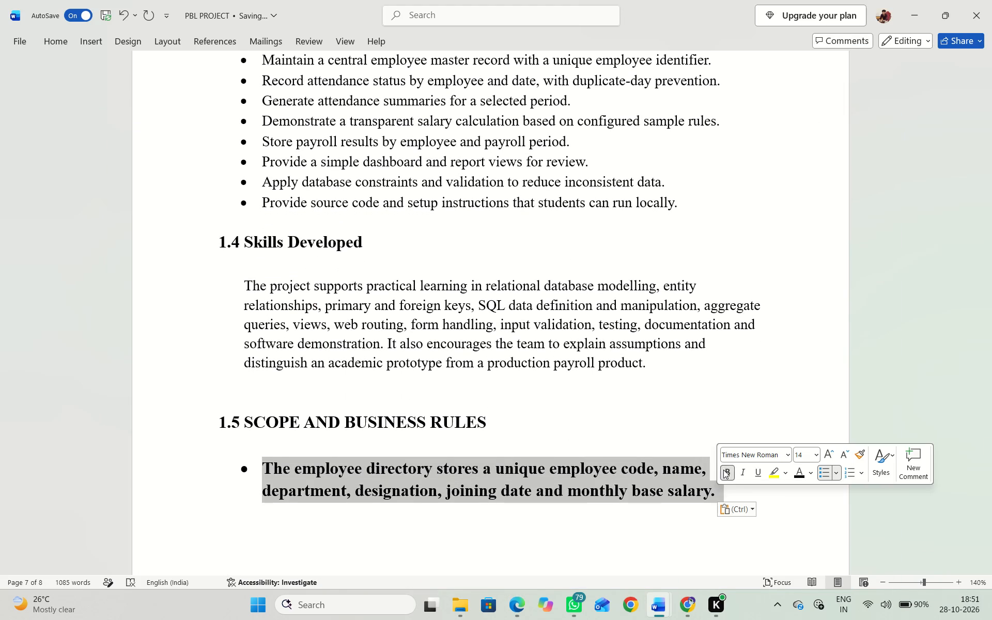
left_click(723, 470)
left_click(808, 458)
type("12")
key("Return")
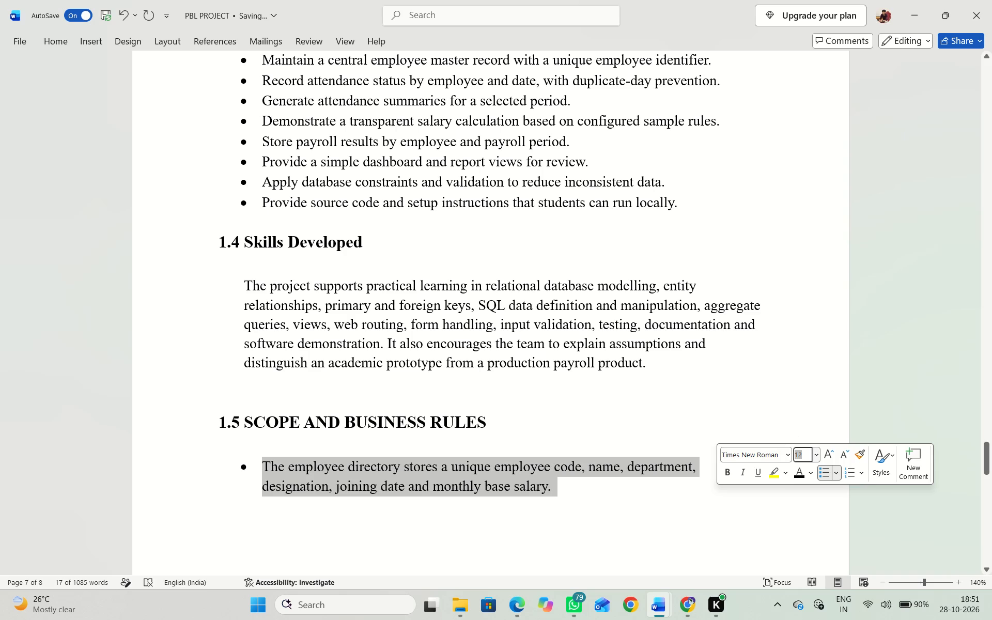
left_click(881, 381)
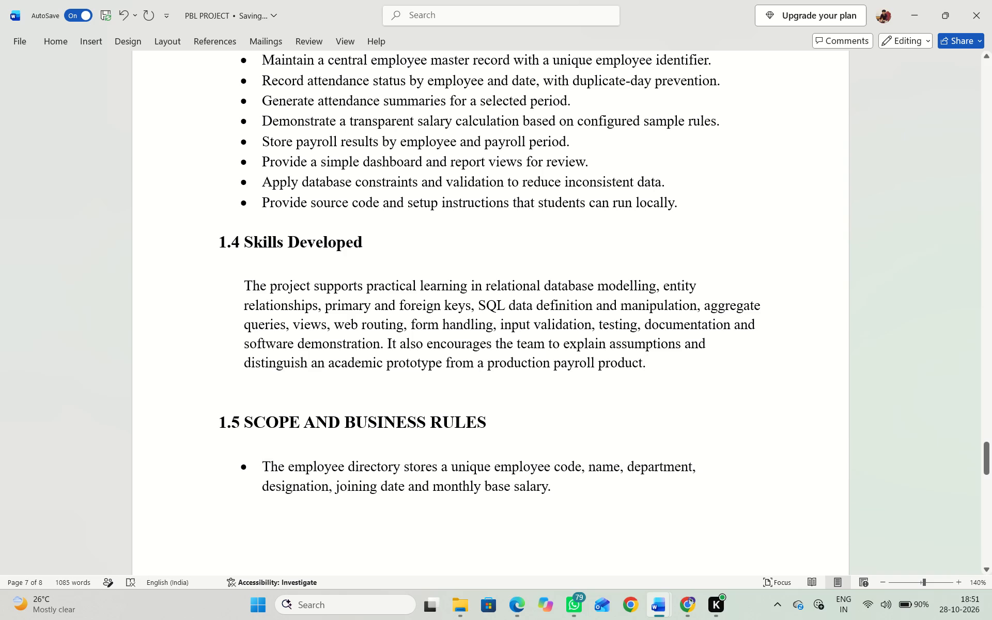
Add the PDF's second section 1.5 bullet, about one employee having many records, as a new Word bullet ending with a period, and start another bullet.
left_click(582, 497)
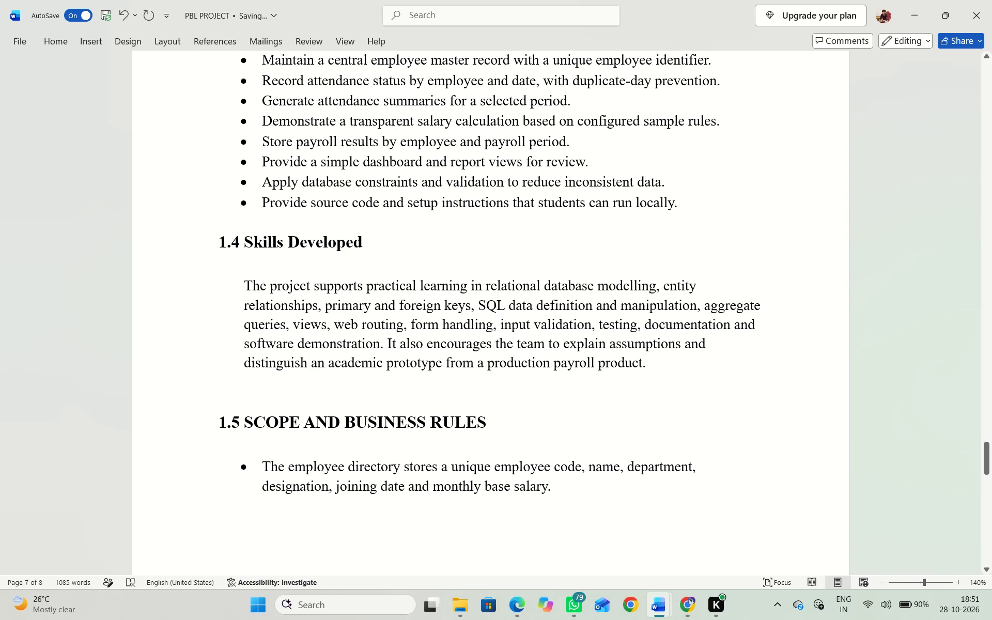
left_click(557, 484)
key("Return")
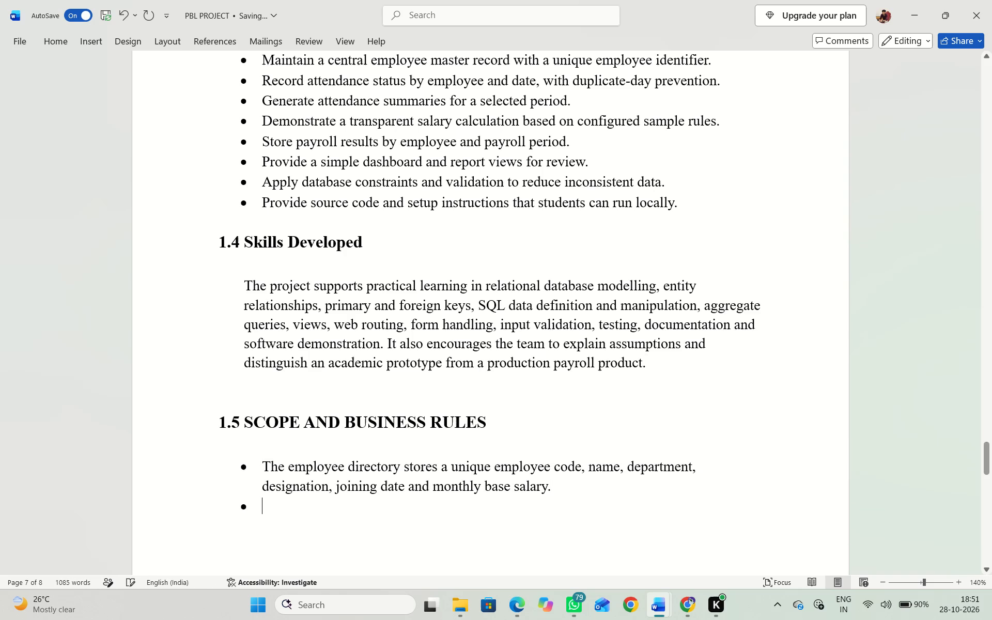
left_click(513, 607)
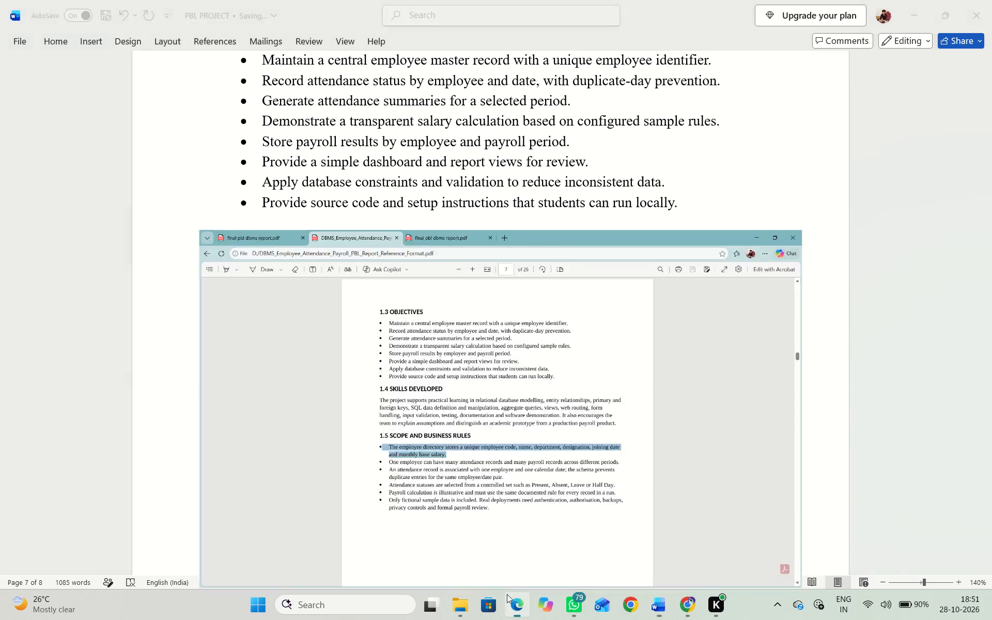
left_click_drag(311, 381, 706, 377)
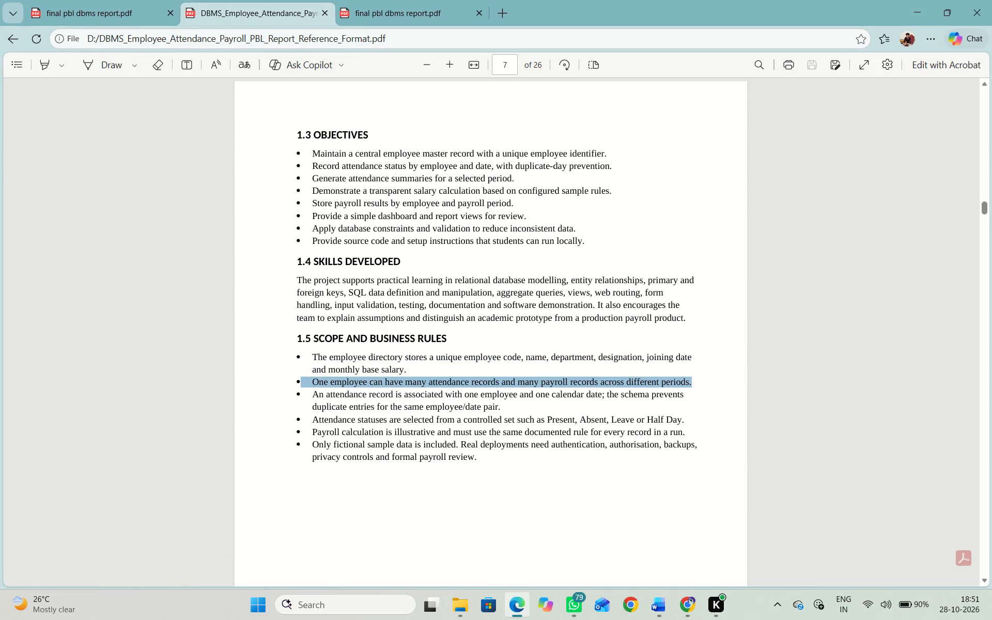
left_click_drag(706, 377, 738, 376)
key("ctrl+c")
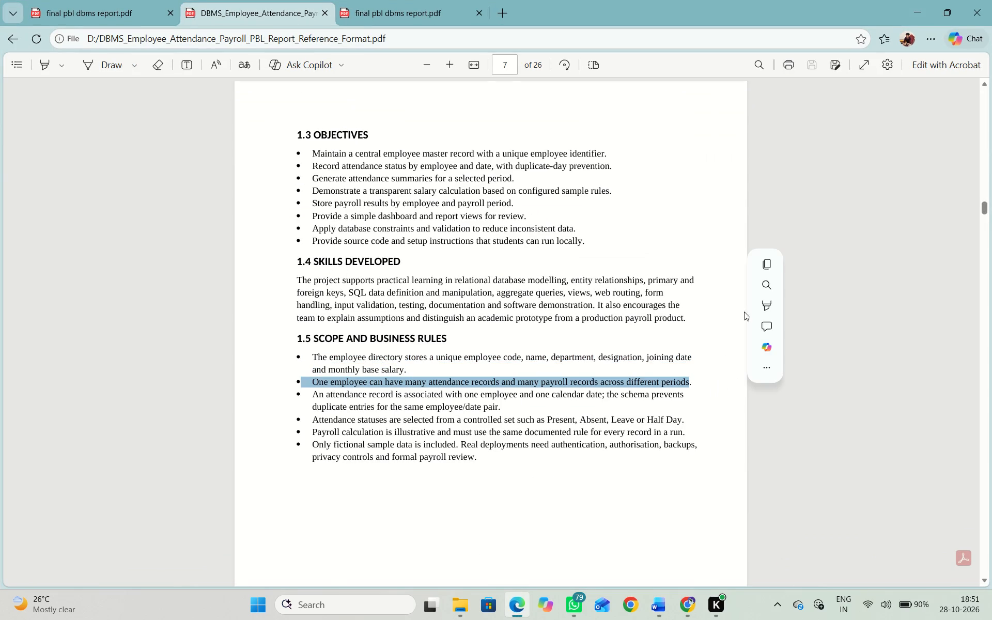
left_click(908, 9)
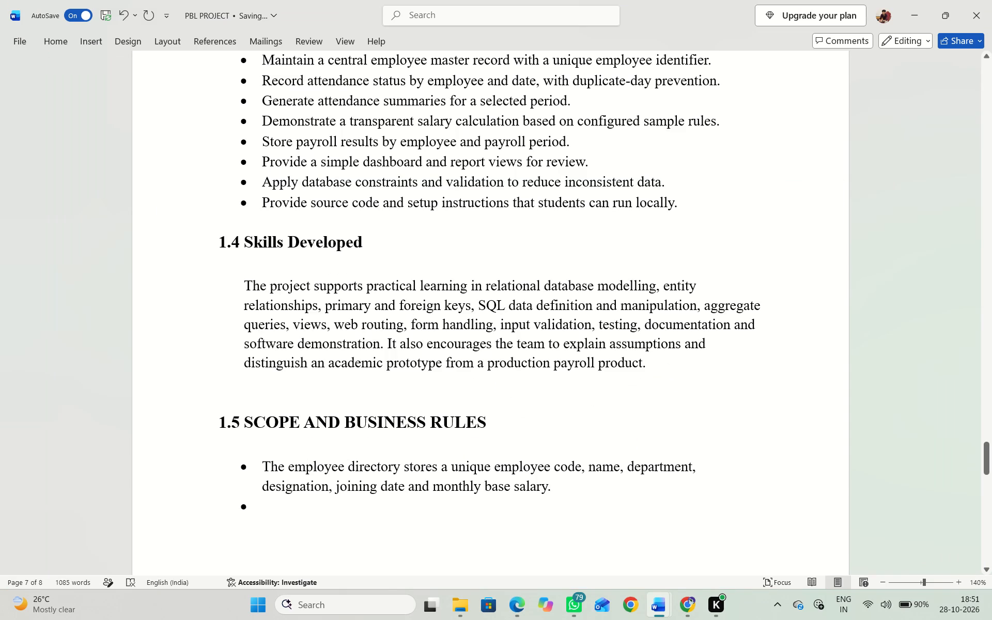
key("ctrl+v")
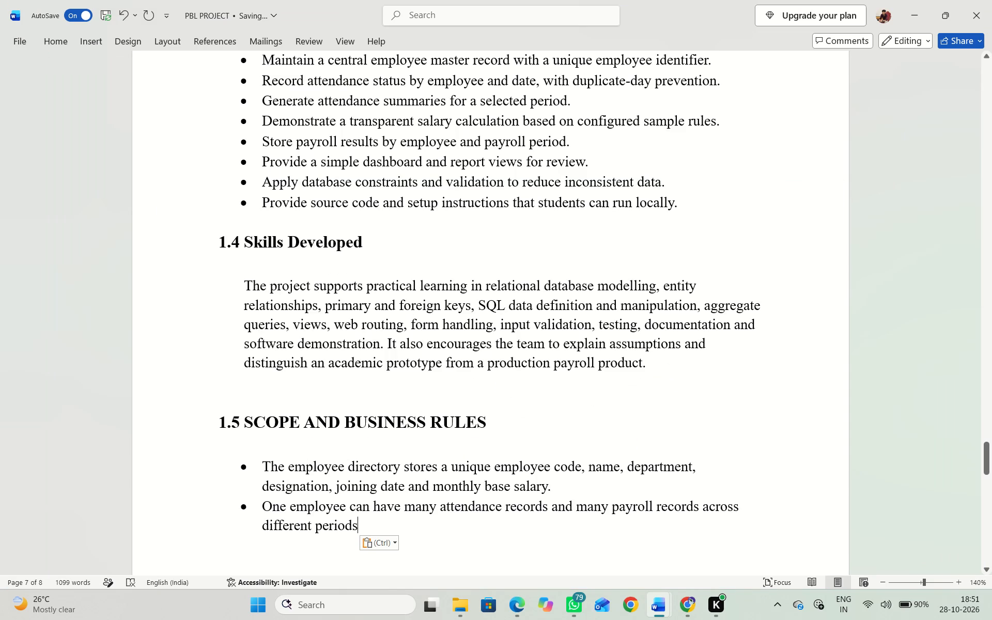
key("period")
key("Return")
Copy the PDF's third section 1.5 bullet, about an attendance record's employee and date, into the empty Word bullet and start another bullet.
left_click(520, 607)
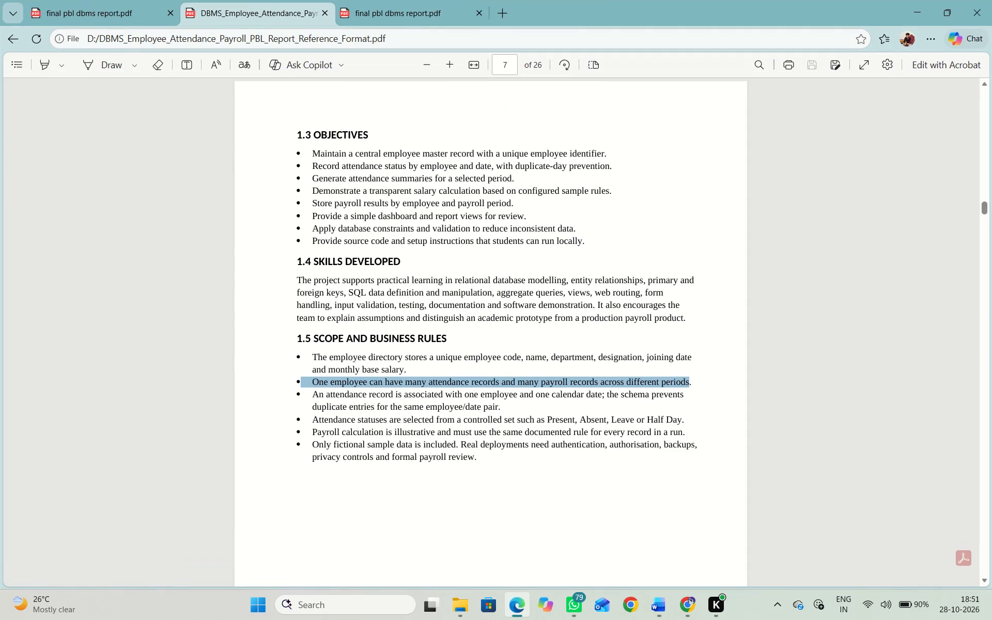
left_click_drag(313, 394, 506, 414)
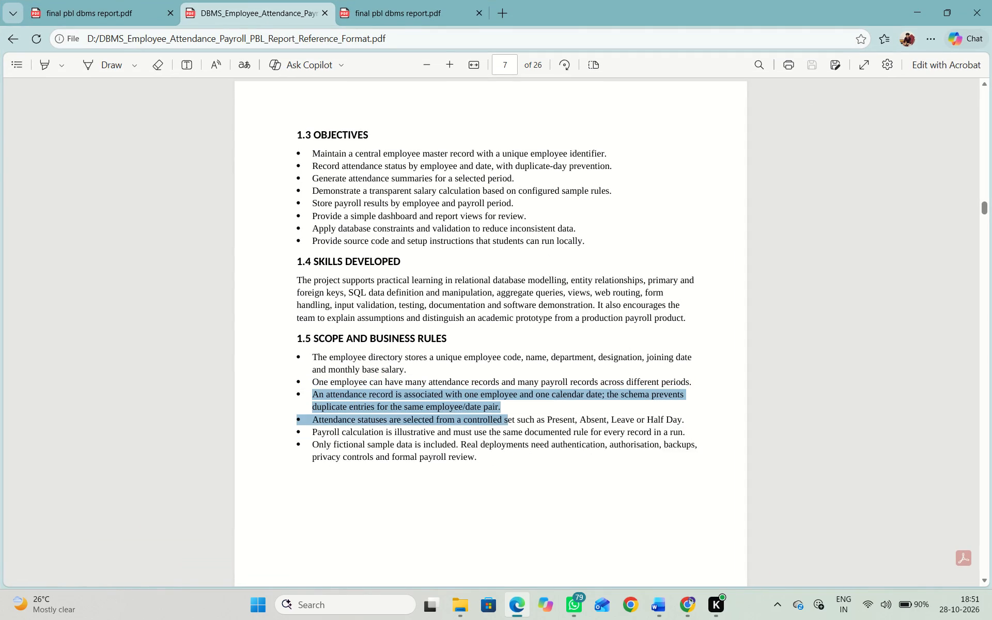
left_click_drag(506, 414, 506, 409)
key("ctrl+c")
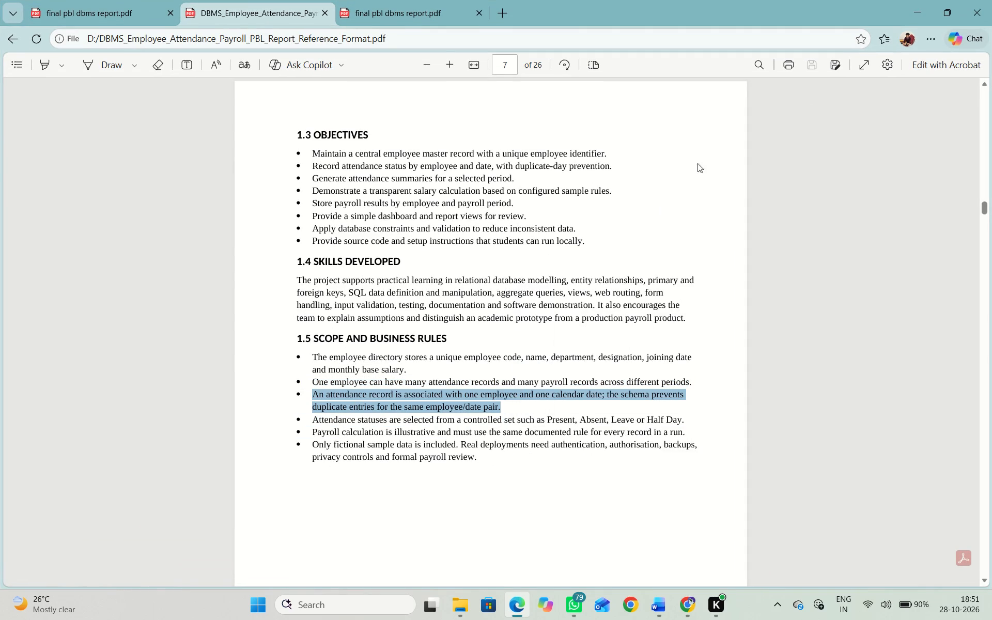
left_click(913, 5)
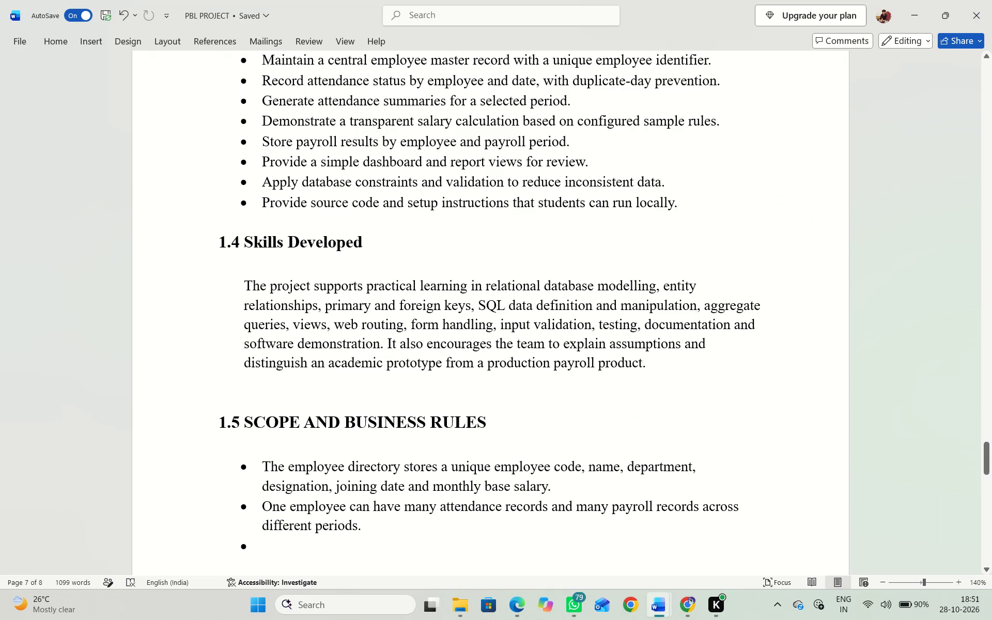
key("ctrl+v")
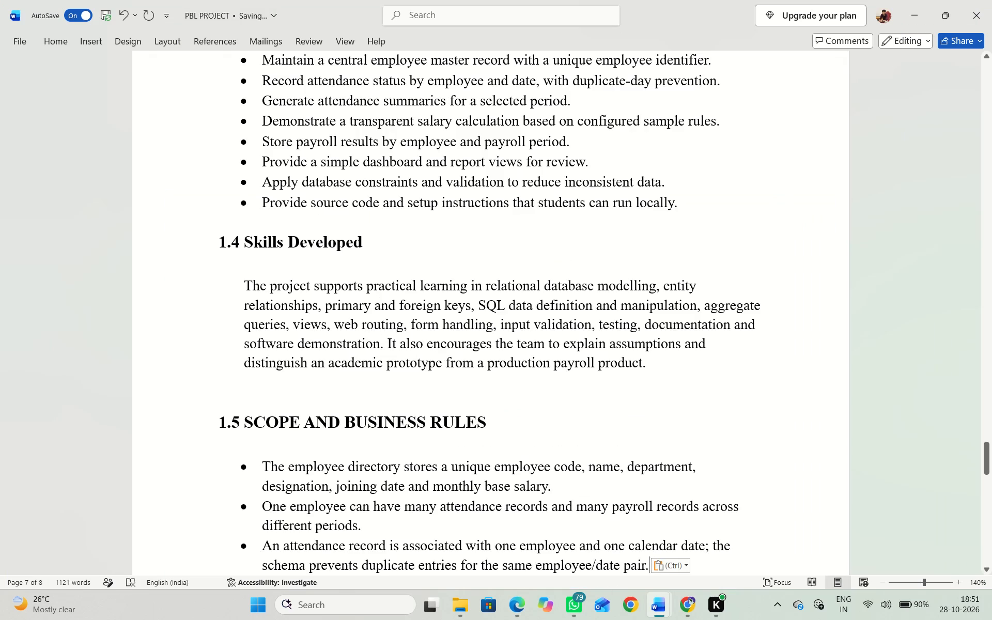
key("Return")
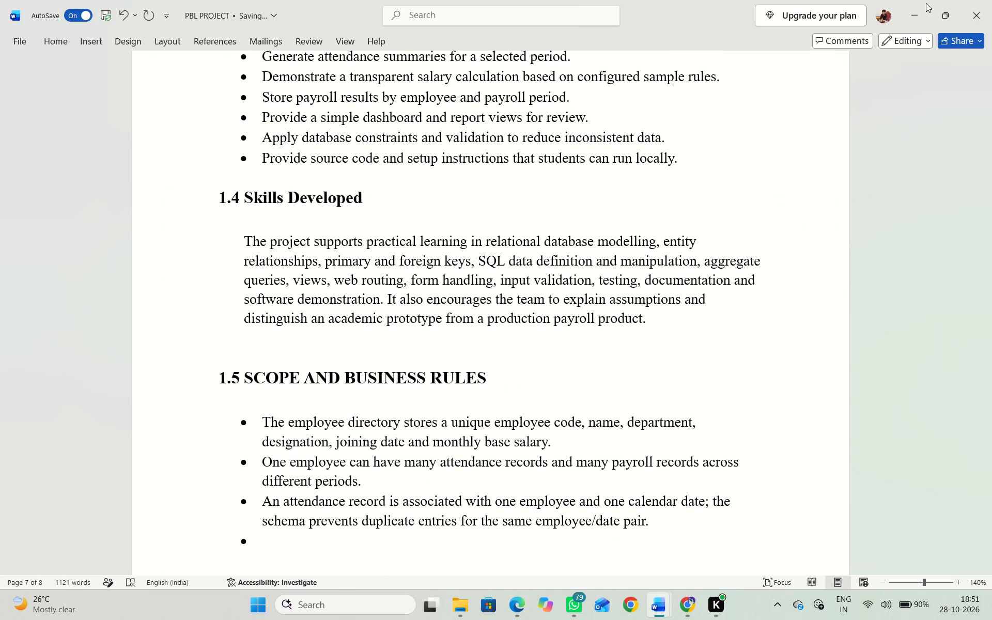
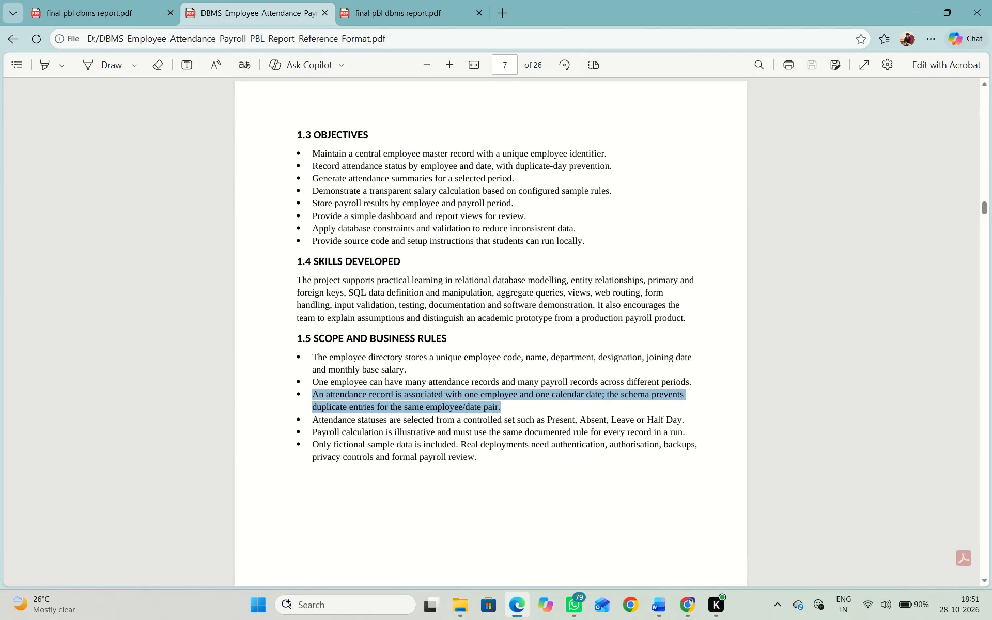
Copy the PDF's fourth section 1.5 bullet, about attendance statuses, into the empty Word bullet, end it with a period, and start another bullet.
left_click_drag(311, 420, 702, 417)
key("ctrl+c")
left_click(911, 16)
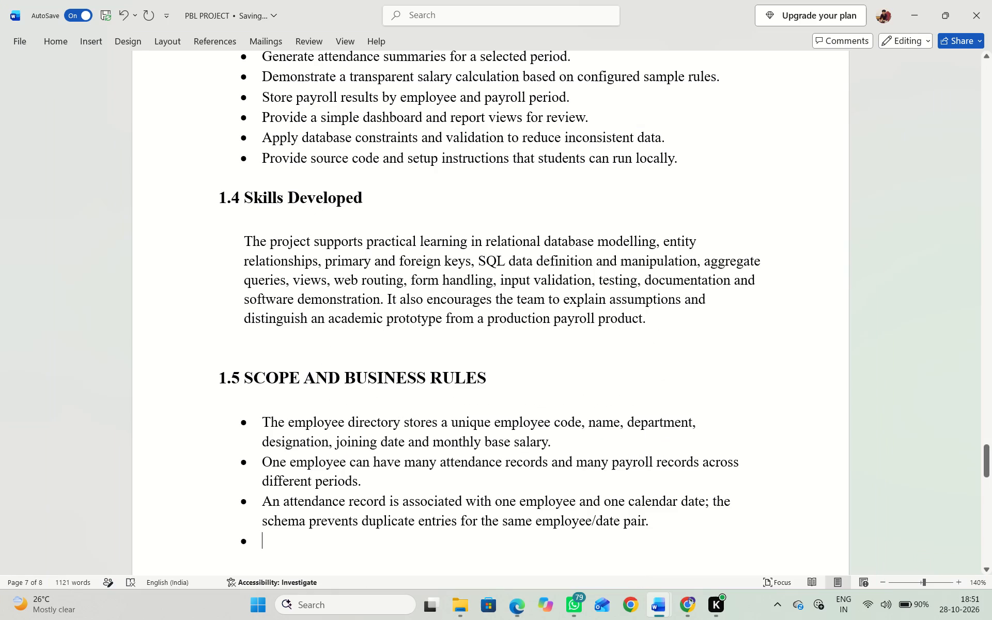
key("ctrl+v")
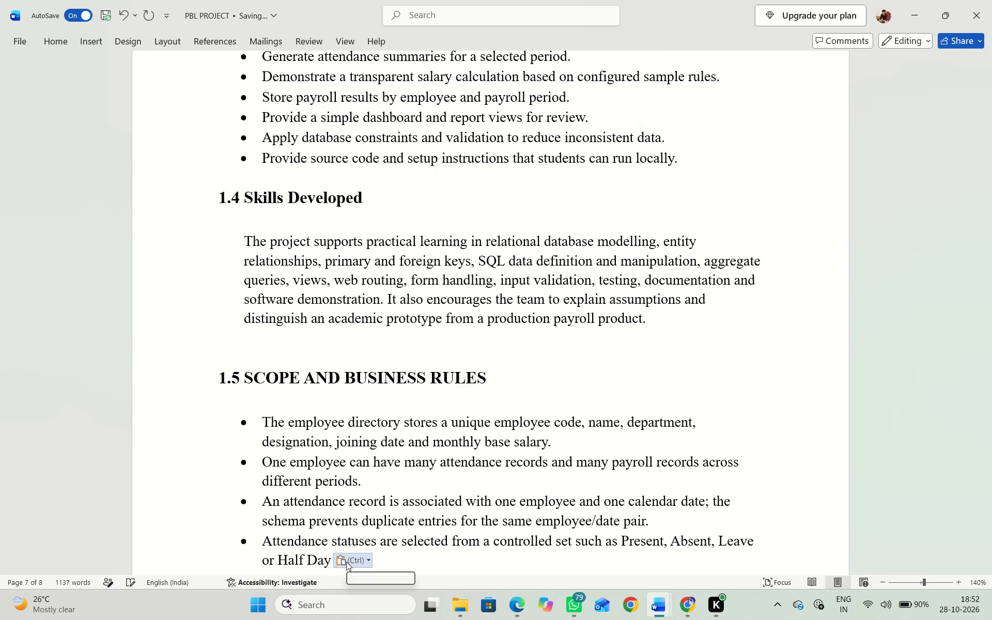
key("period")
key("Return")
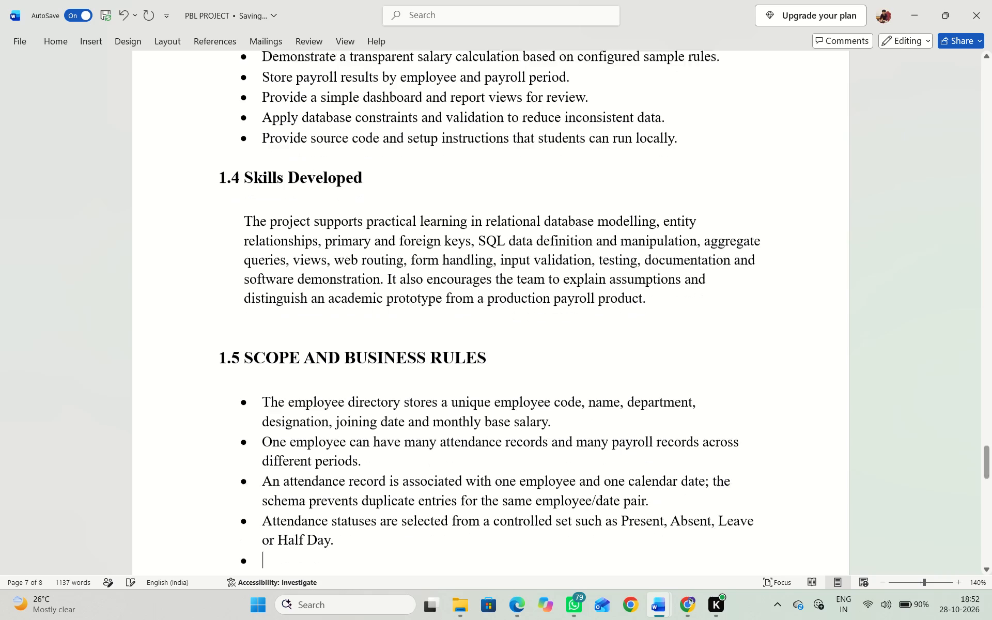
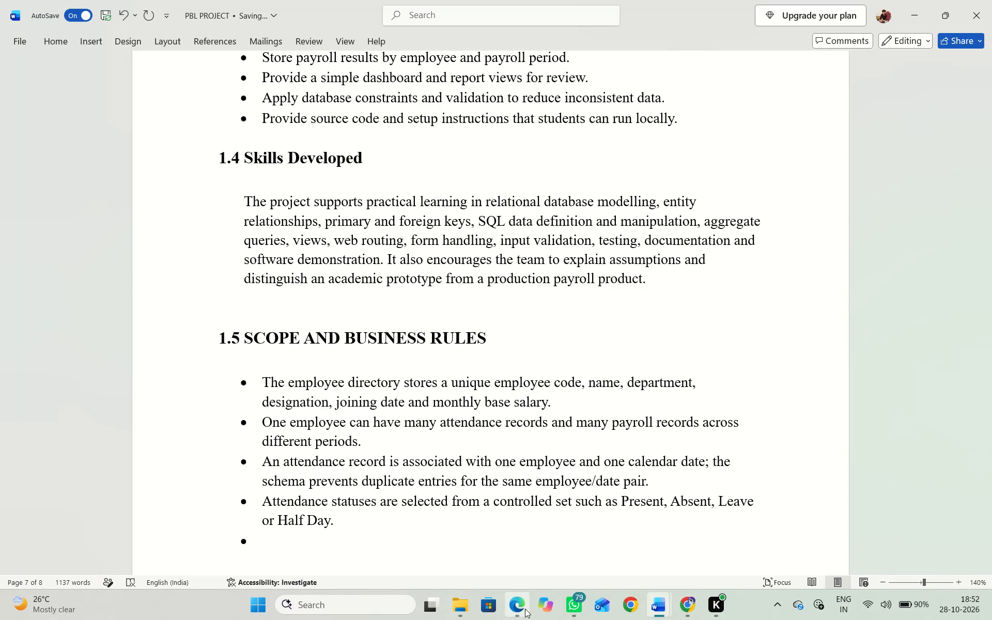
Copy the PDF's fifth section 1.5 bullet, about payroll calculation, into the empty Word bullet and start another bullet.
left_click(511, 608)
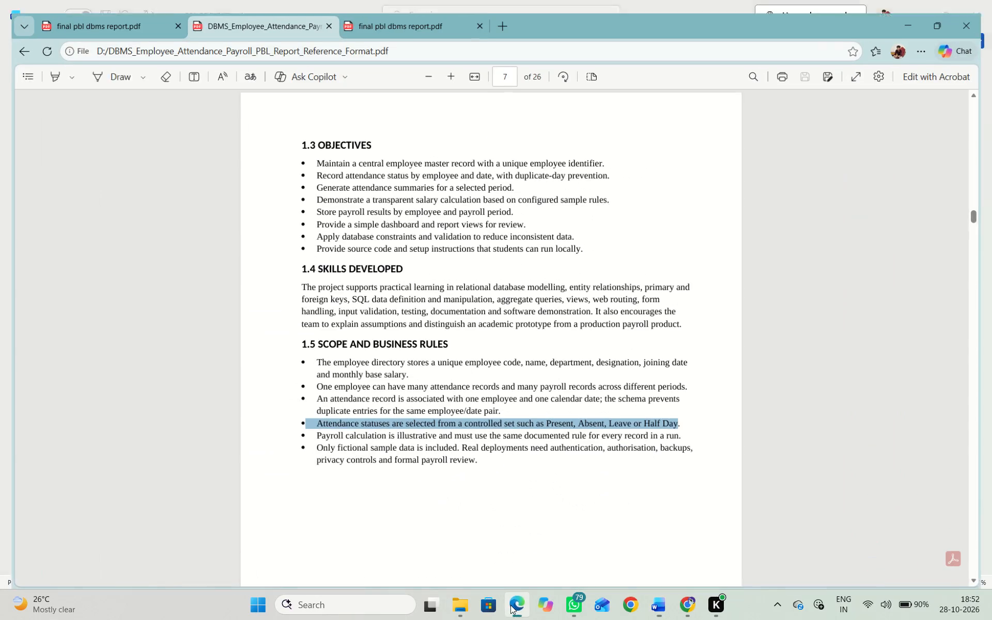
left_click_drag(313, 431, 694, 425)
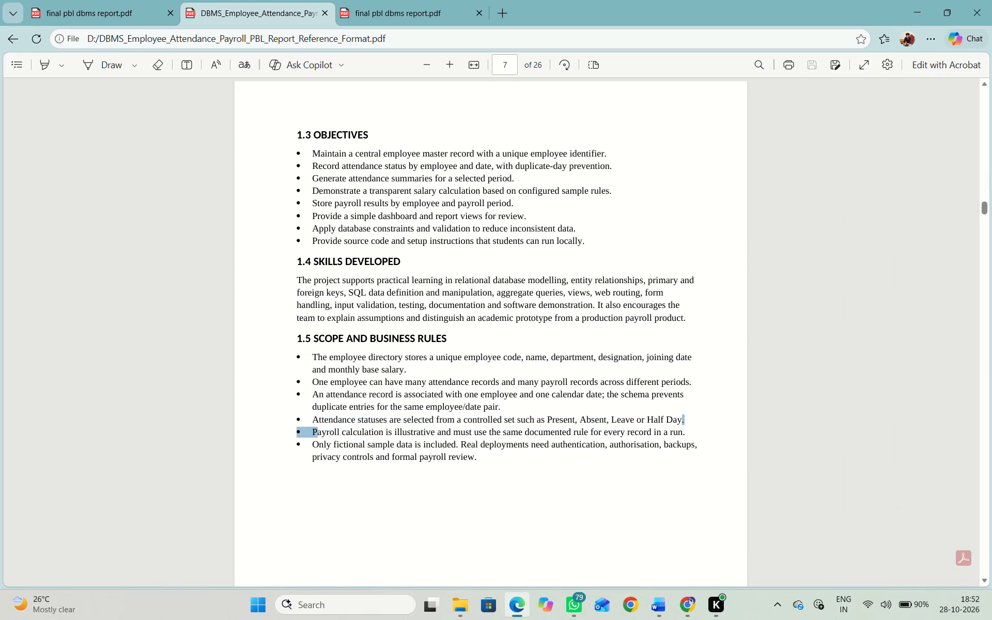
left_click_drag(694, 425, 685, 431)
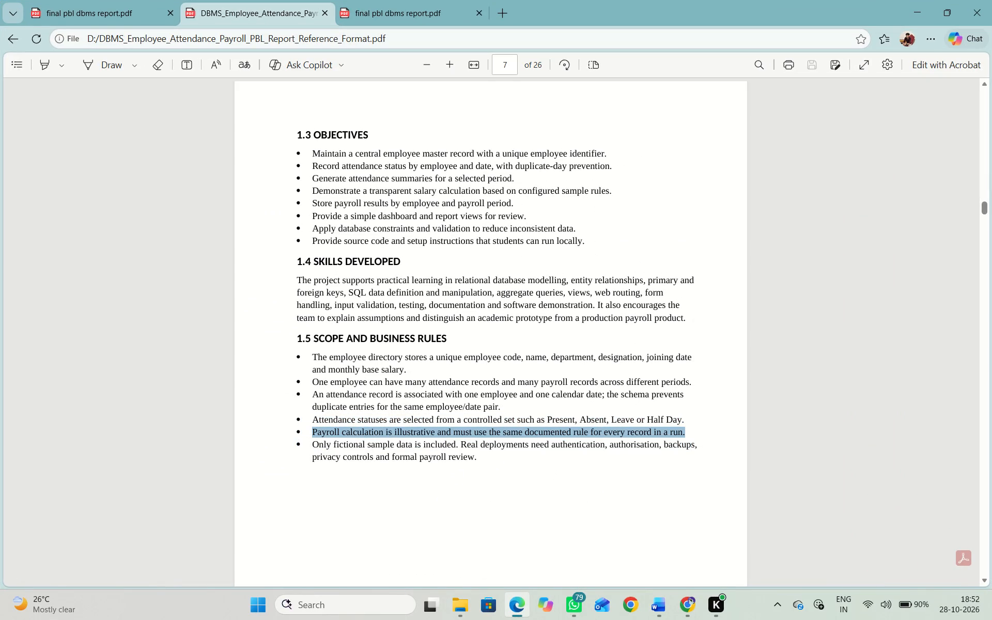
key("ctrl+c")
left_click(924, 0)
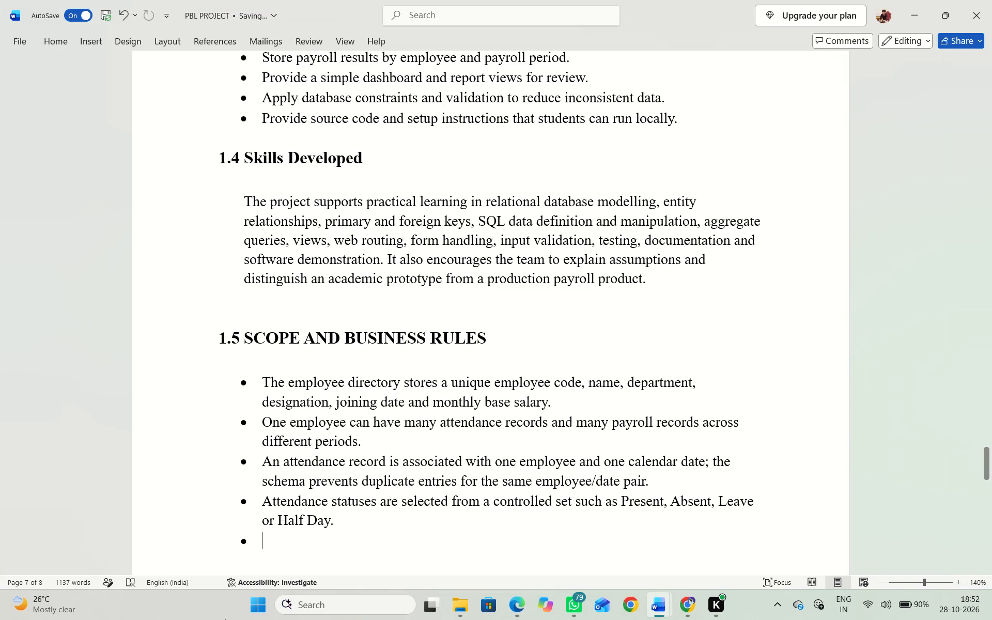
key("ctrl+v")
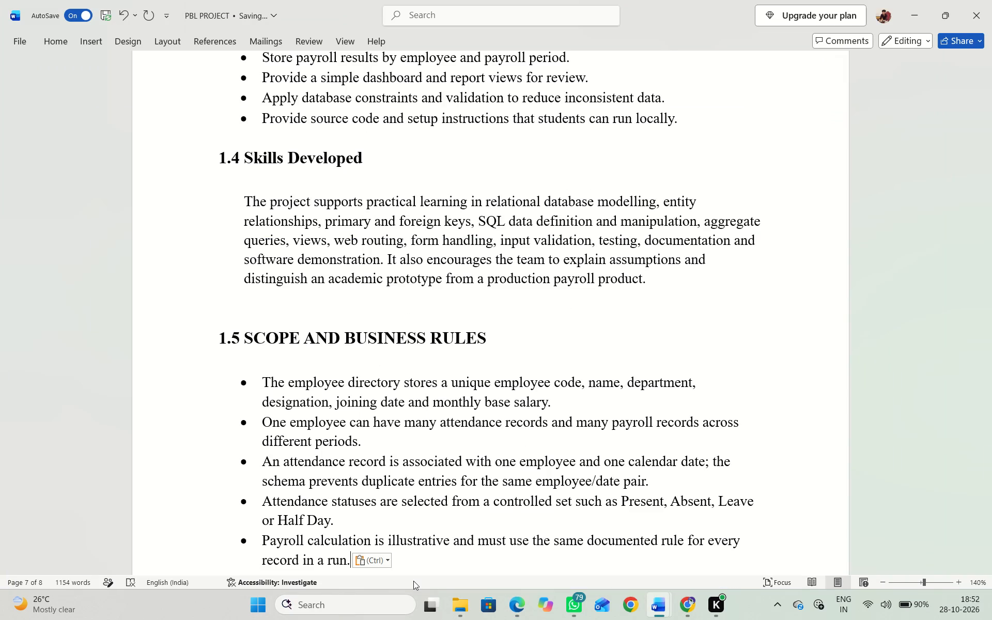
key("Return")
Copy the PDF's last section 1.5 bullet, about fictional sample data, into the empty Word bullet and end it with a period.
left_click(510, 598)
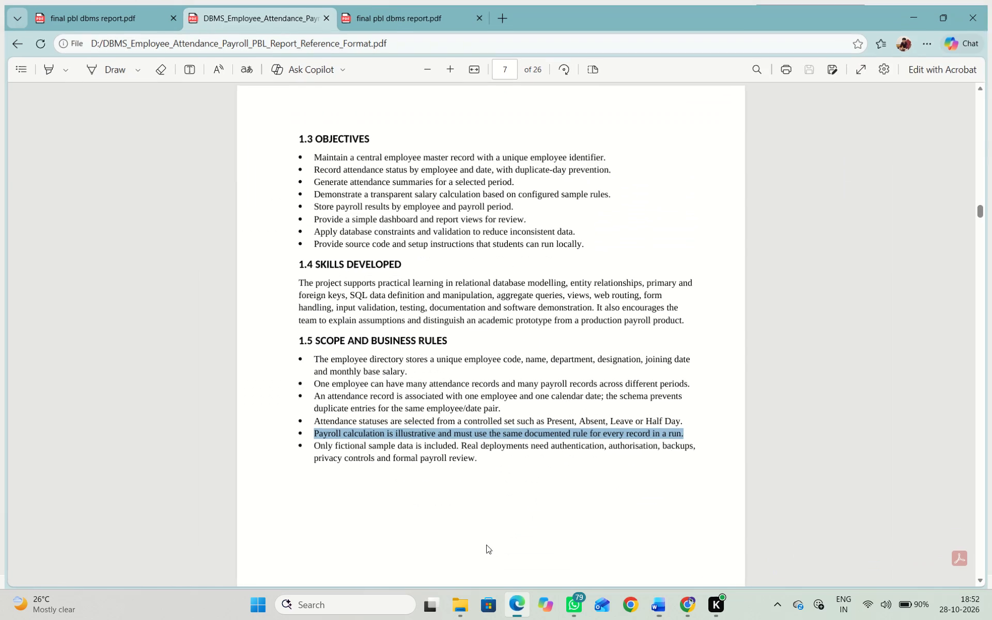
left_click_drag(313, 446, 451, 475)
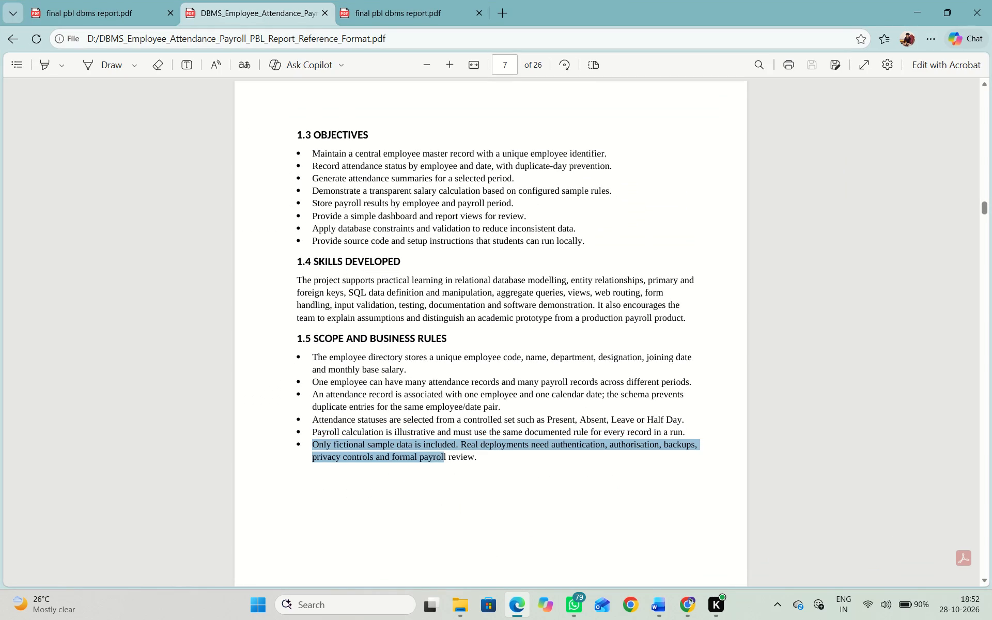
left_click_drag(451, 475, 489, 464)
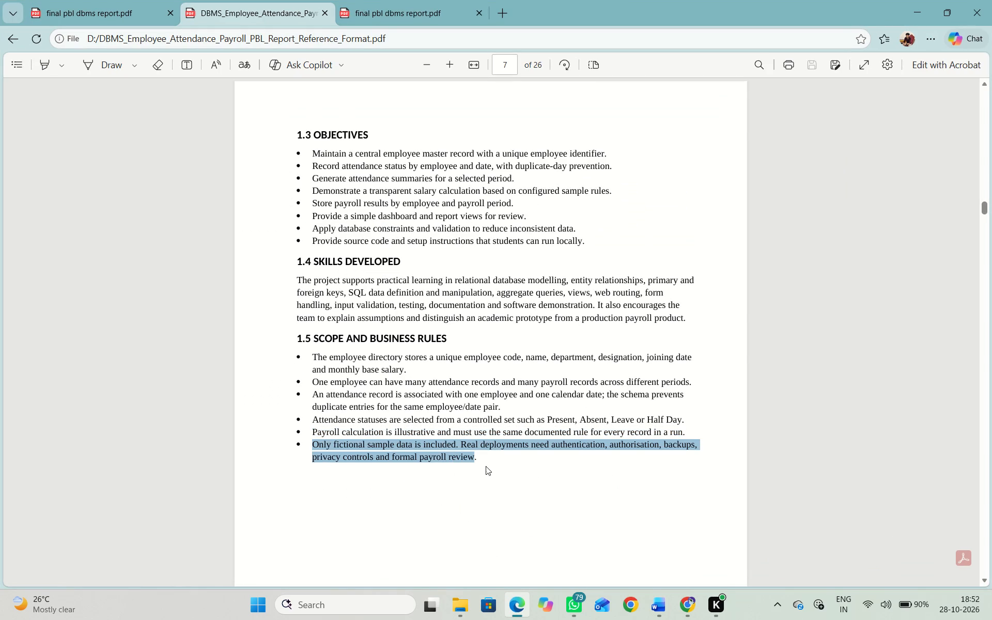
key("ctrl+c")
left_click(910, 4)
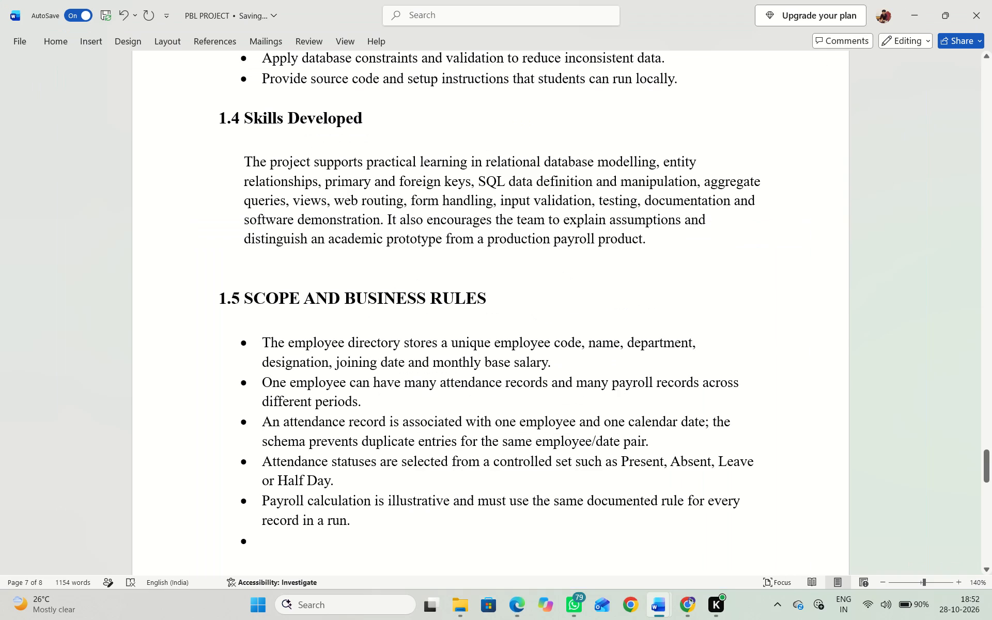
key("ctrl+v")
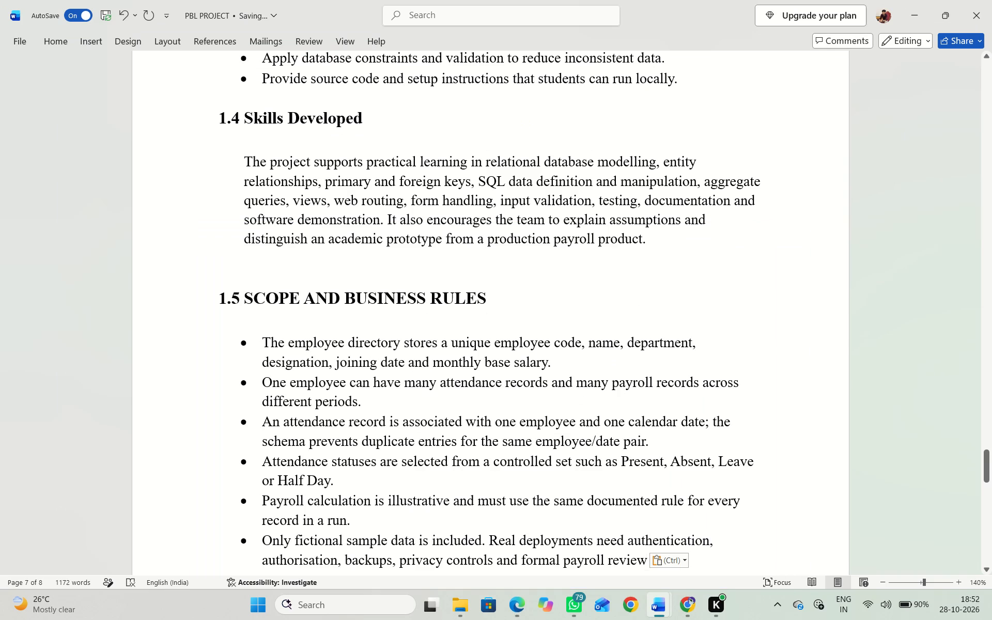
key("period")
Look over the section 1.5 bullet list and the remaining space on its page.
scroll(362, 487, "down", 4)
scroll(349, 432, "down", 4)
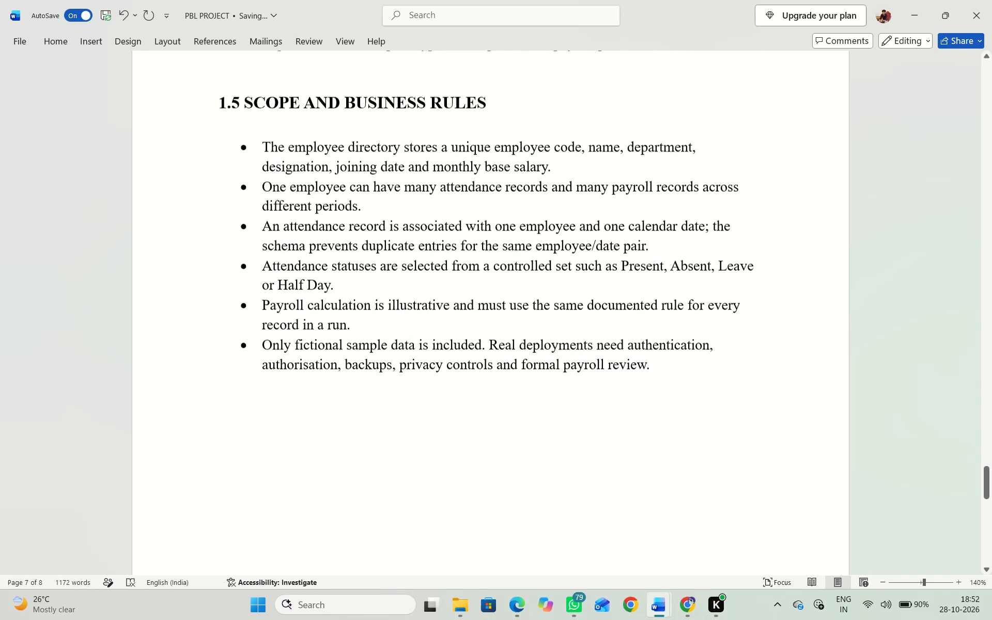
scroll(472, 420, "up", 8)
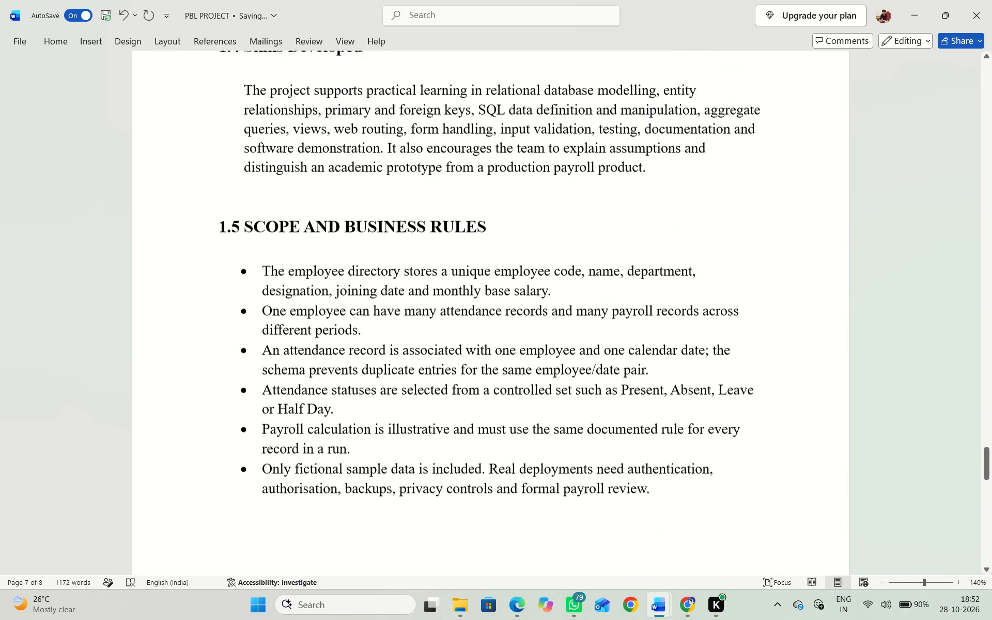
scroll(472, 420, "up", 3)
scroll(467, 427, "down", 12)
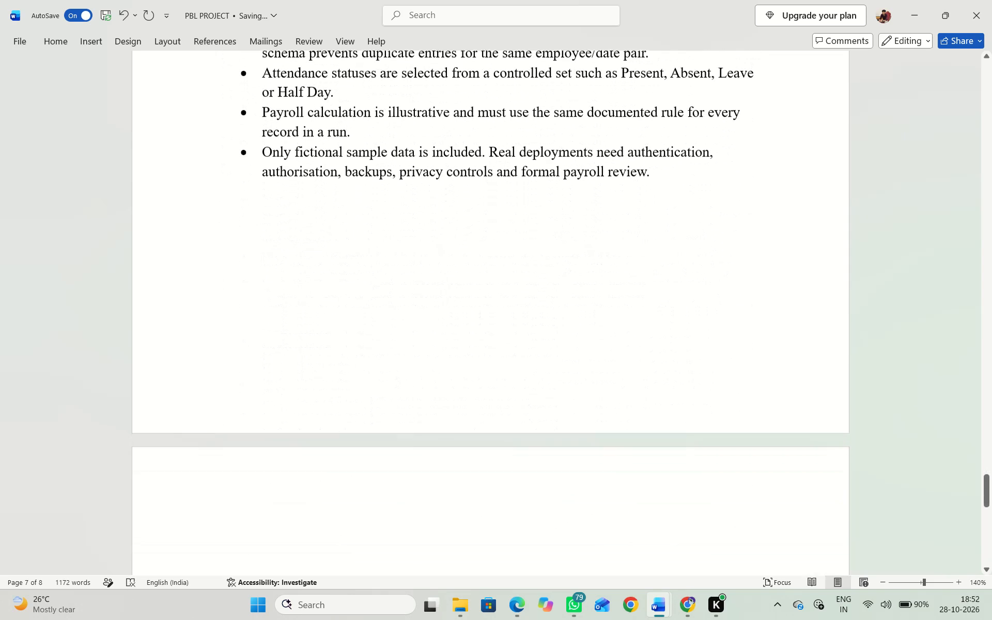
Copy the 1.6 Tools and Technologies table from the Word version of the reference report, then return to the PBL PROJECT document.
left_click(527, 602)
scroll(338, 449, "down", 5)
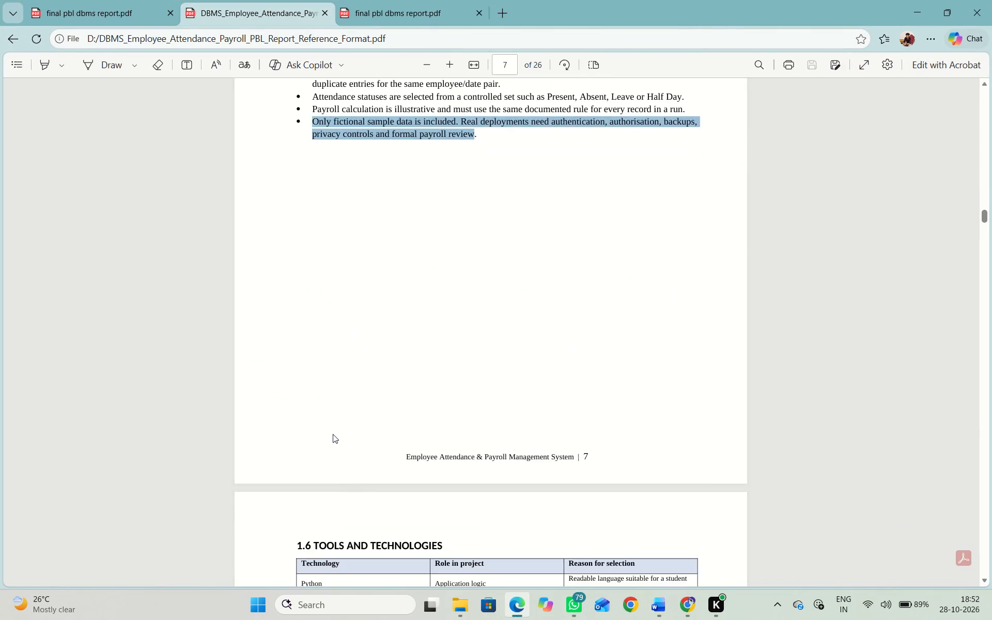
scroll(333, 434, "down", 3)
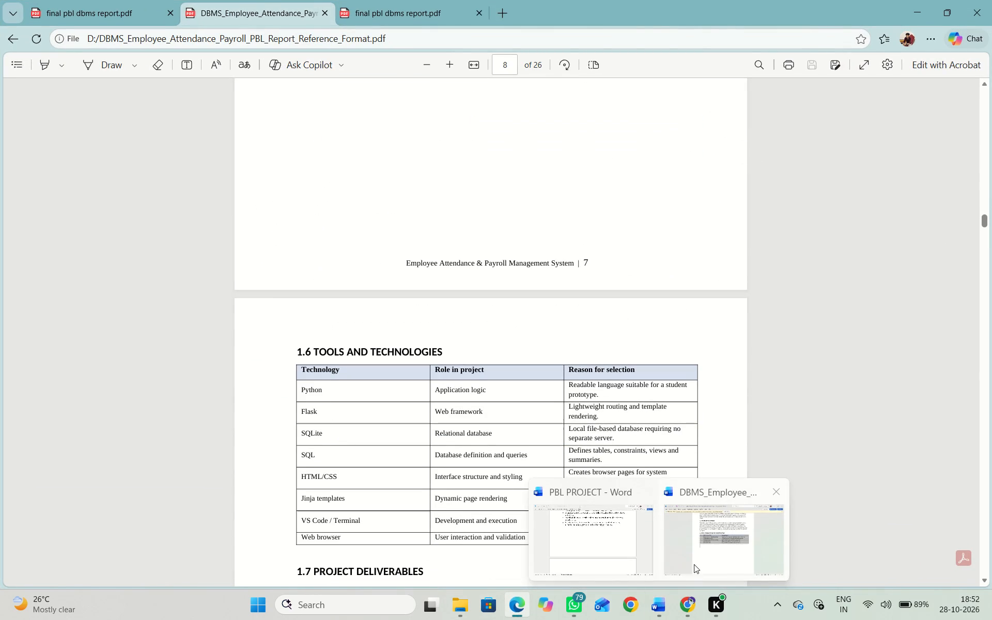
left_click(696, 561)
scroll(462, 450, "down", 15)
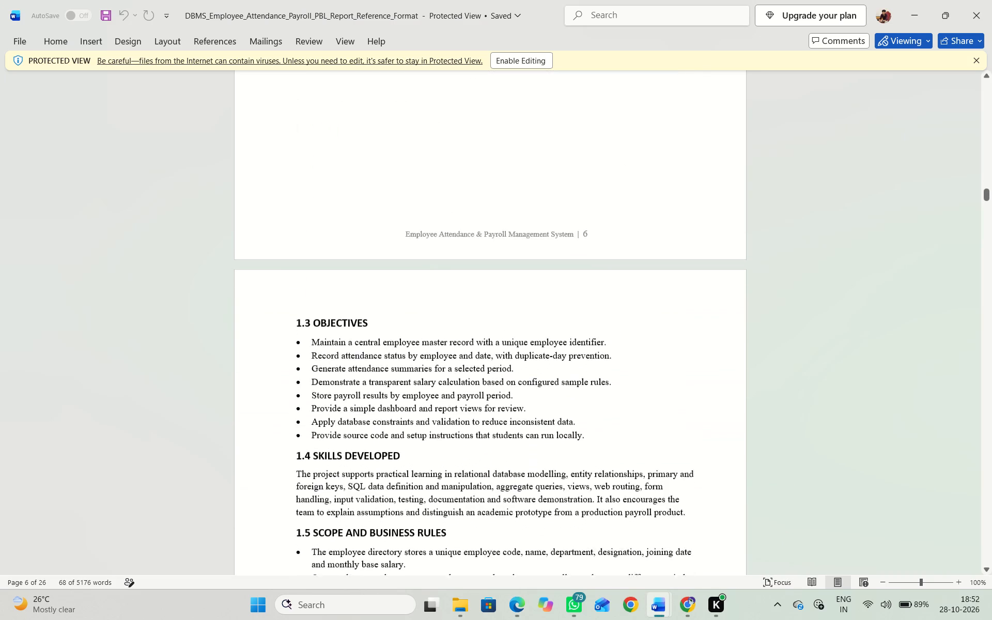
scroll(461, 451, "down", 15)
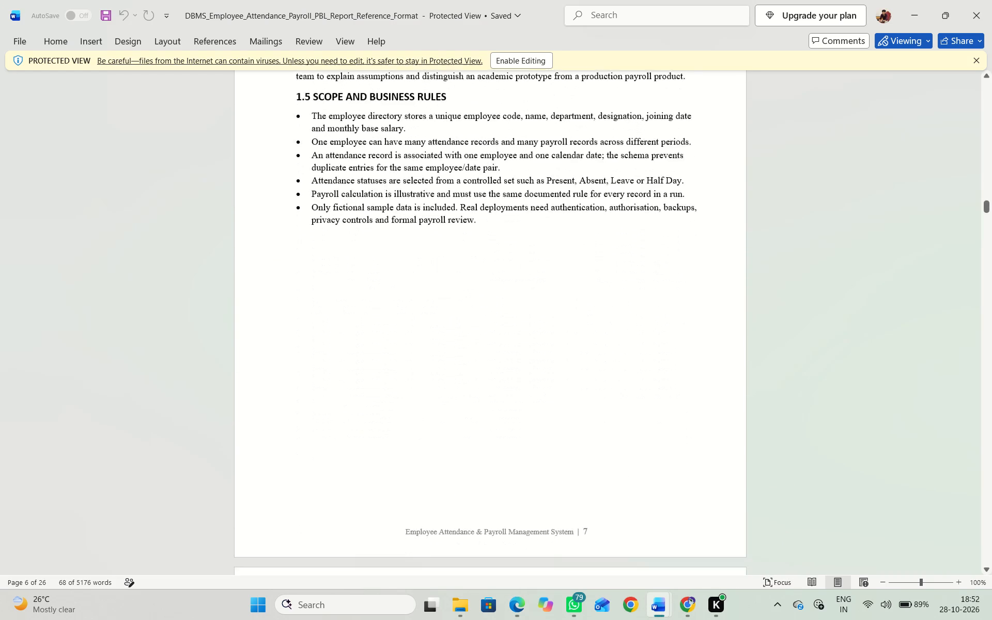
scroll(454, 446, "down", 7)
right_click(454, 446)
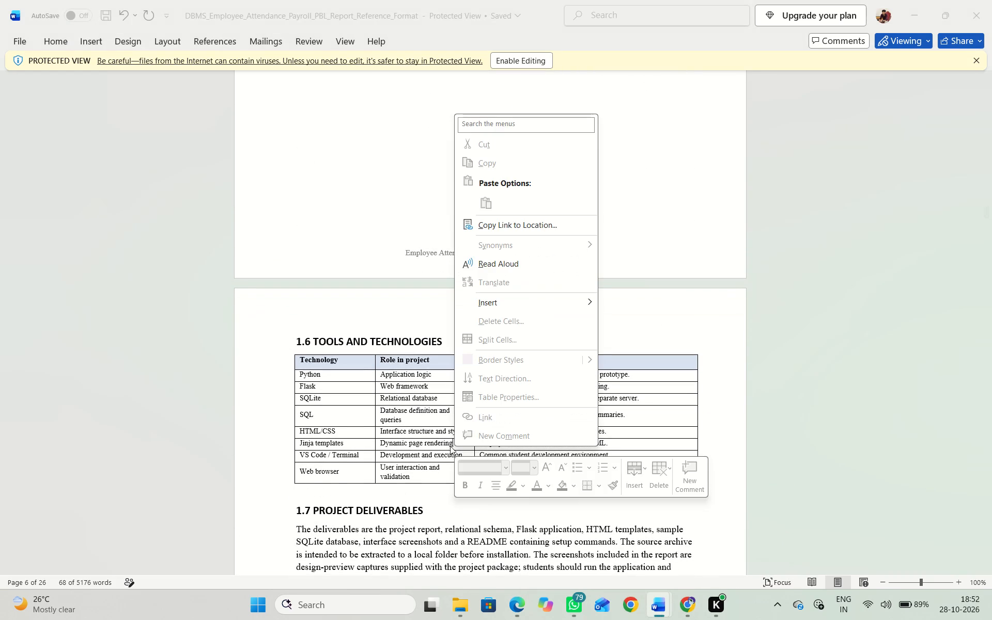
left_click(300, 356)
left_click_drag(300, 356, 614, 444)
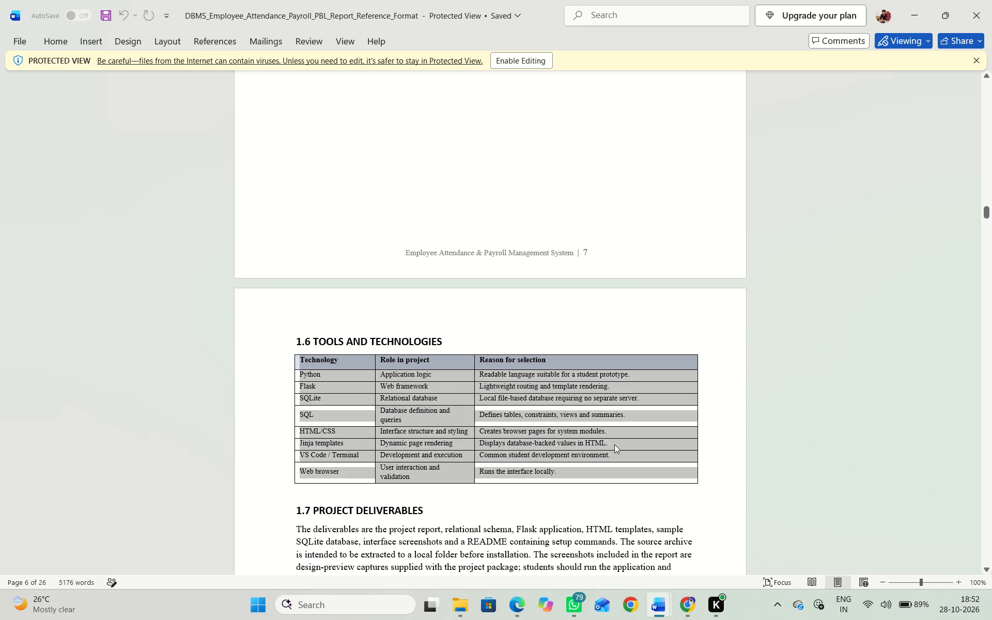
key("ctrl+c")
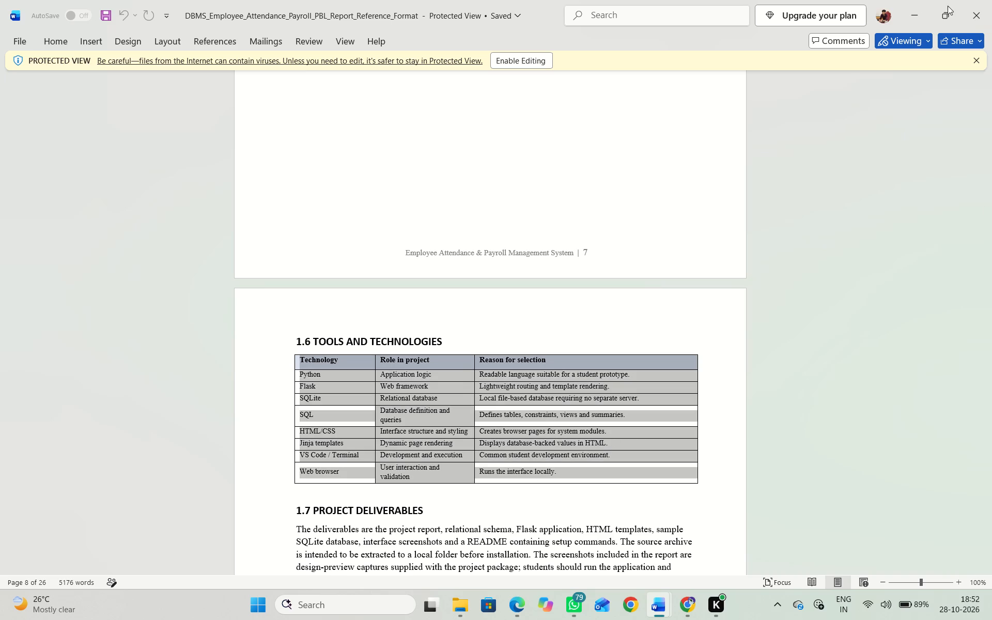
left_click(919, 13)
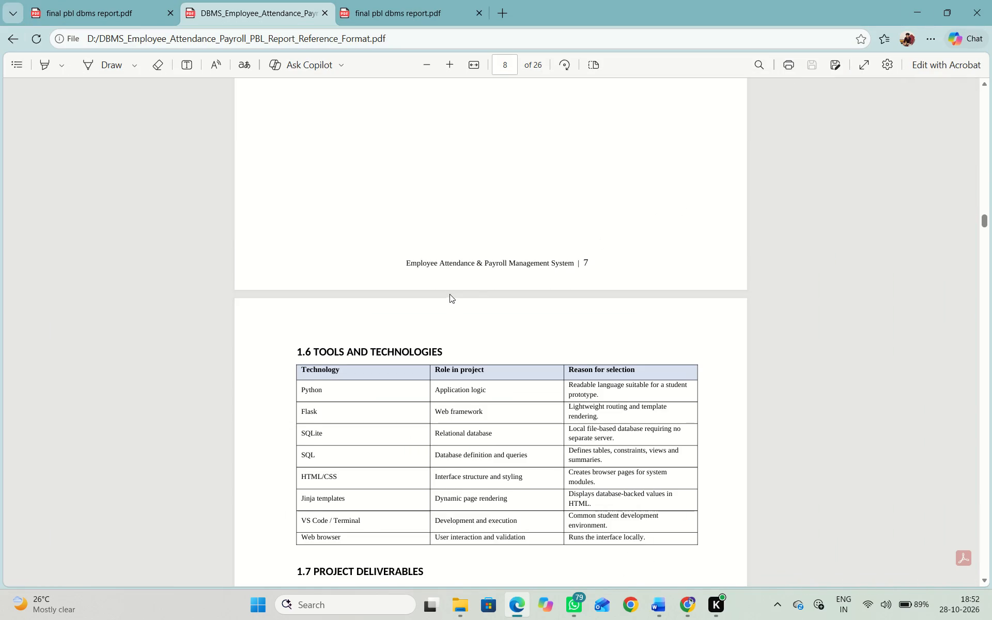
scroll(450, 292, "down", 5)
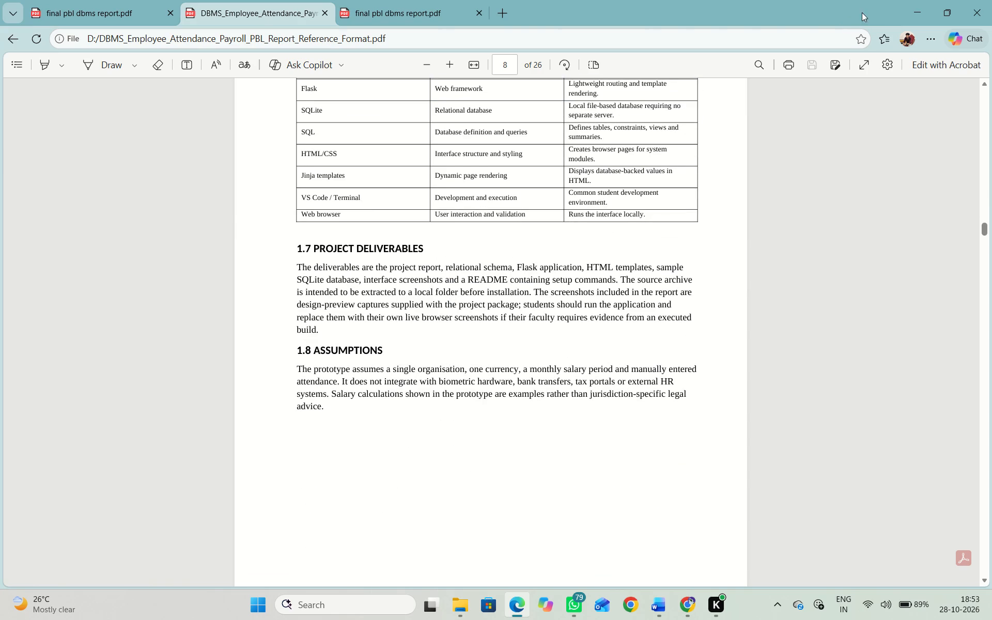
left_click(915, 0)
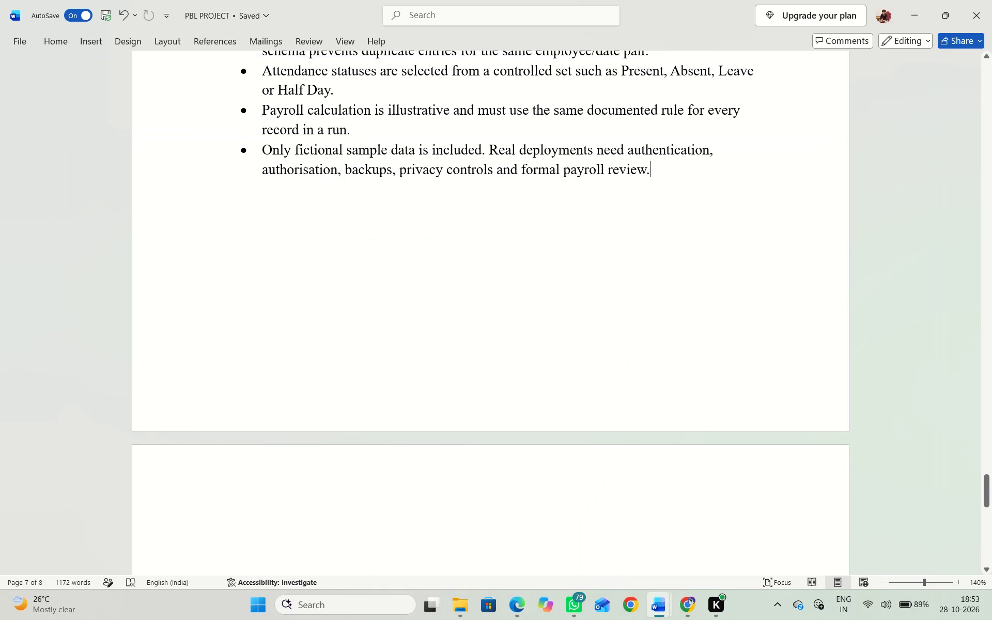
End the bullet list after the last section 1.5 bullet and add an unbulleted line below it.
key("Return")
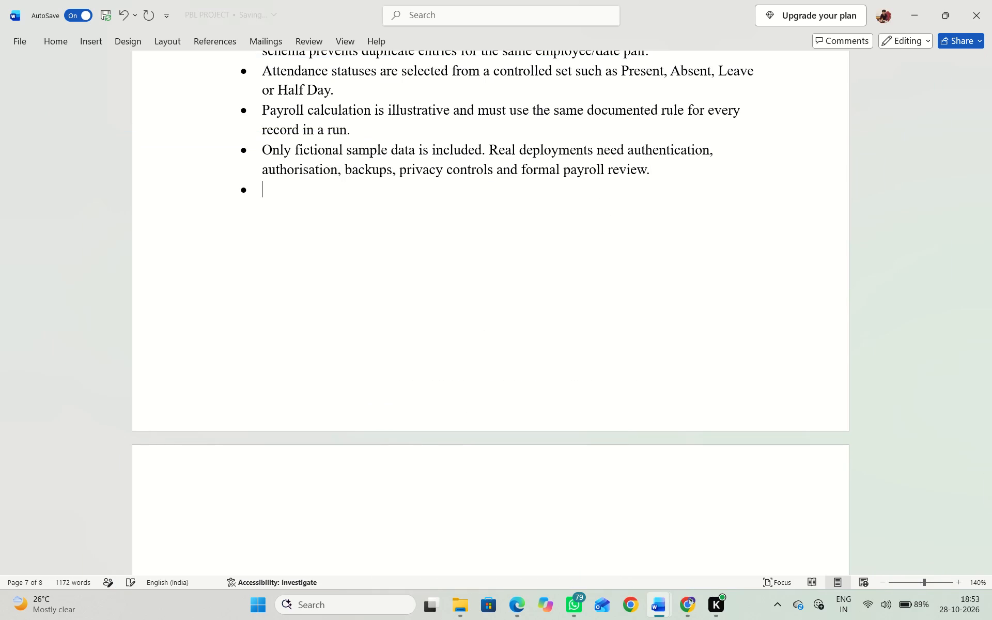
key("BackSpace")
key("Return")
key("BackSpace")
key("Return")
Enter "1.6 Tools" as the start of the next section heading, aligned to the left text margin below the section 1.5 list.
type("1.")
key("6")
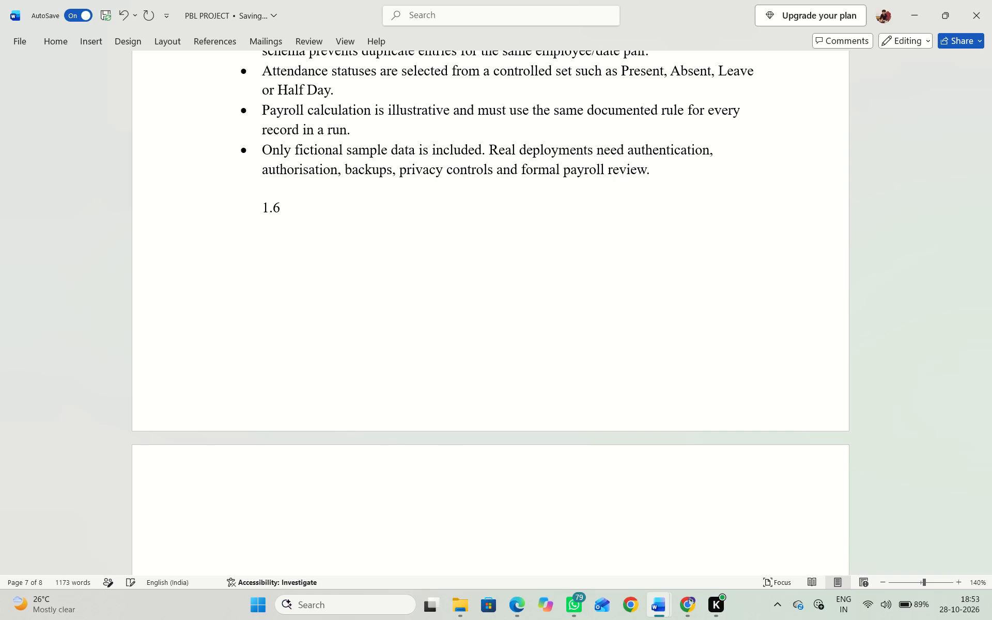
key("Return")
key("BackSpace")
key("BackSpace")
key("Left")
key("Left")
key("Left")
key("BackSpace")
key("Right")
key("Right")
key("Right")
key("space")
type("Tools")
key("space")
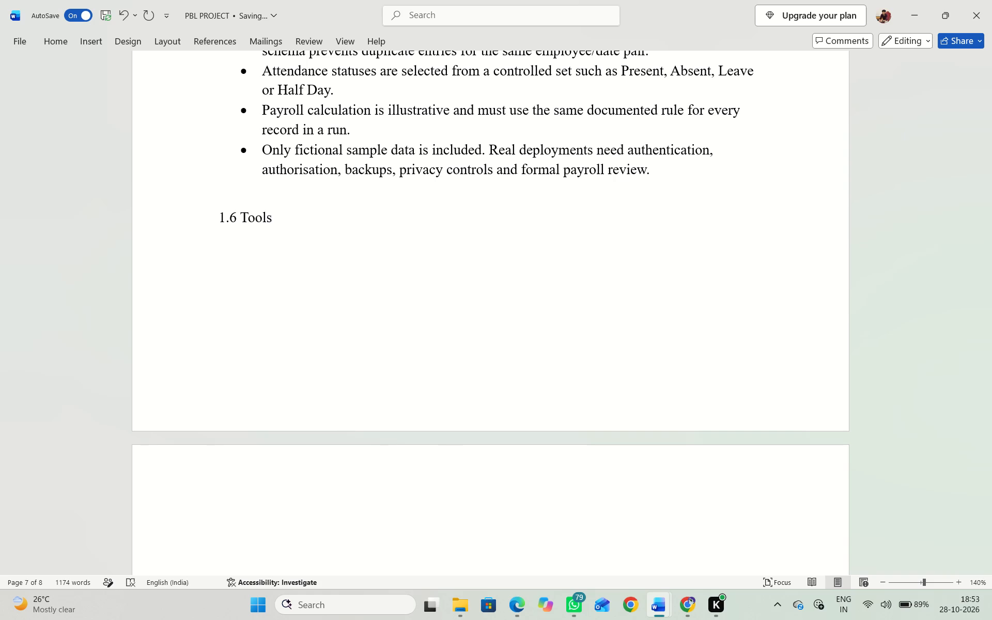
Check the section title in the table of contents and complete the heading as "1.6 Tools and Technologies".
scroll(418, 318, "up", 20)
scroll(418, 318, "up", 1)
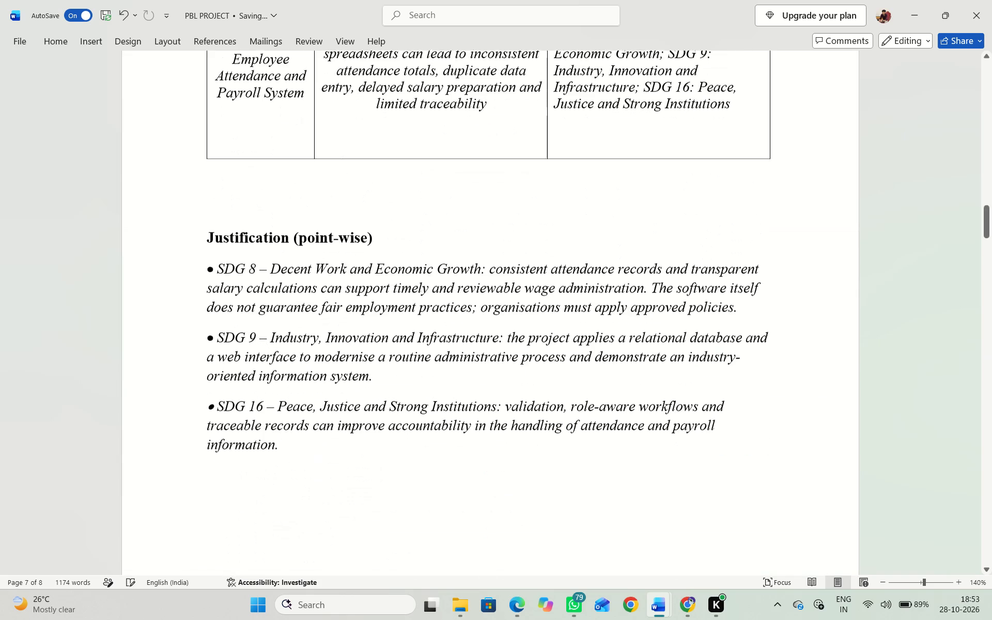
scroll(418, 318, "down", 4)
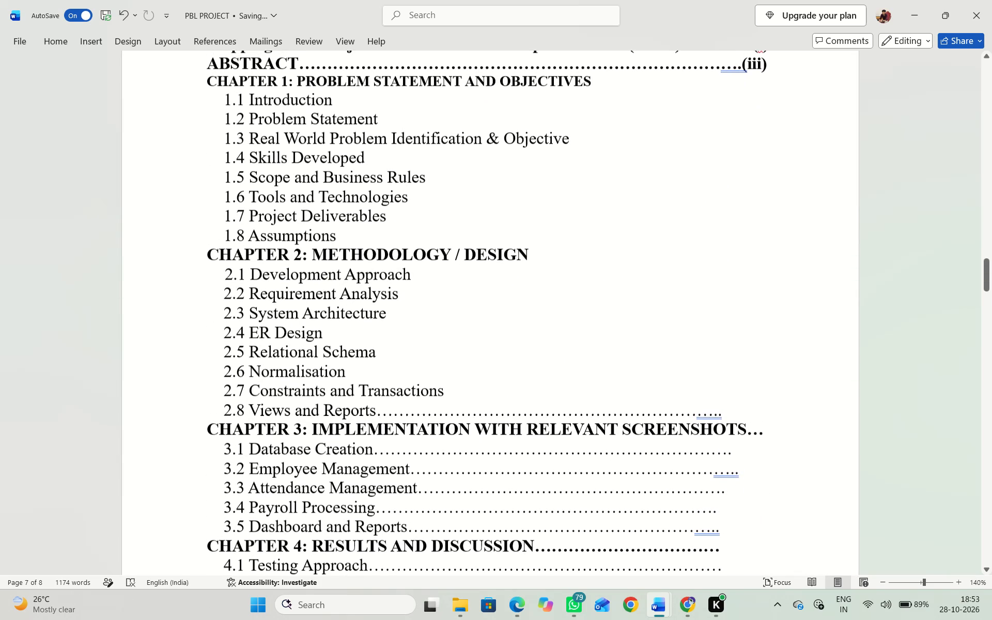
scroll(418, 318, "down", 13)
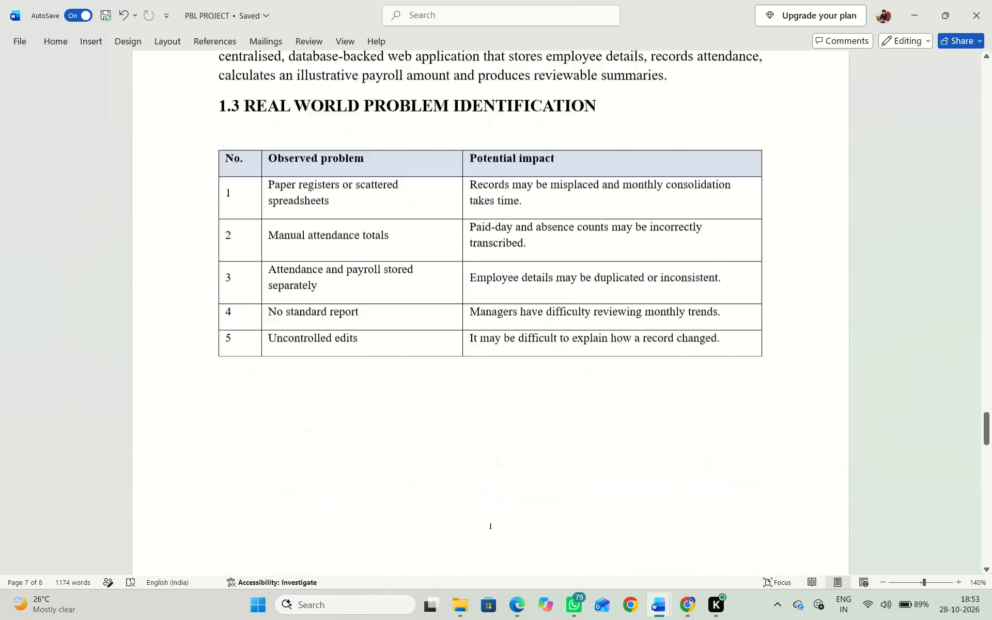
scroll(418, 318, "down", 9)
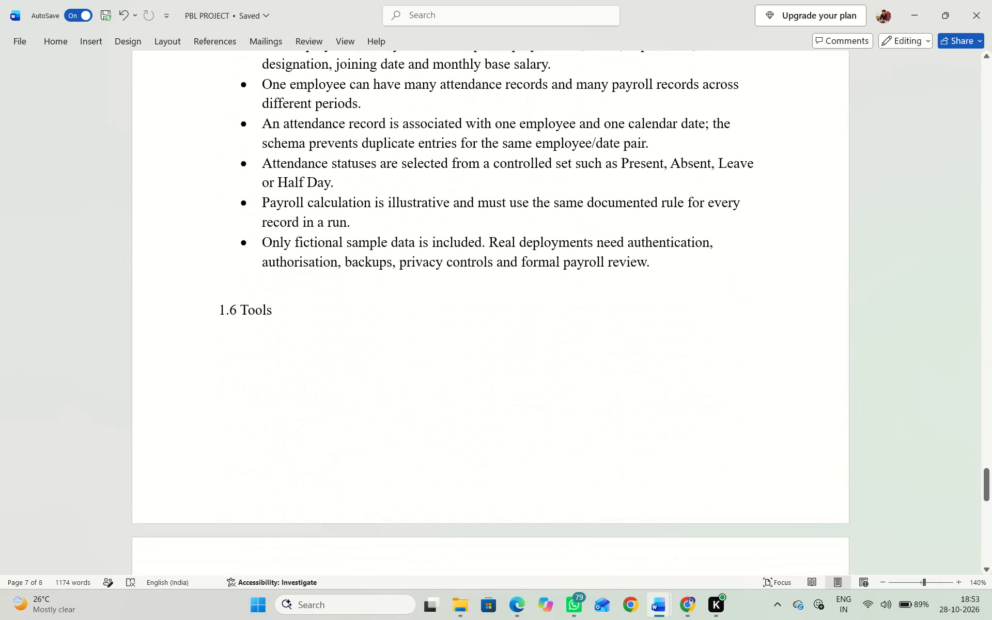
type("and")
key("space")
type("Technologies")
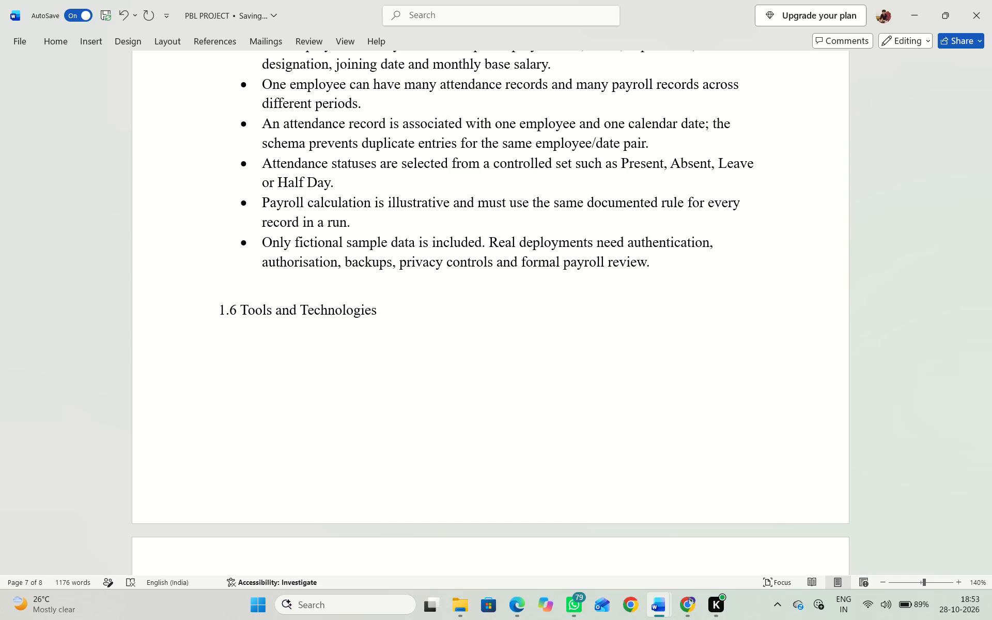
Format the "1.6 Tools and Technologies" heading as bold at 14 pt.
scroll(377, 331, "up", 3)
left_click_drag(383, 436, 203, 439)
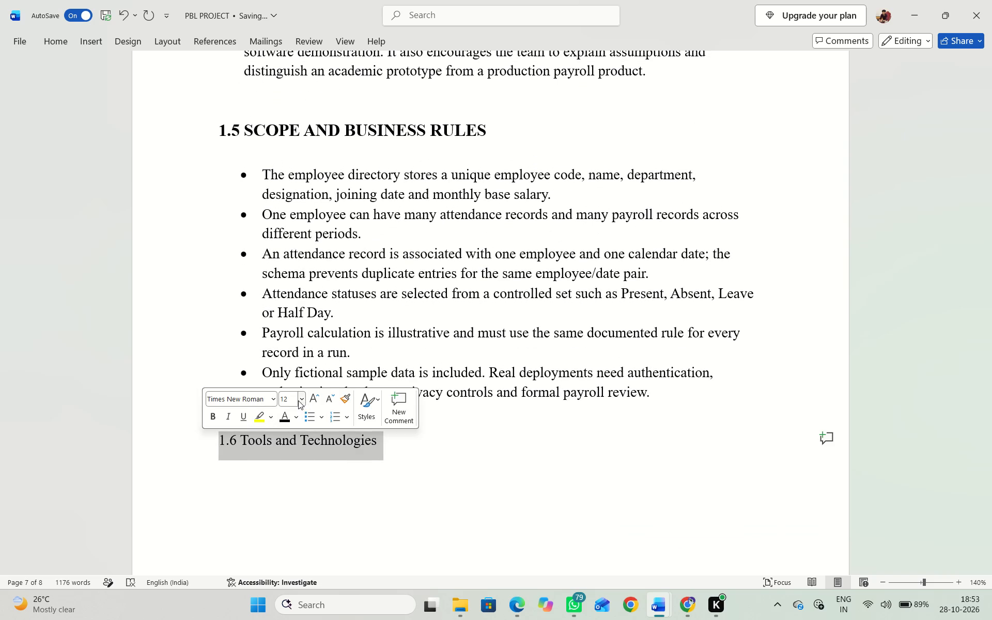
left_click(285, 395)
type("14")
left_click(218, 412)
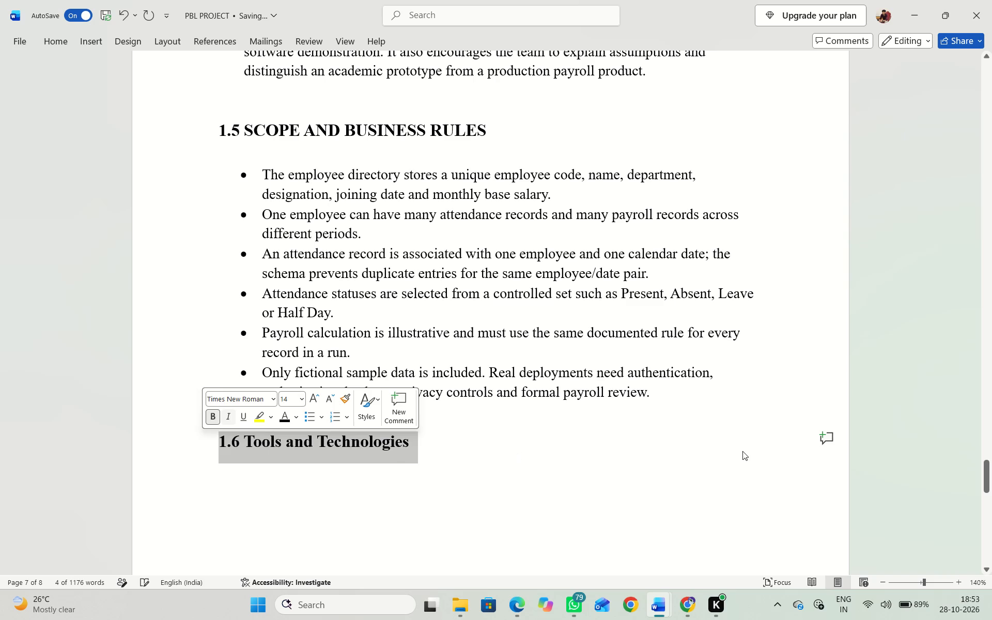
left_click(892, 402)
Paste the copied technologies table on a new line below the 1.6 Tools and Technologies heading.
left_click(416, 443)
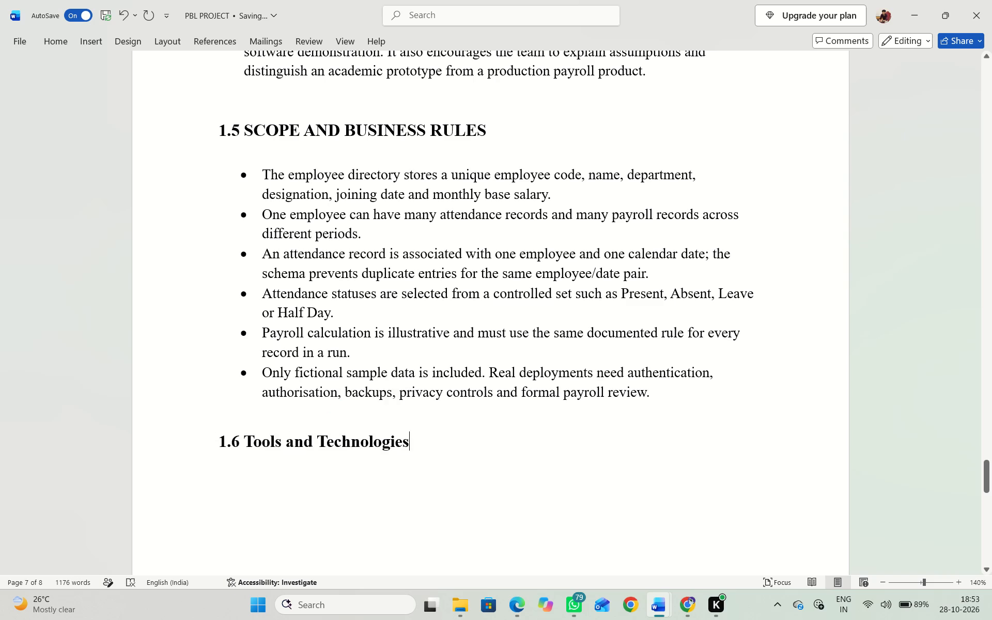
key("Return")
key("BackSpace")
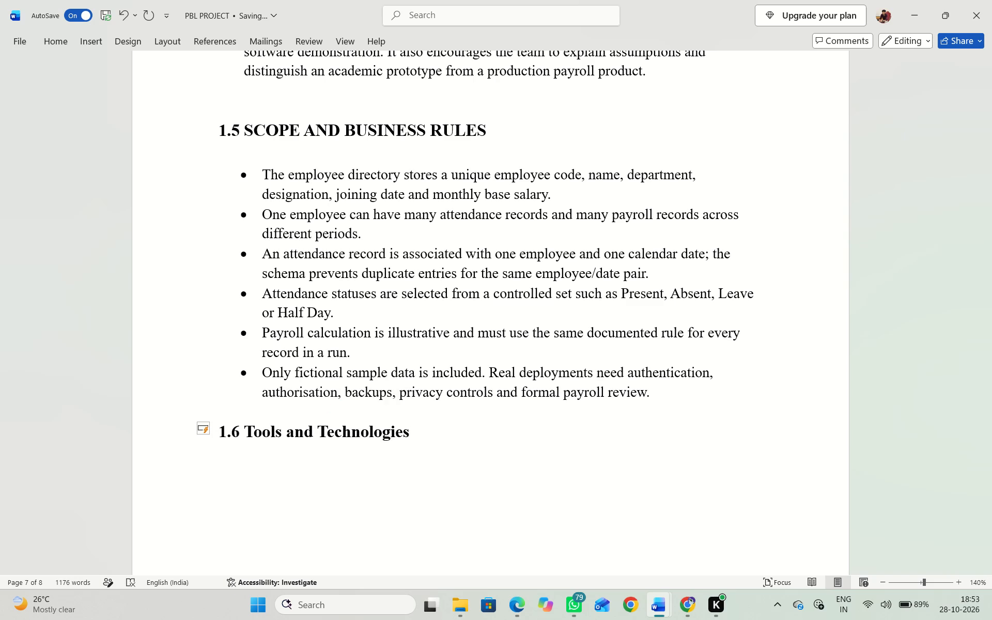
key("Return")
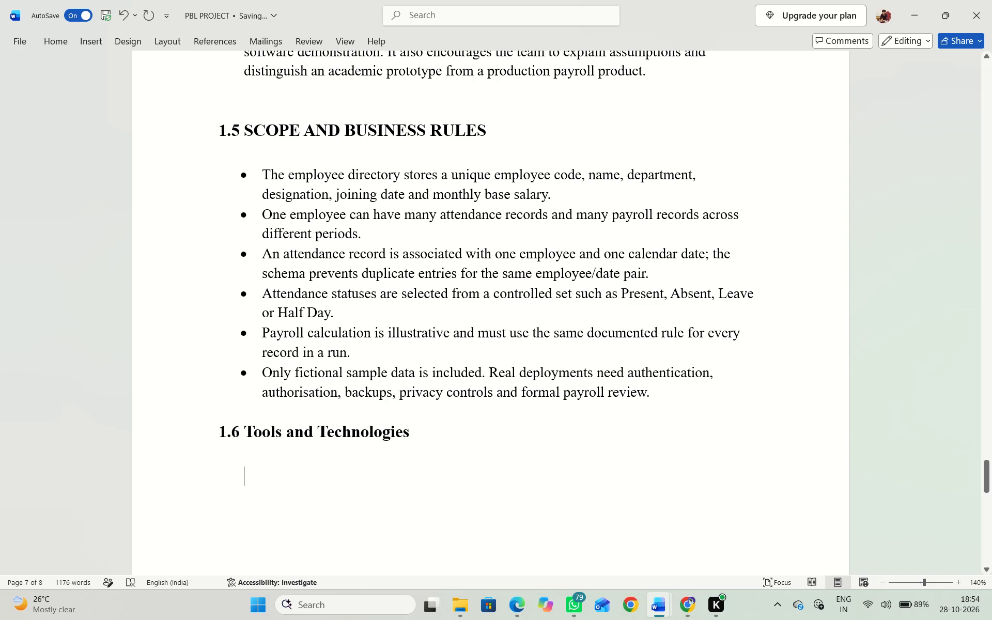
key("ctrl+v")
Examine the pasted technologies table and how its rows split between the 1.6 heading's page and the following page.
scroll(405, 473, "up", 5)
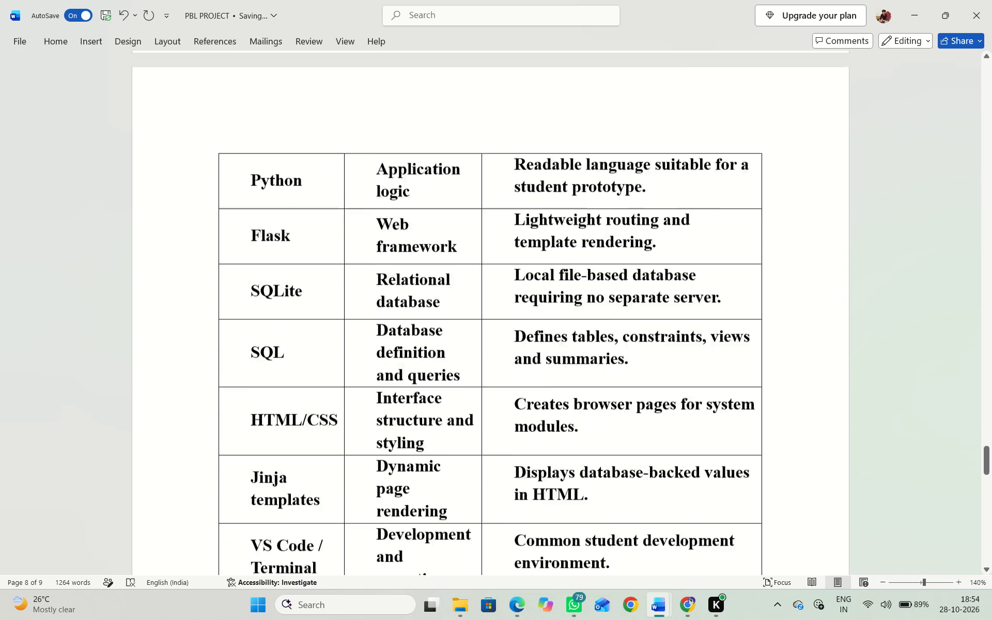
scroll(405, 473, "up", 8)
scroll(405, 473, "down", 11)
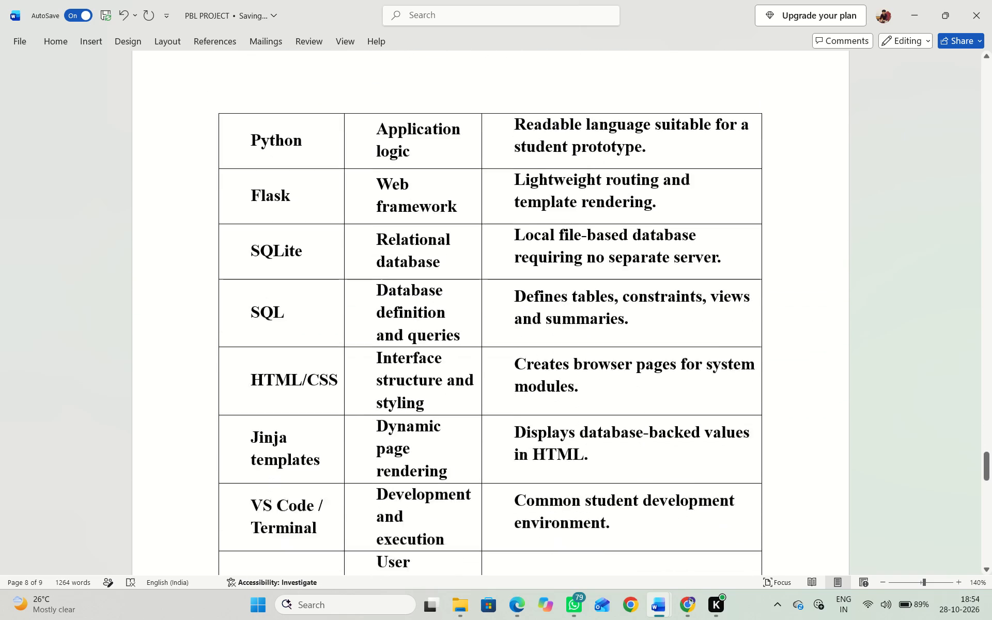
scroll(405, 473, "down", 6)
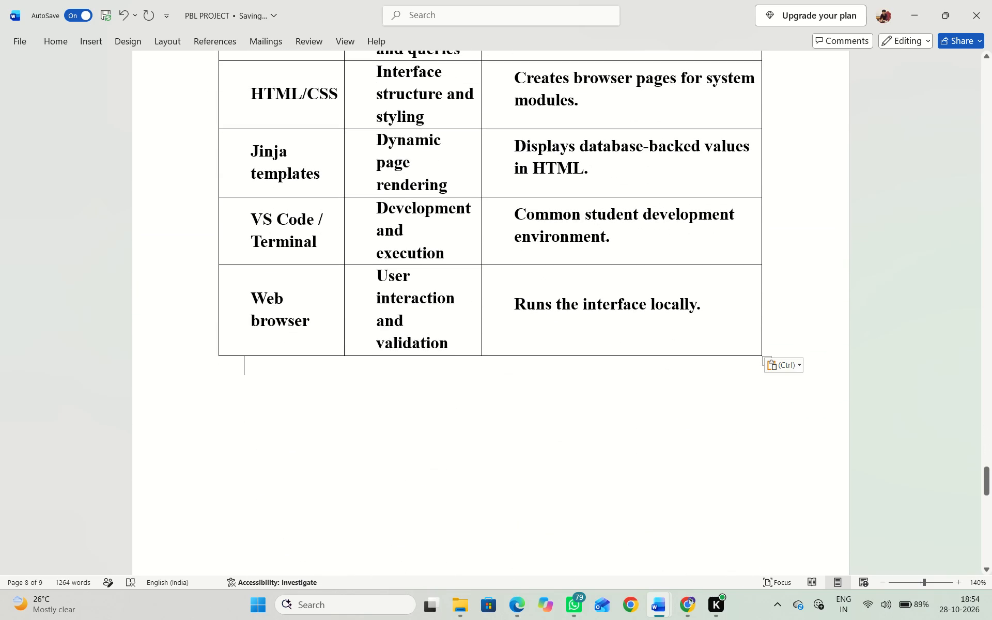
scroll(507, 448, "up", 2, "ctrl")
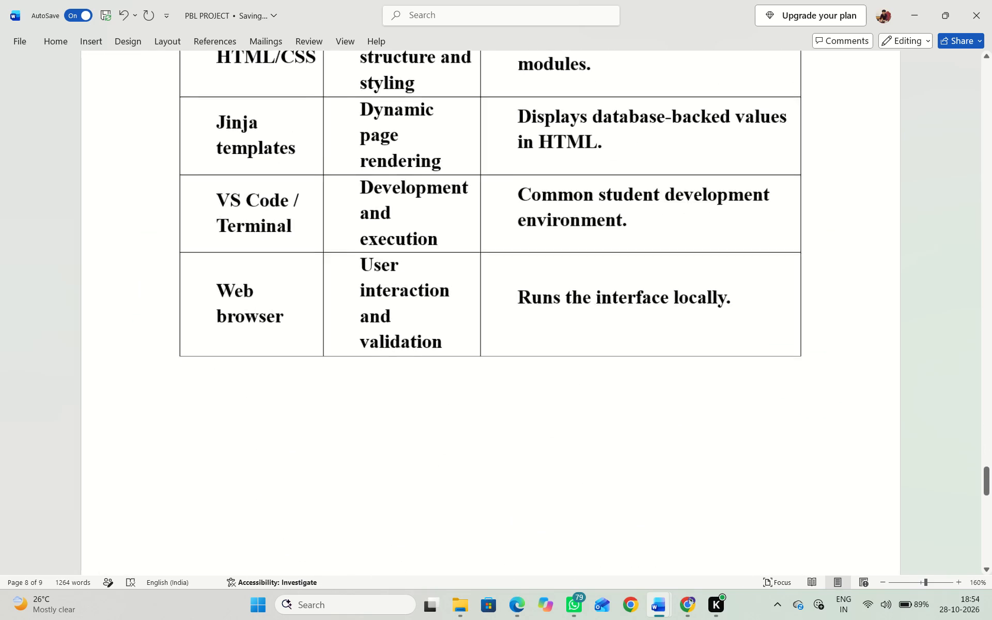
scroll(507, 448, "up", 1, "ctrl")
scroll(504, 451, "down", 8, "ctrl")
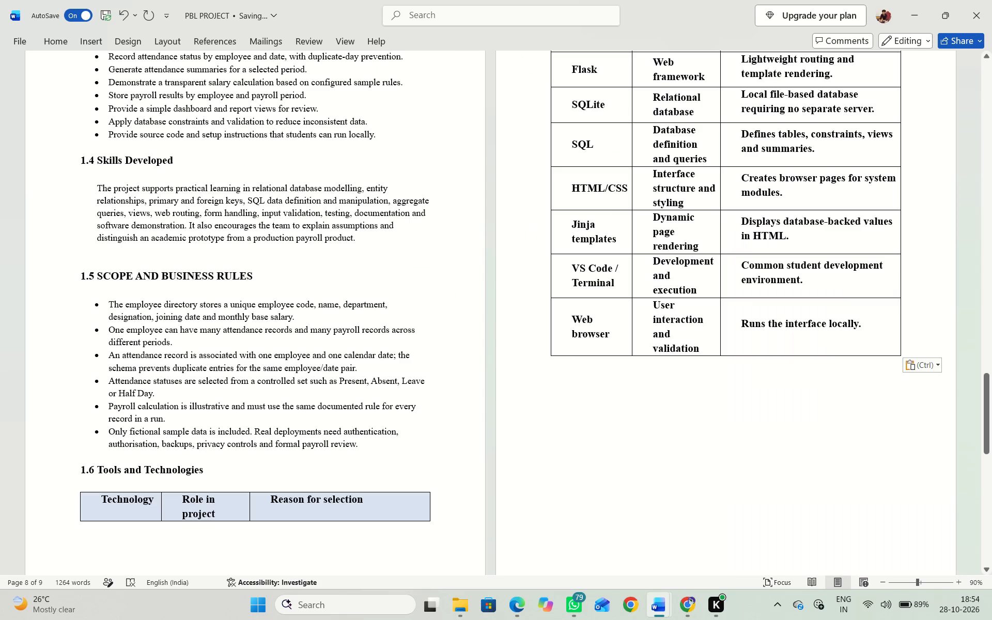
scroll(503, 451, "down", 4, "ctrl")
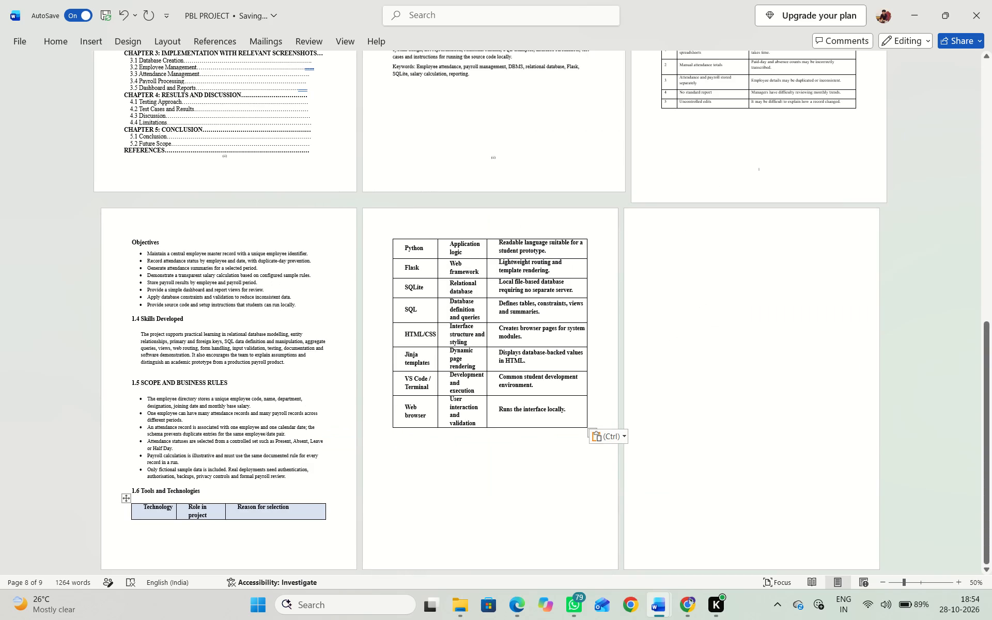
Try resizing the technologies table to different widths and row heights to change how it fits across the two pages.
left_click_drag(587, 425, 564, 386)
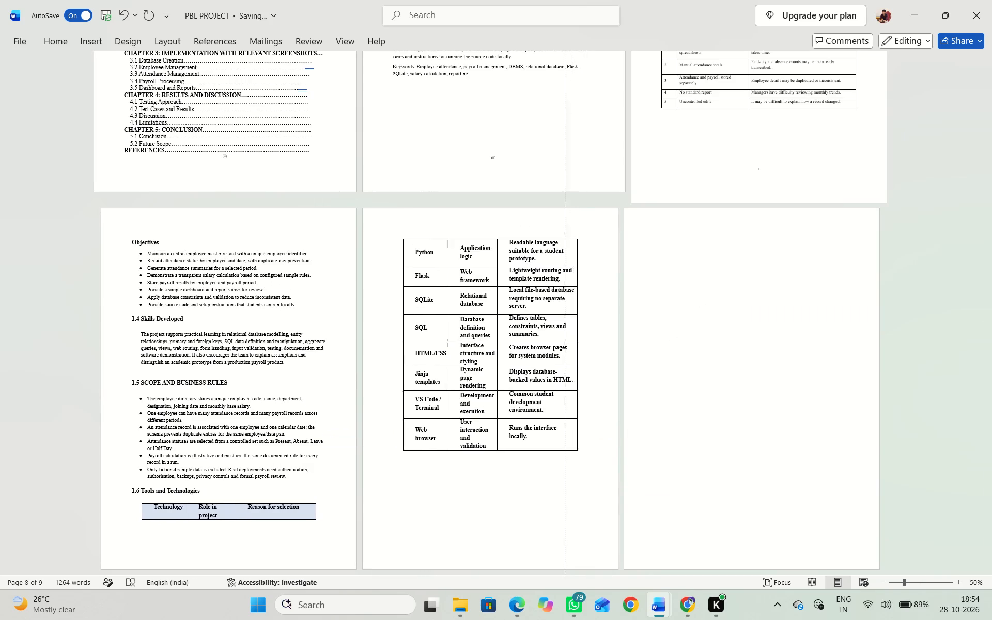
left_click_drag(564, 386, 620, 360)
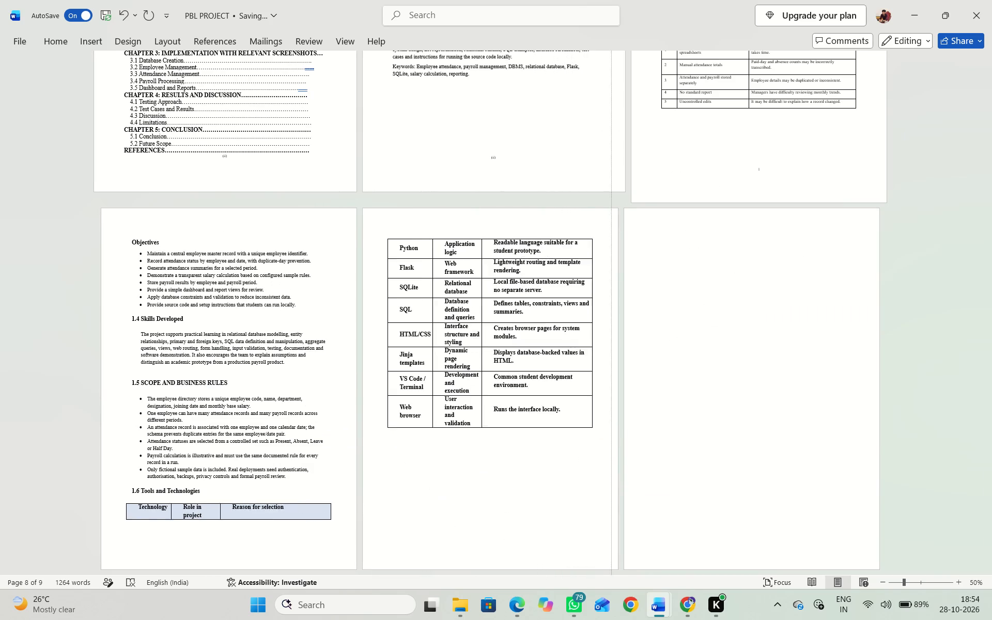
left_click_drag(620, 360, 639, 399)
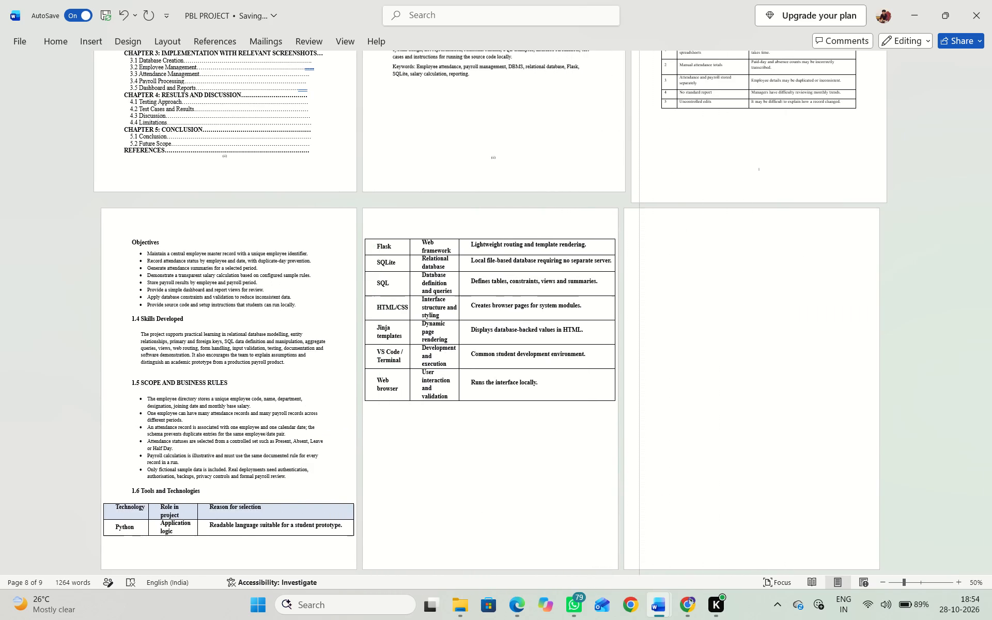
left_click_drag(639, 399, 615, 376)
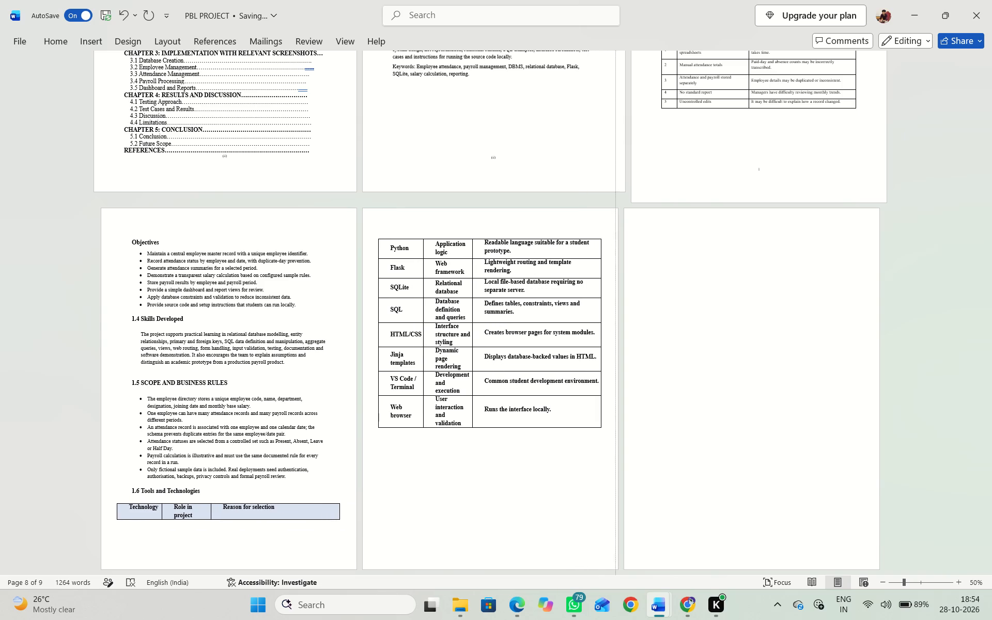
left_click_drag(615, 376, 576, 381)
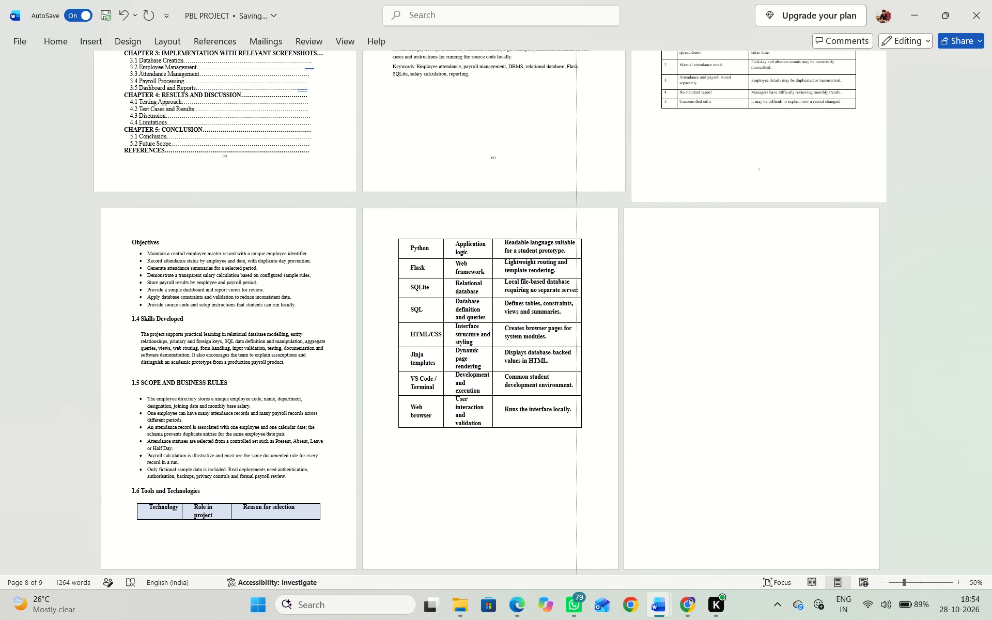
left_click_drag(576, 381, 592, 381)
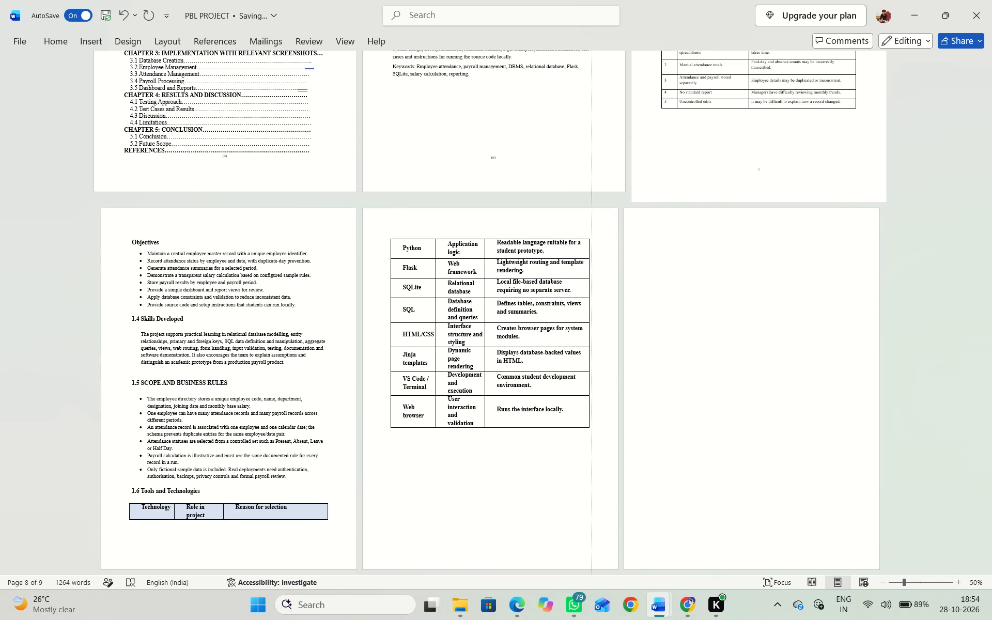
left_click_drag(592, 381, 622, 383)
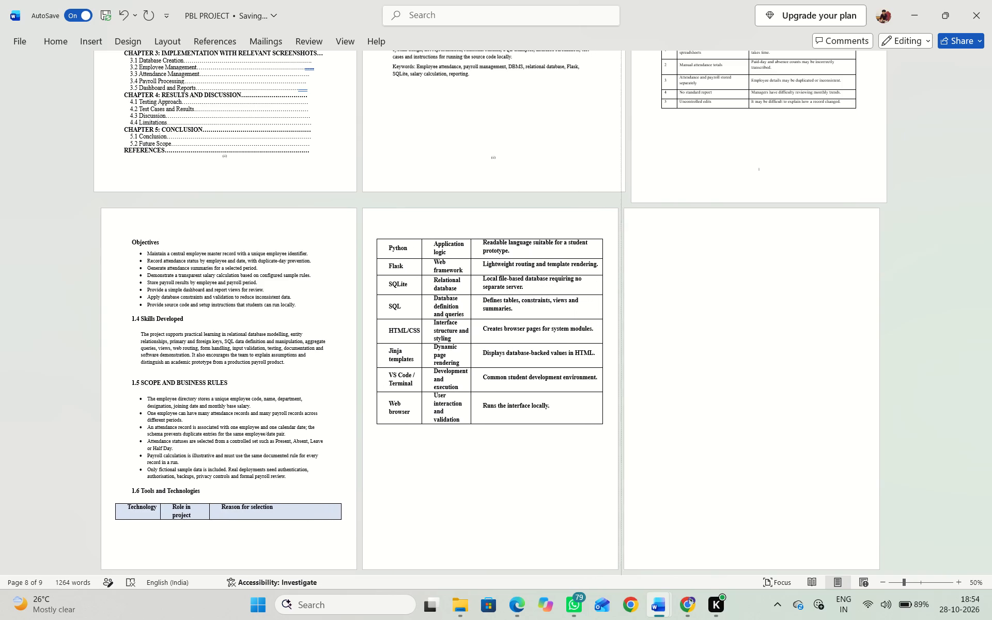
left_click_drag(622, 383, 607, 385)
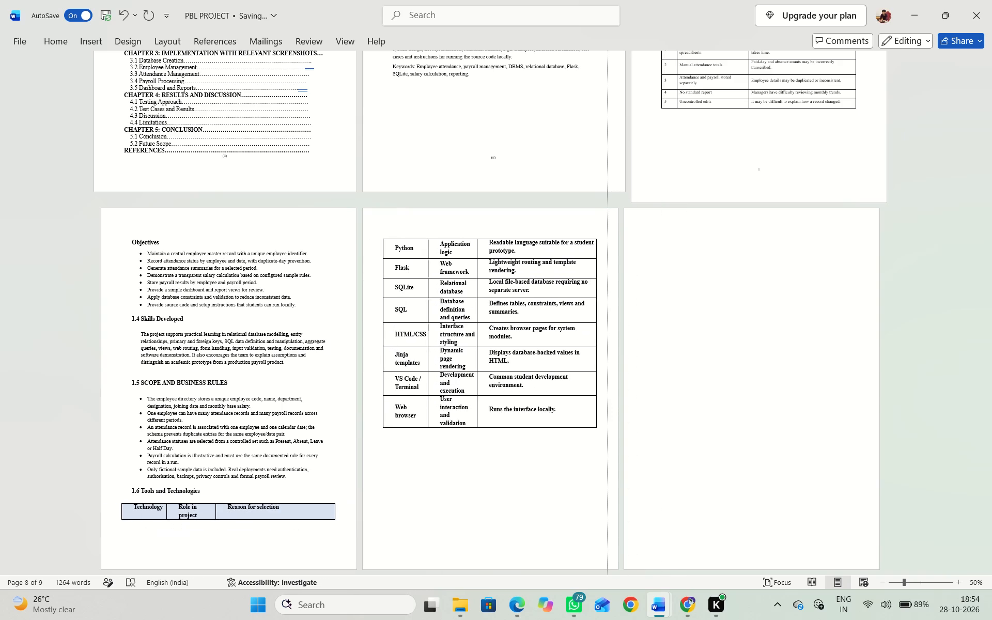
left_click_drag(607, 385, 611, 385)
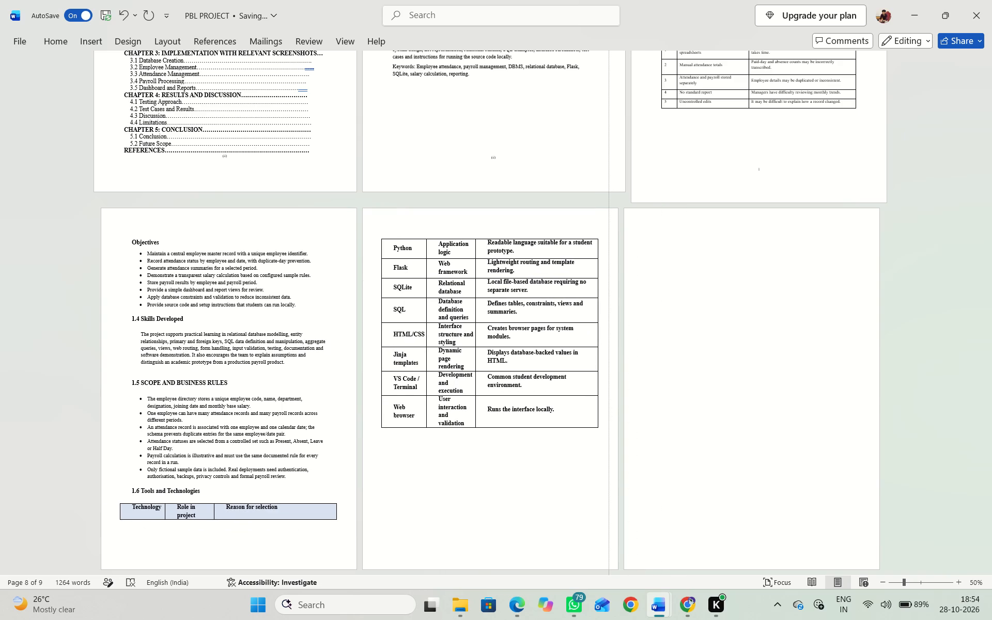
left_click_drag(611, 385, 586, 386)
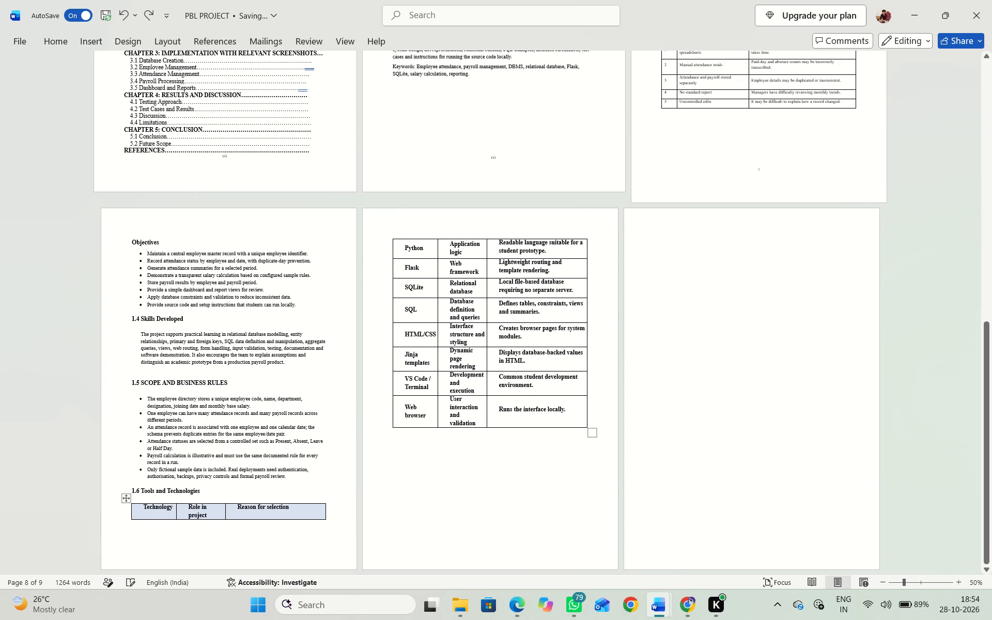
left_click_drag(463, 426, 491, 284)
Insert blank lines after the last bullet of section 1.5 to push the 1.6 Tools and Technologies heading and its table onto the next page.
scroll(407, 334, "down", 5)
scroll(572, 327, "up", 2, "ctrl")
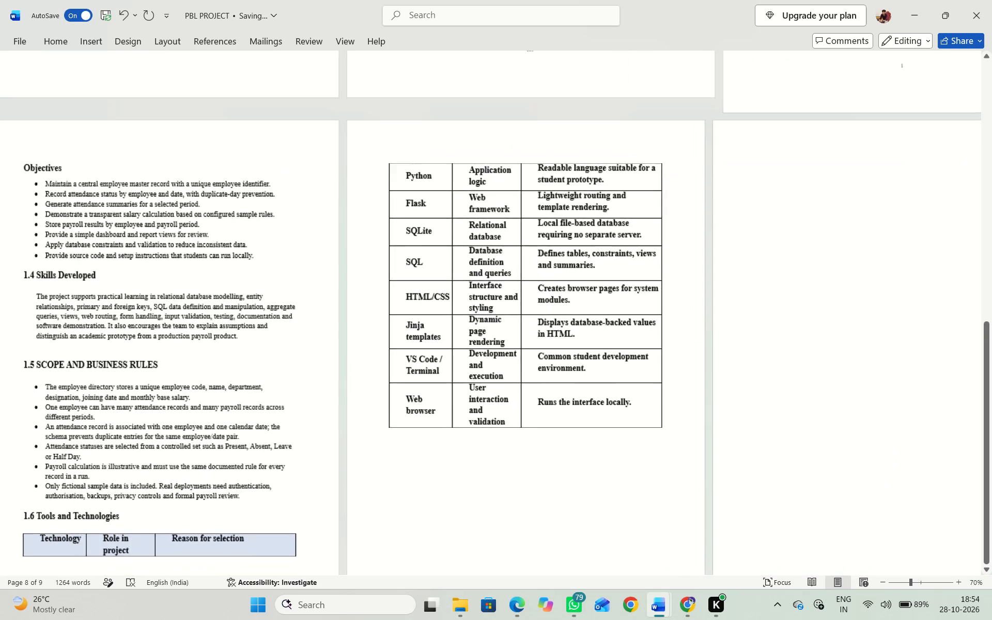
scroll(572, 322, "up", 5, "ctrl")
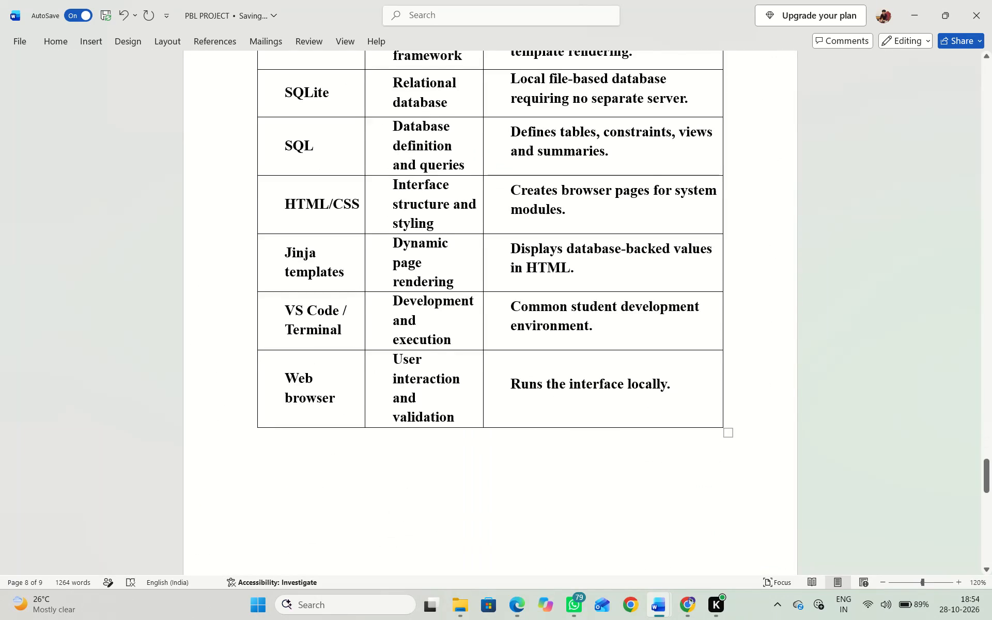
scroll(572, 322, "up", 17)
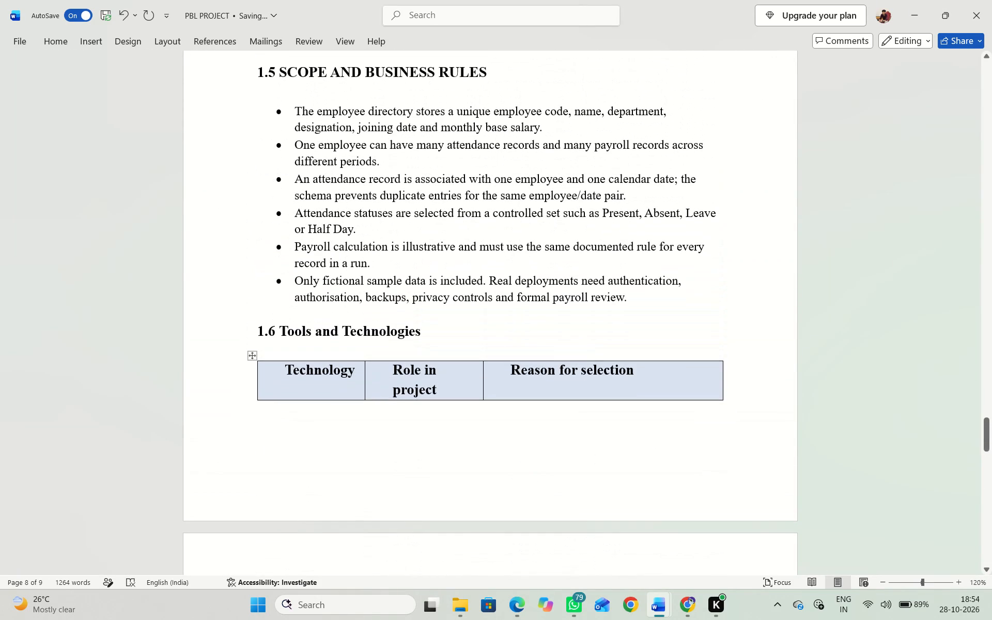
left_click(256, 331)
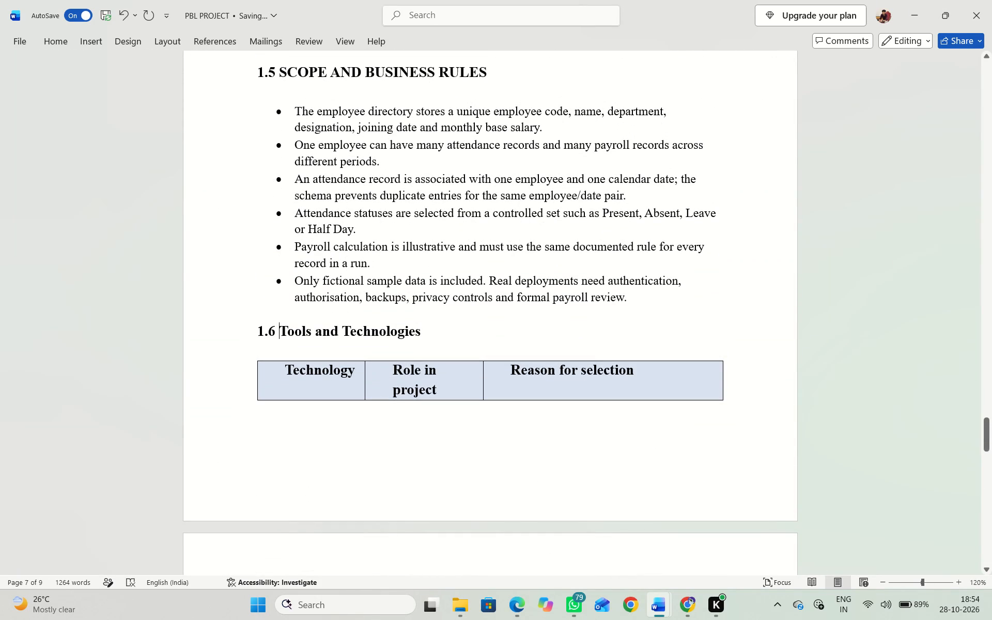
left_click(258, 331)
left_click(259, 331)
left_click(259, 331)
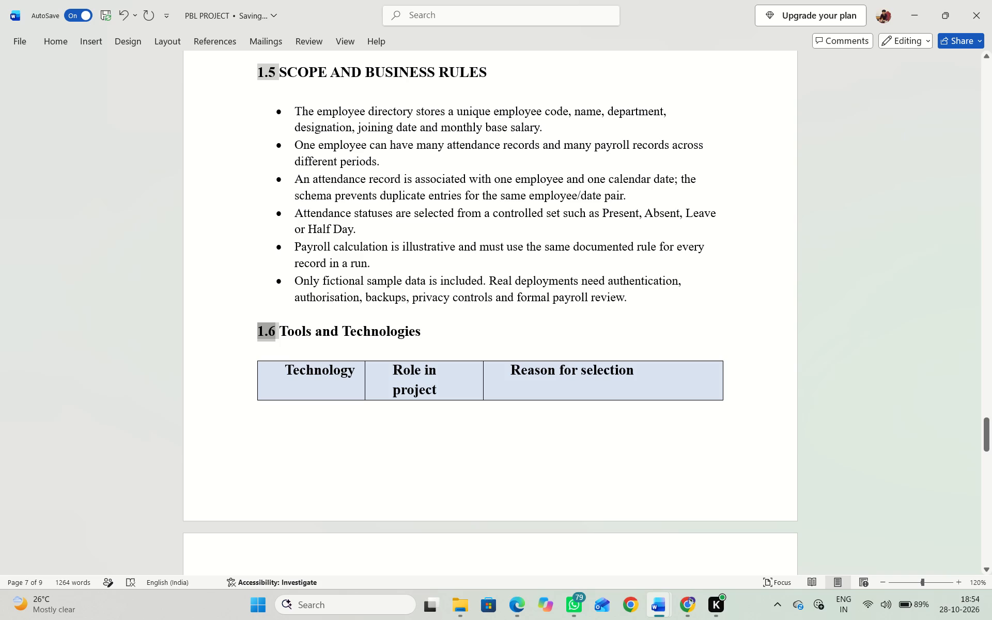
left_click(271, 328)
left_click(284, 331)
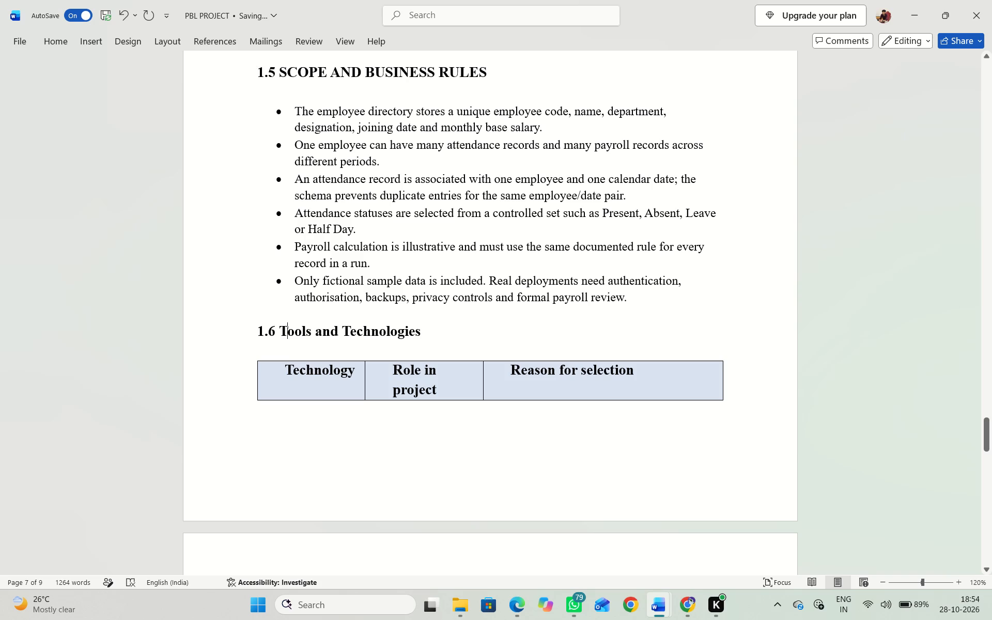
left_click(259, 334)
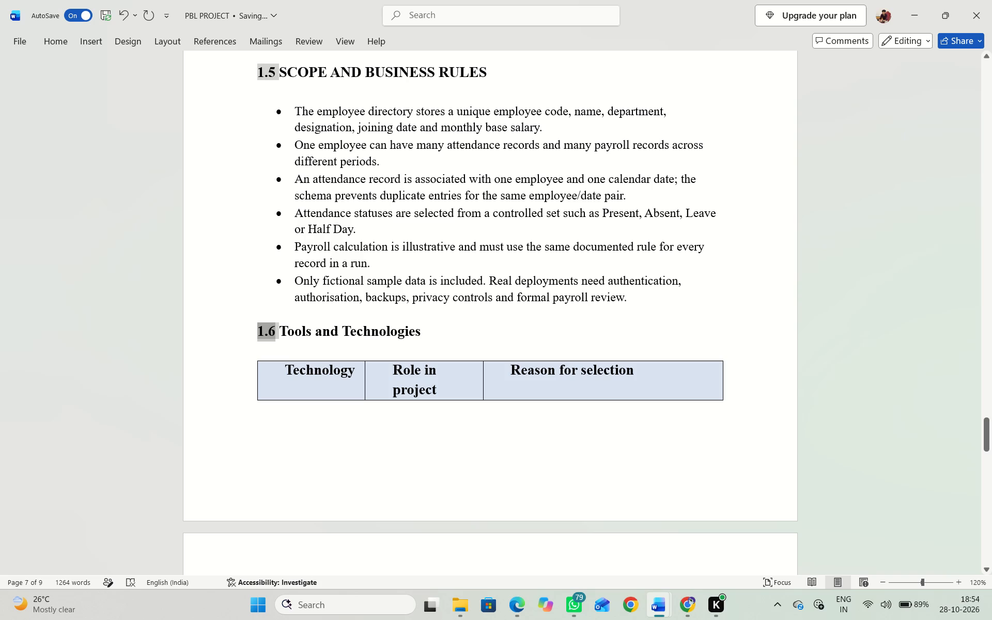
left_click(641, 296)
key("Return")
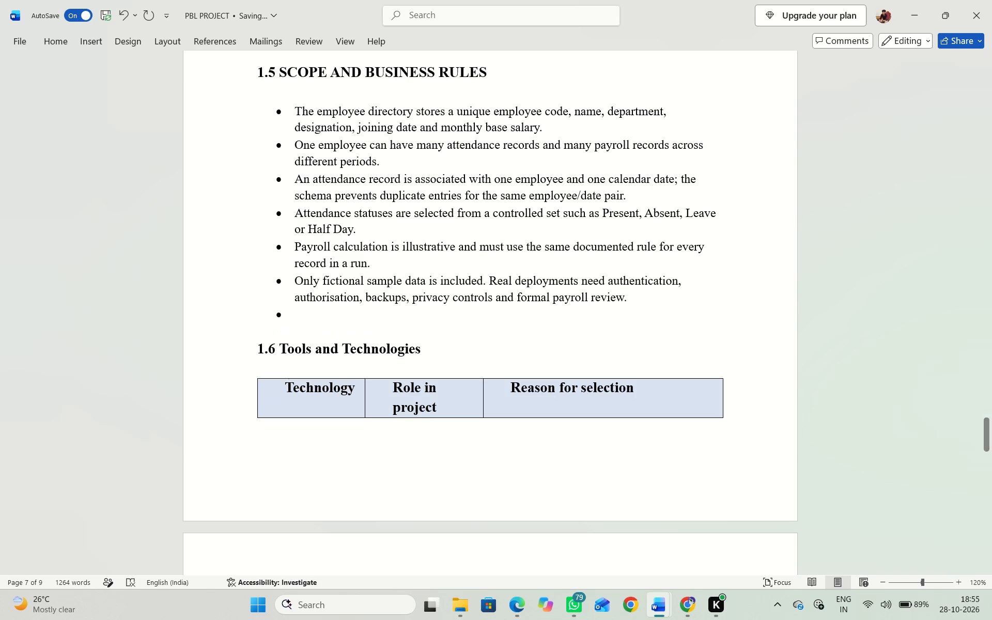
key("Return")
key("Return")
key("Return")
key("Return")
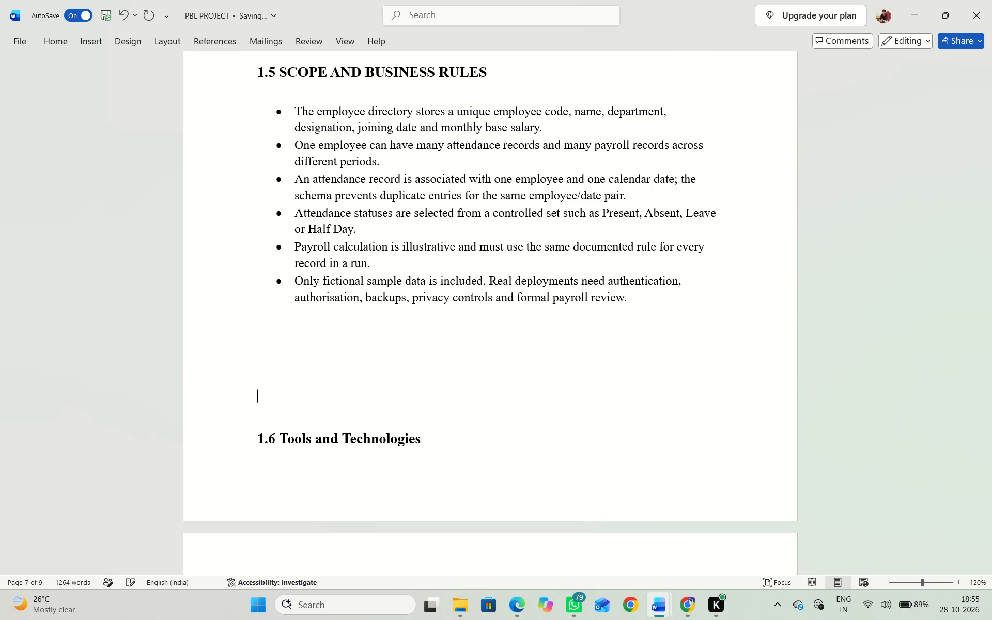
key("Return")
Remove the bold formatting from all text in the technologies table and set its font size to 12 pt.
scroll(638, 300, "down", 5)
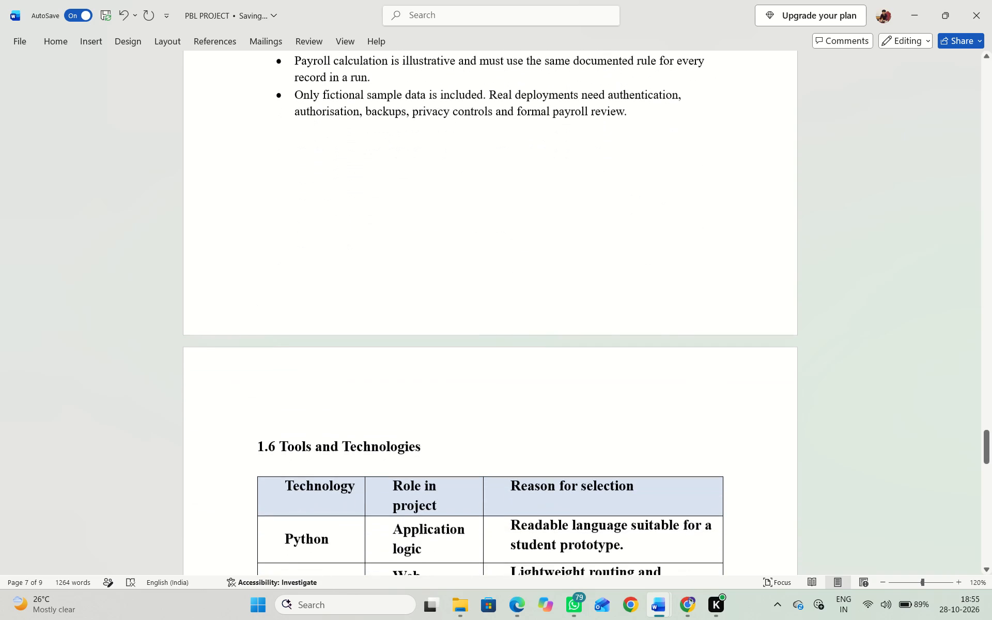
scroll(638, 300, "down", 16)
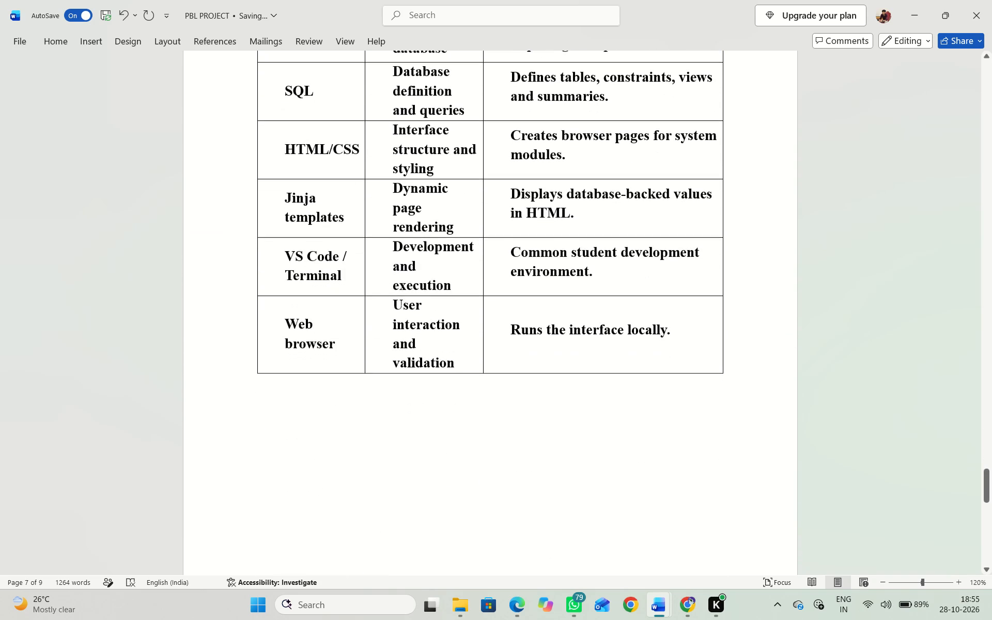
scroll(638, 300, "down", 5)
scroll(638, 300, "up", 10)
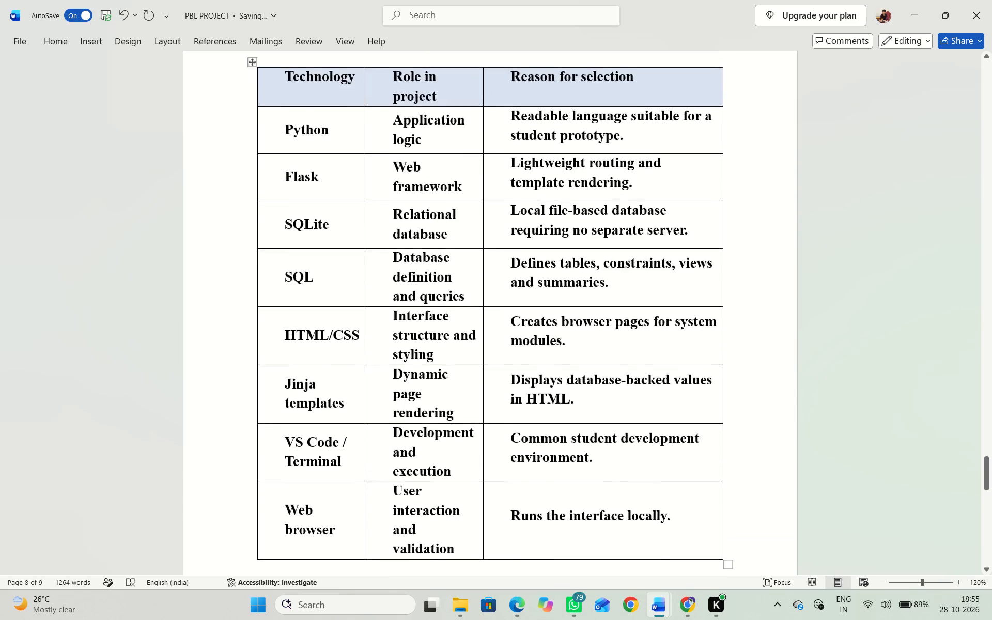
scroll(638, 300, "up", 3)
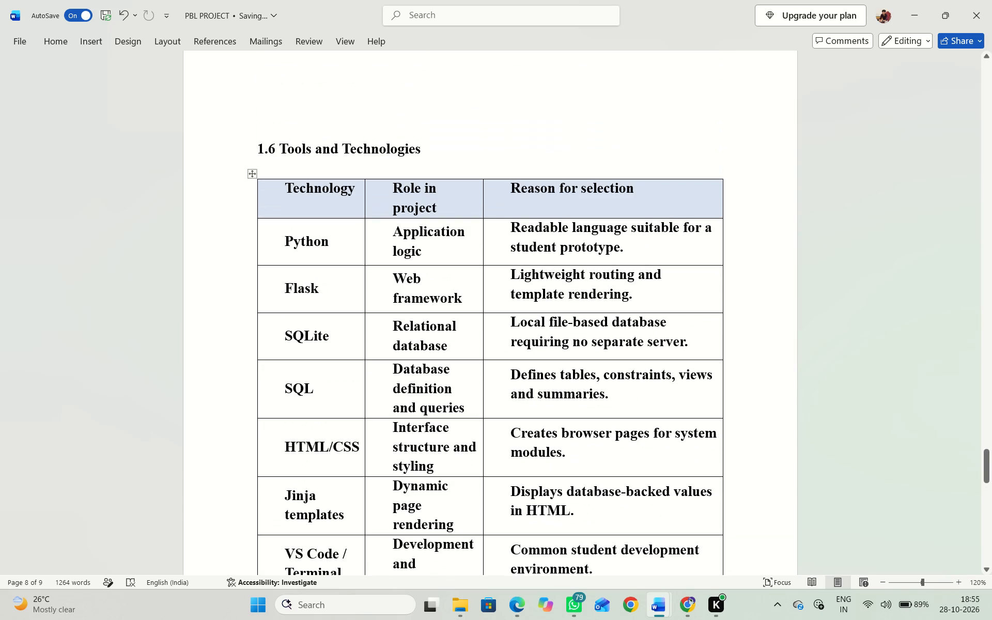
left_click_drag(286, 185, 561, 542)
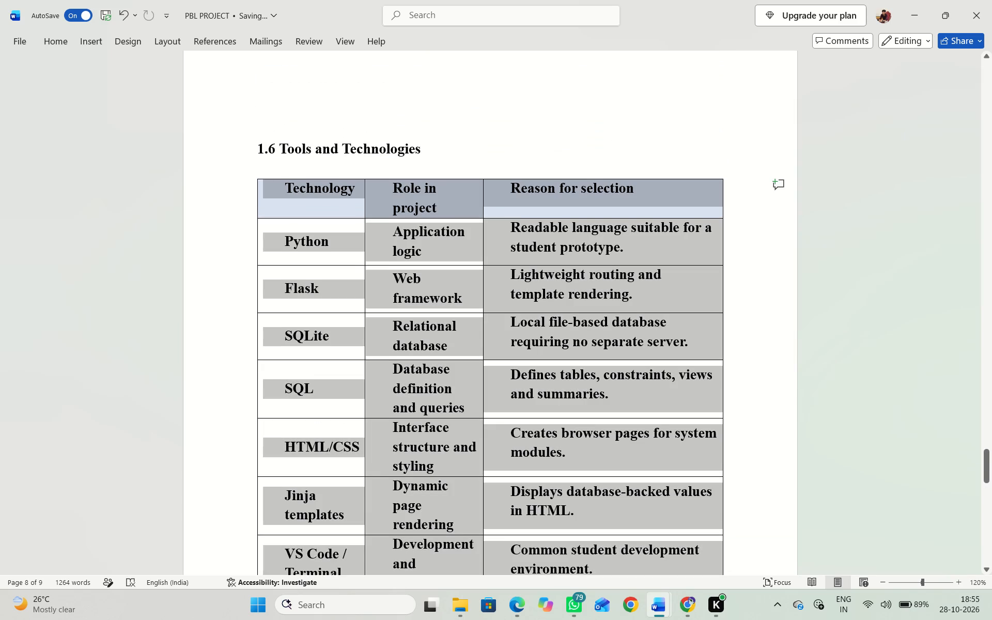
left_click_drag(561, 542, 501, 451)
left_click(514, 430)
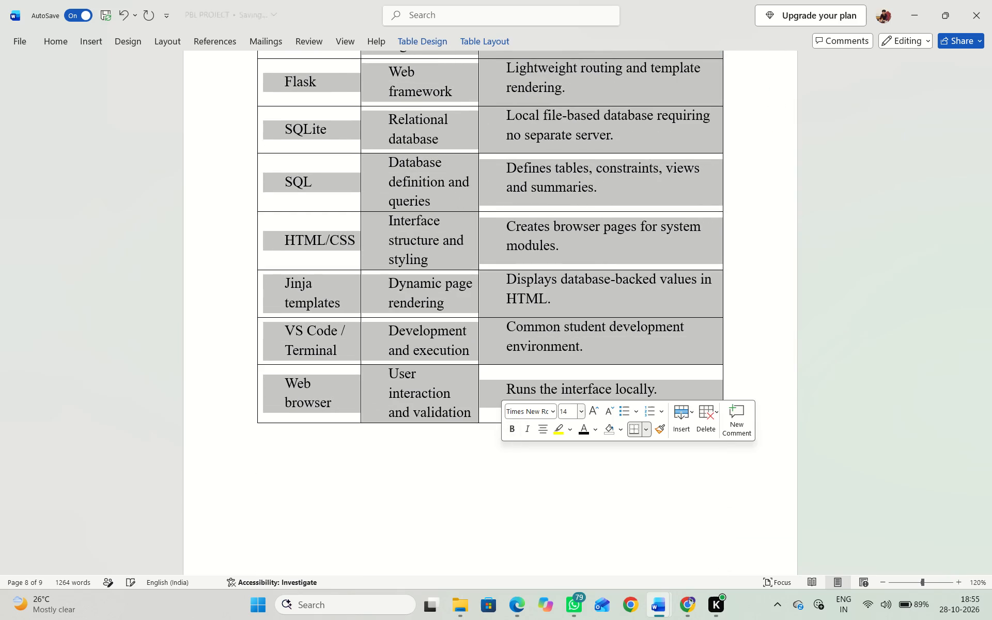
left_click(570, 412)
type("12")
left_click(890, 335)
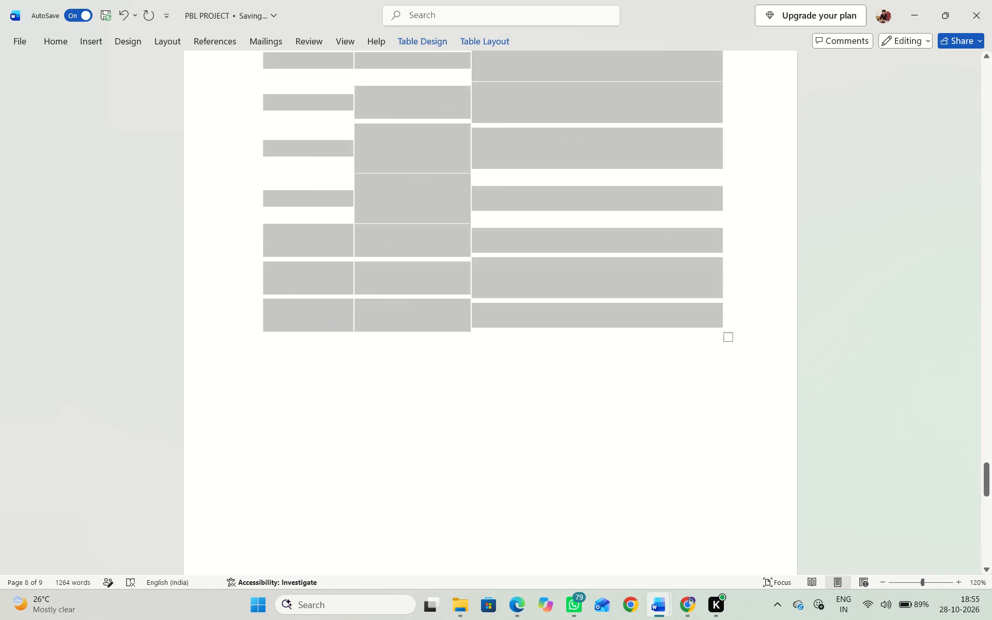
Review the page layout around section 1.6 and compare it with the Tools and Technologies section of the reference report PDF in Edge.
scroll(502, 350, "up", 9)
scroll(501, 347, "down", 2)
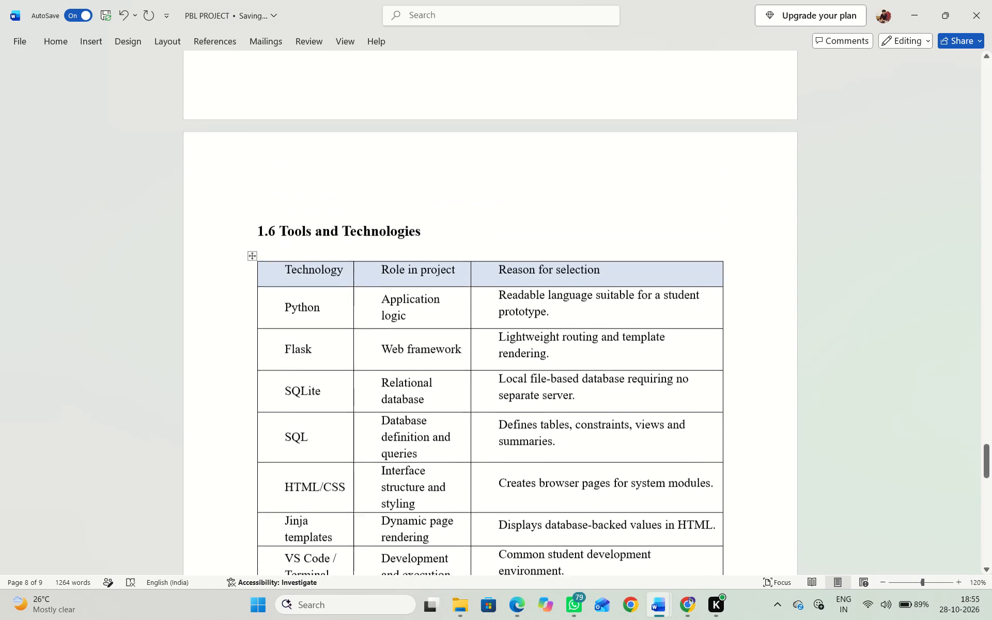
scroll(501, 347, "up", 9)
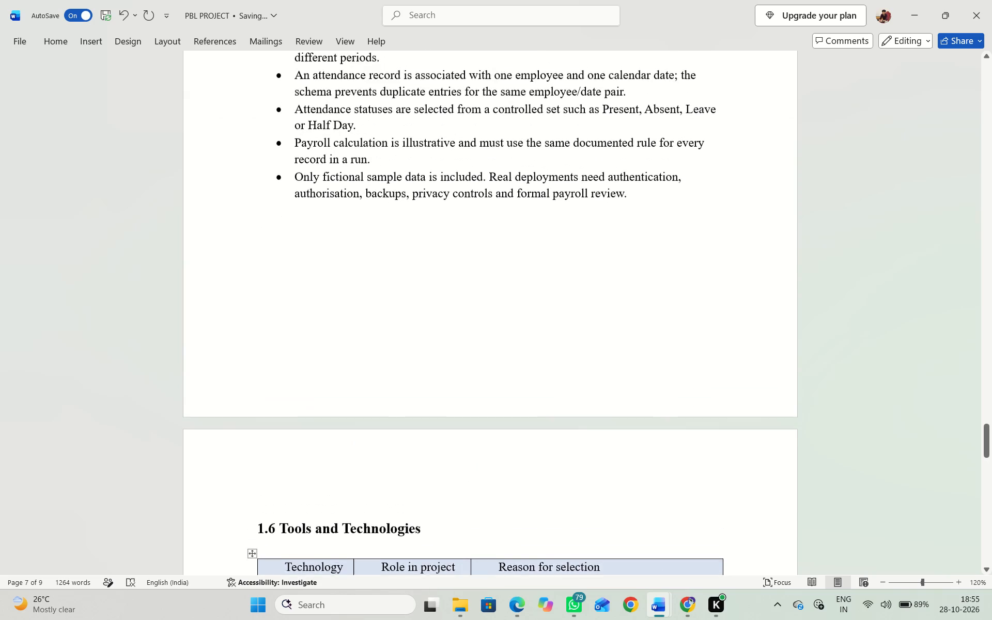
scroll(501, 347, "down", 4)
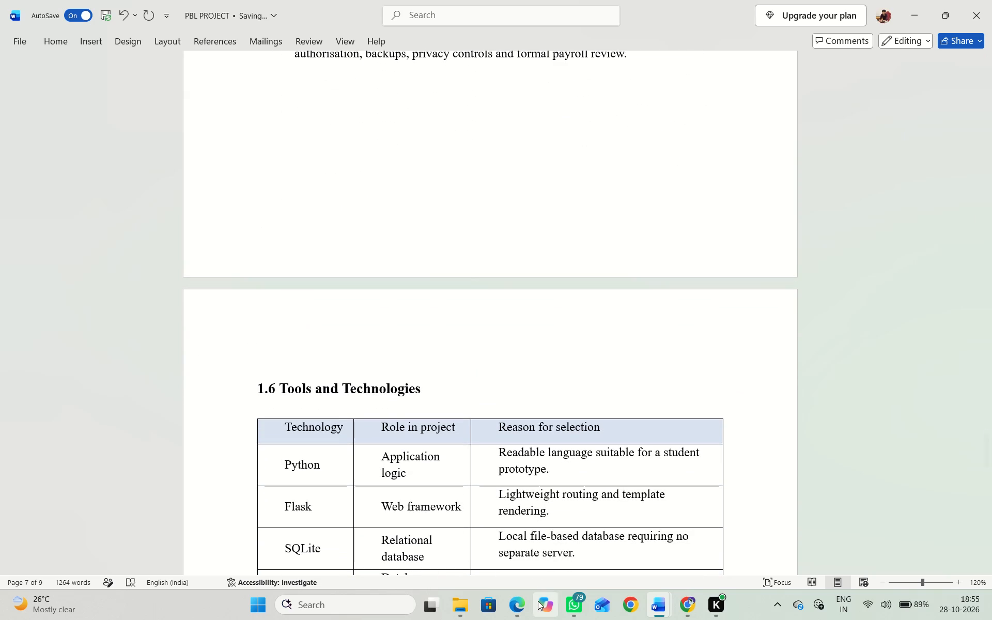
left_click(528, 603)
left_click(389, 15)
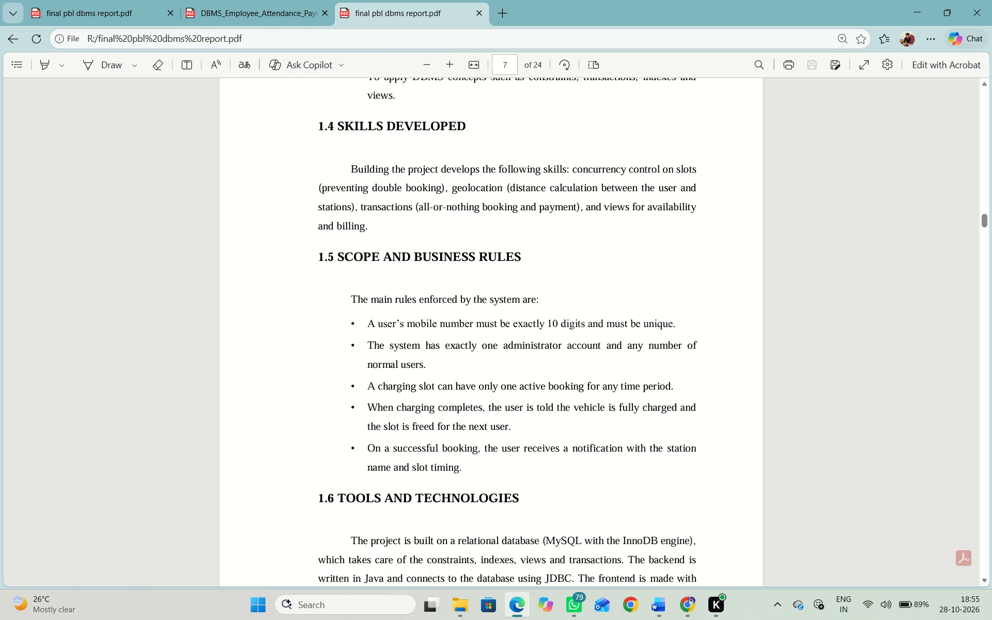
scroll(419, 250, "down", 6)
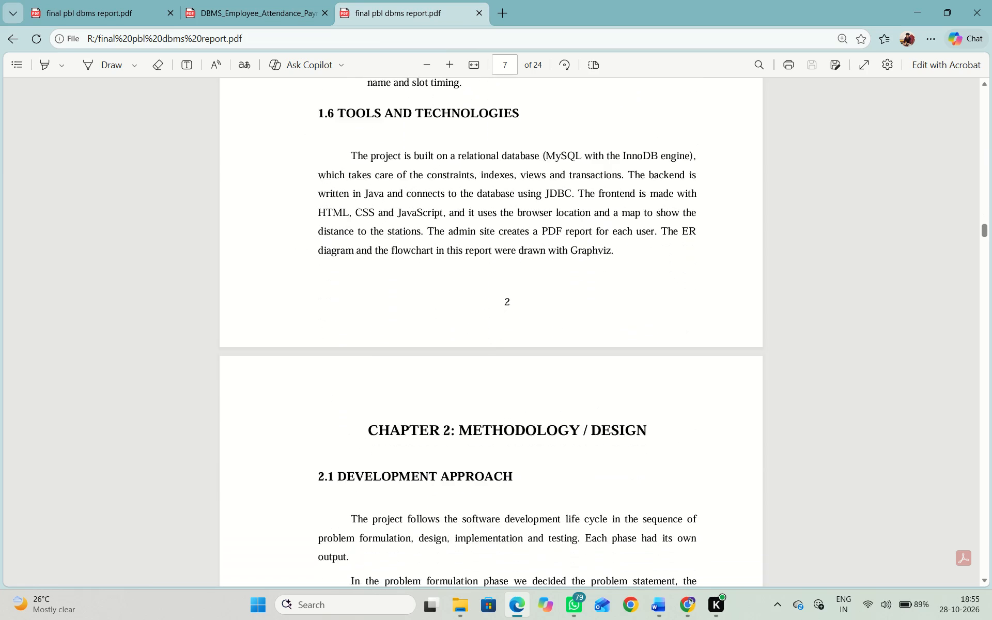
scroll(419, 250, "down", 1)
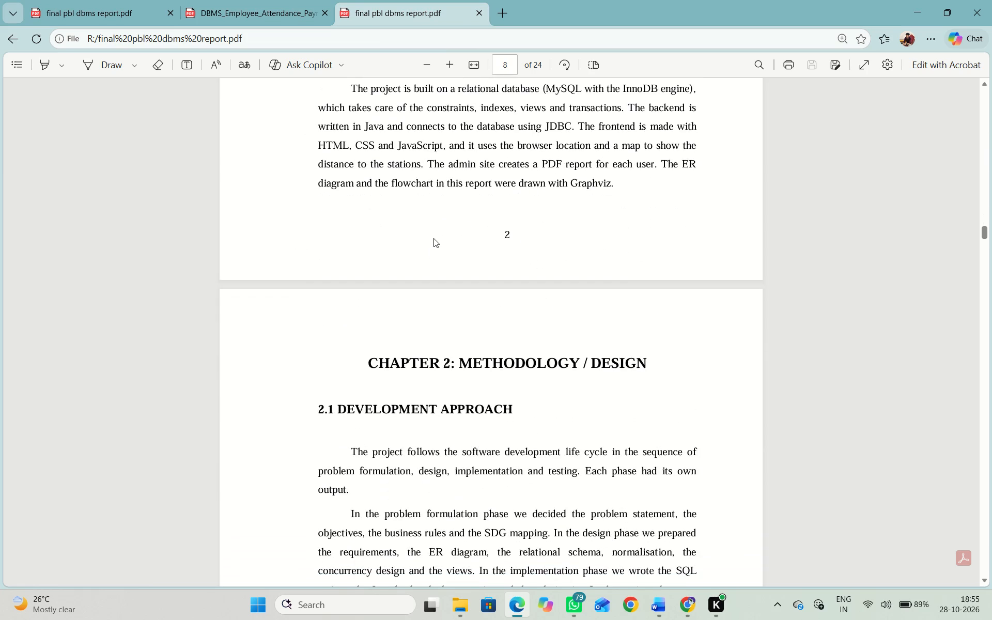
left_click(905, 8)
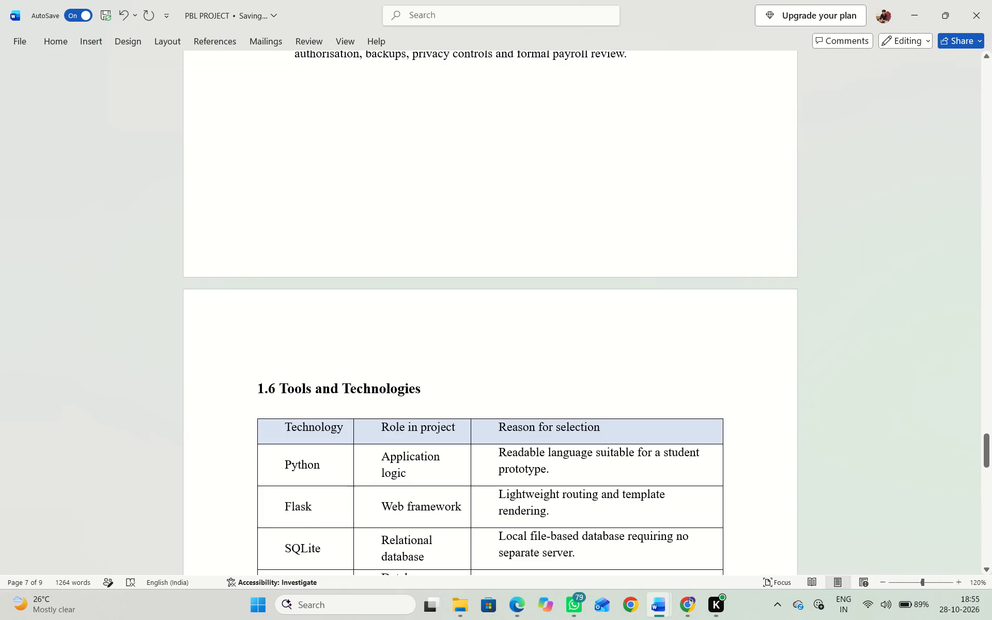
Back in Word, format the technologies table's header row as bold at 14 pt.
scroll(451, 402, "down", 4)
left_click_drag(282, 278, 308, 283)
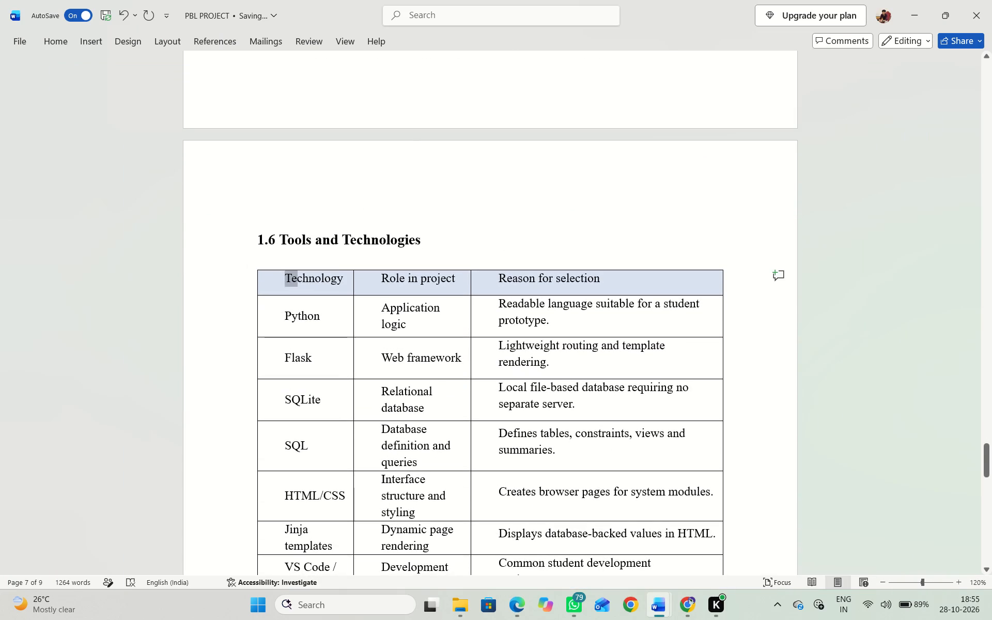
left_click_drag(308, 283, 590, 283)
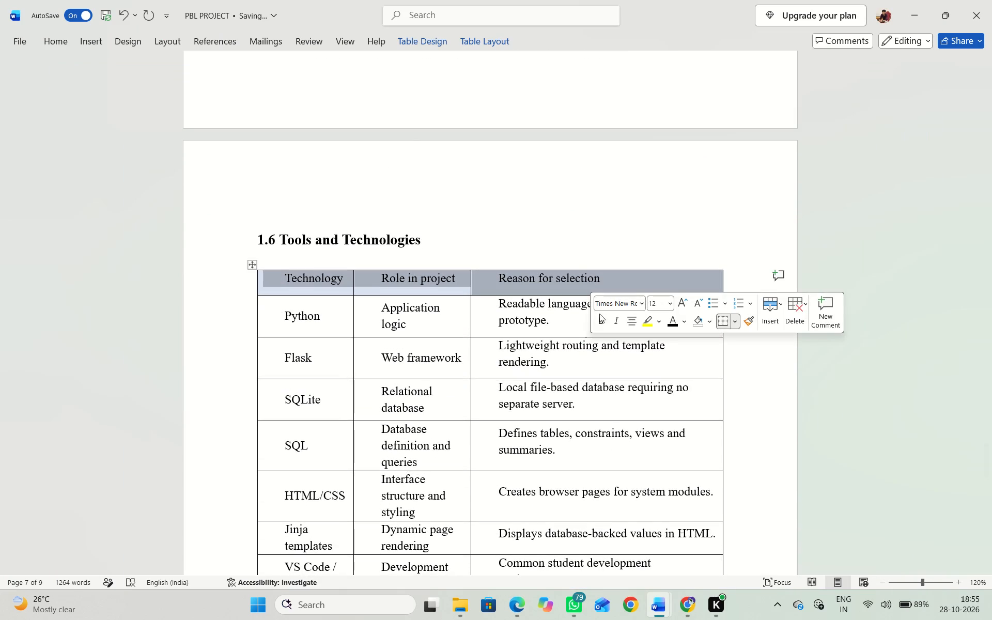
left_click(599, 315)
left_click(654, 303)
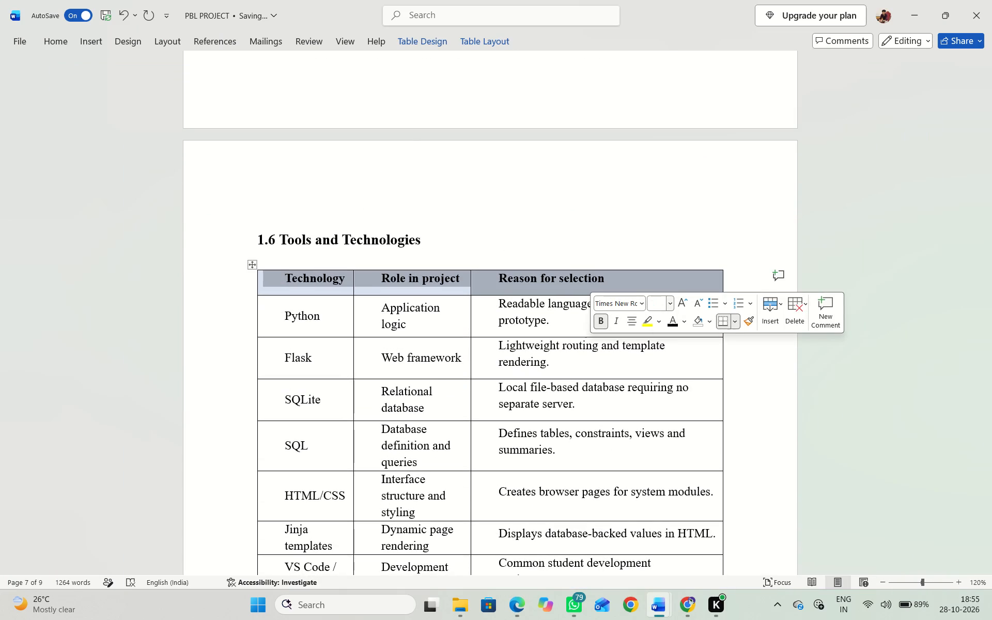
type("14")
left_click(841, 258)
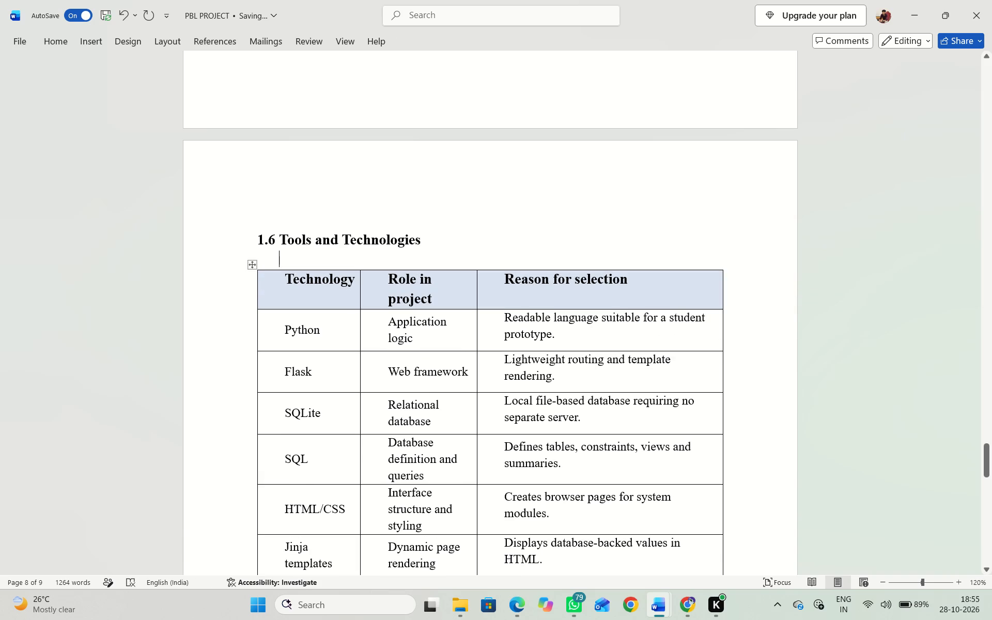
Set the font size of the technologies table's header row to 12 pt.
left_click_drag(278, 276, 321, 278)
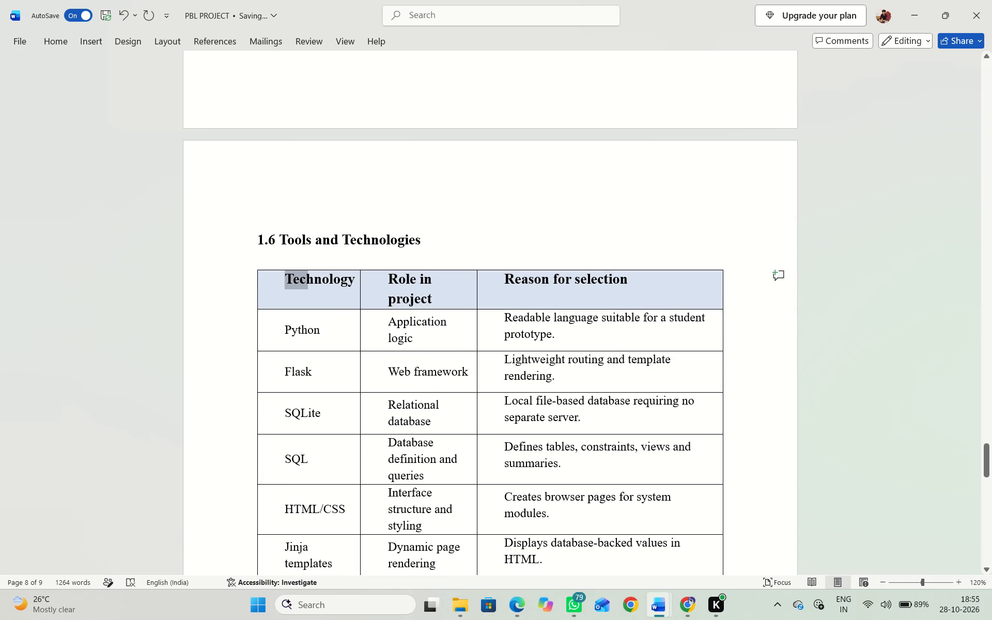
left_click_drag(321, 278, 577, 293)
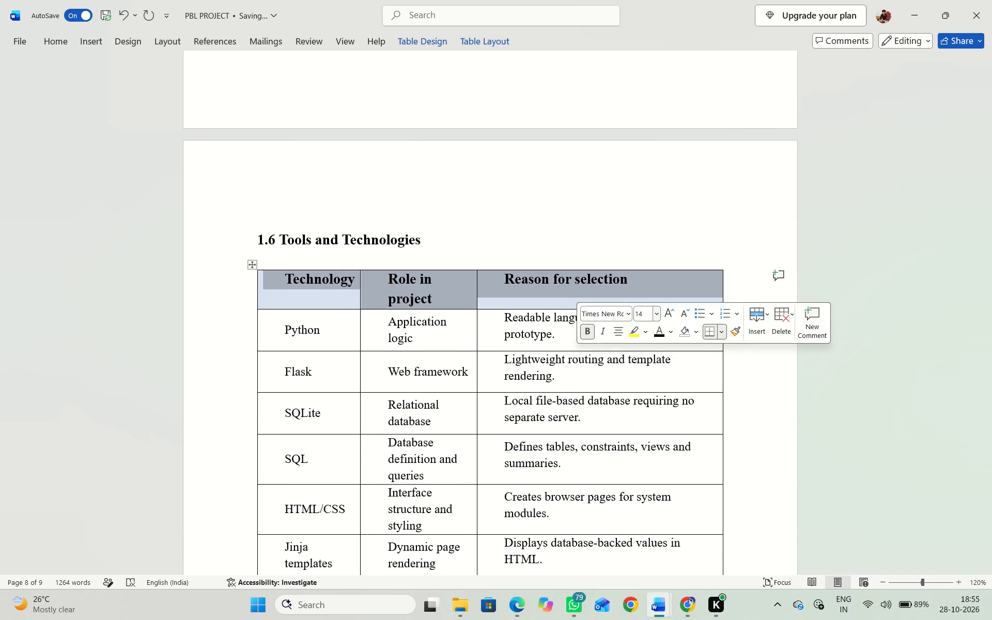
type("12")
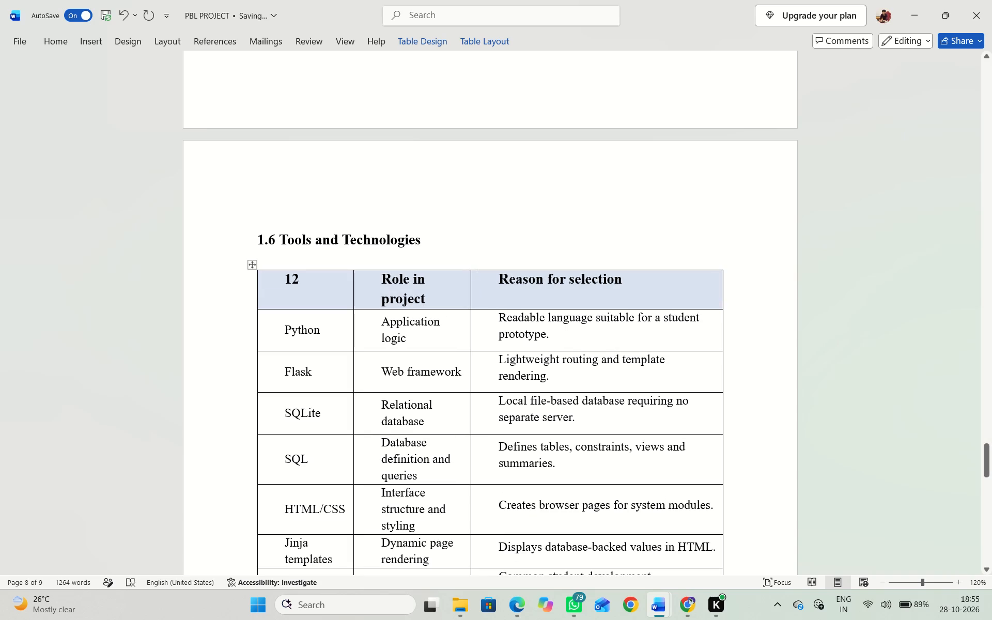
key("ctrl+z")
key("ctrl+z")
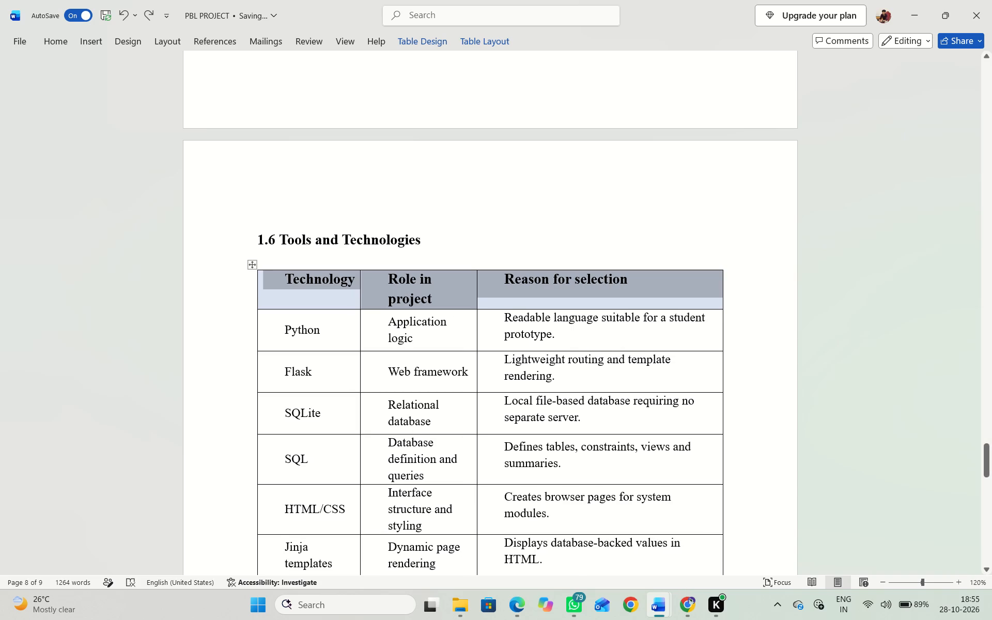
left_click(47, 42)
left_click(213, 69)
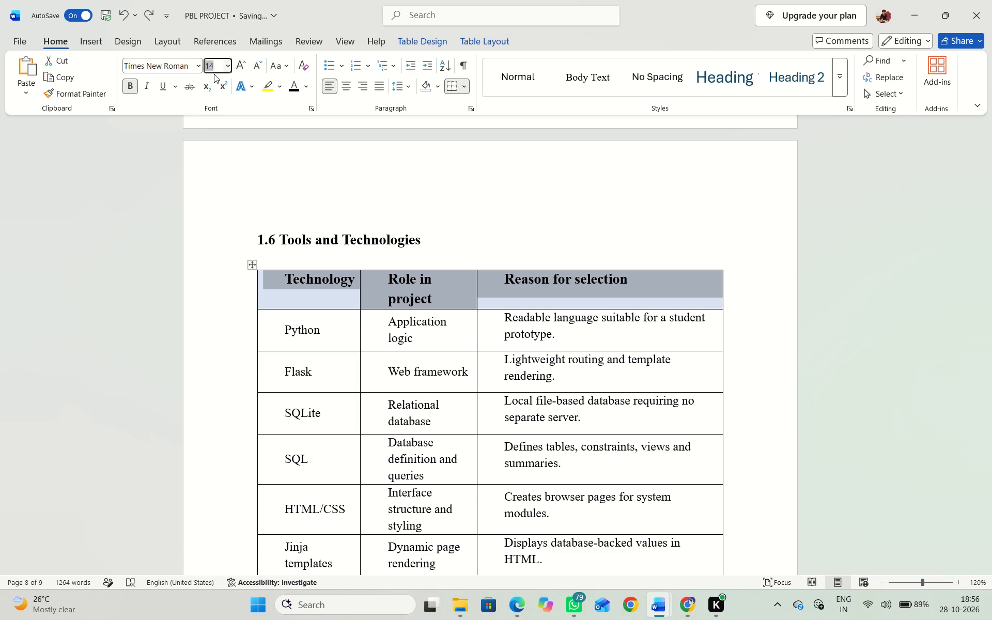
key("1")
key("2")
left_click(853, 177)
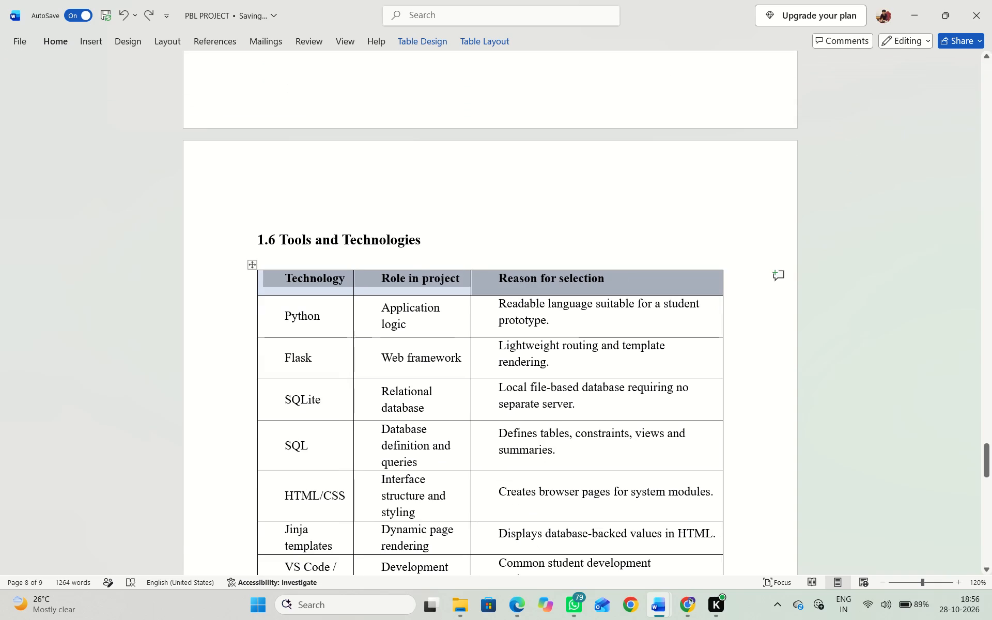
left_click(839, 266)
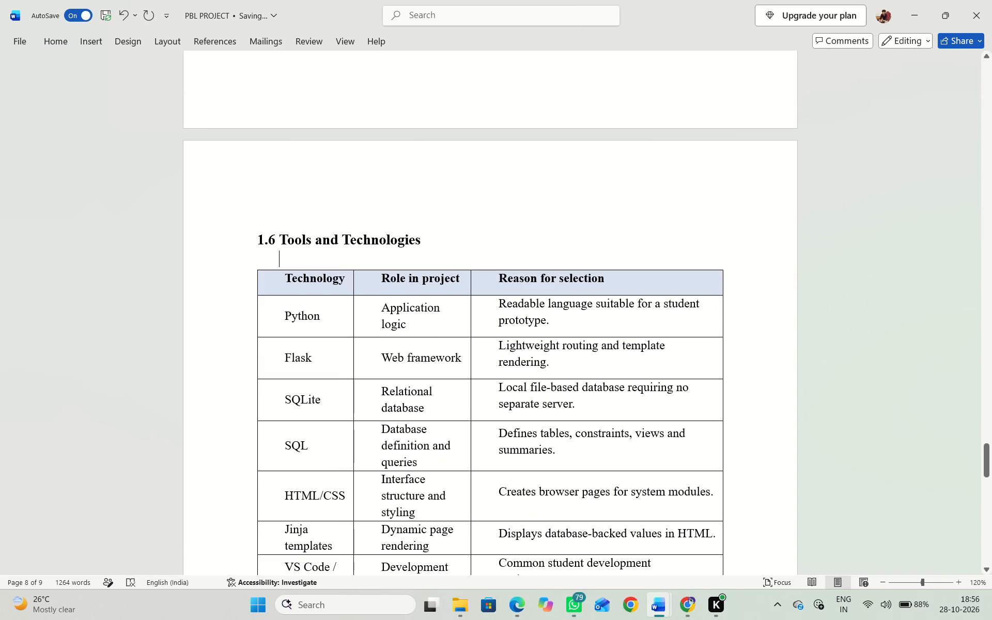
Review the formatted technologies table and the remaining space beneath it on the page.
scroll(447, 257, "down", 7)
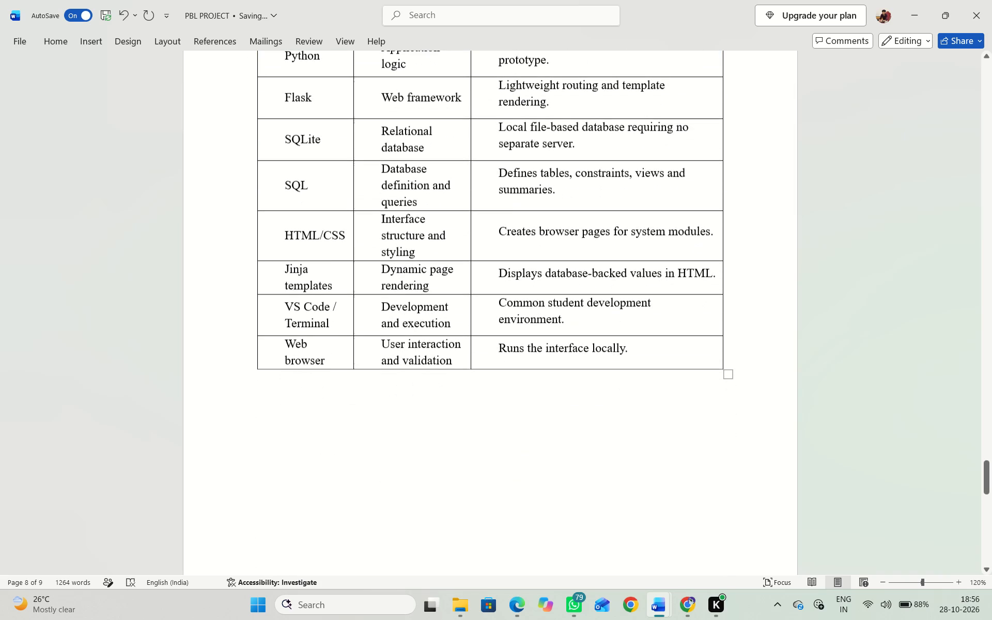
scroll(447, 257, "down", 3)
scroll(447, 257, "up", 10)
scroll(447, 257, "down", 5)
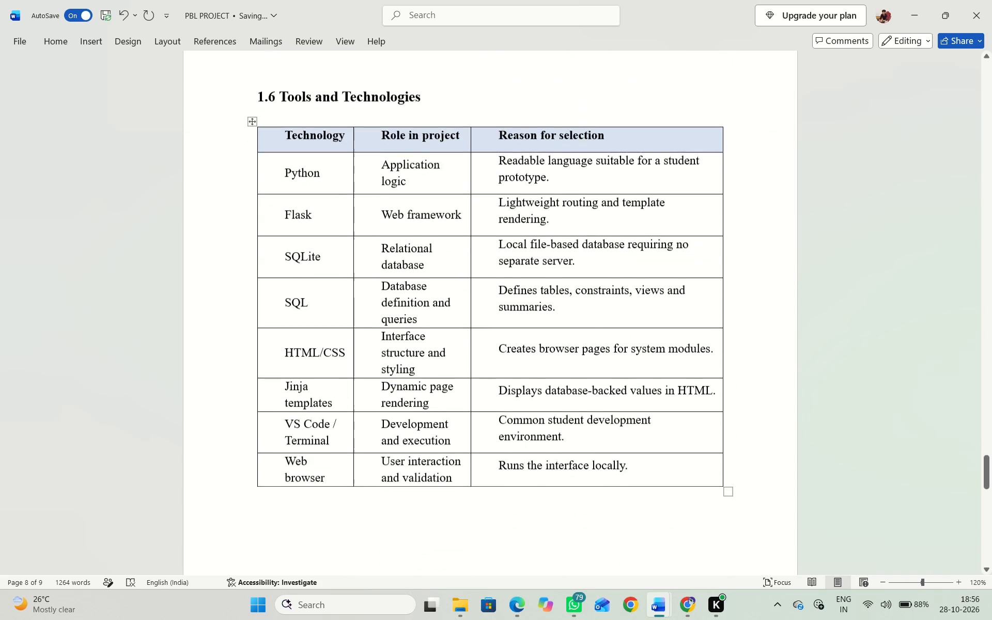
scroll(447, 256, "down", 7)
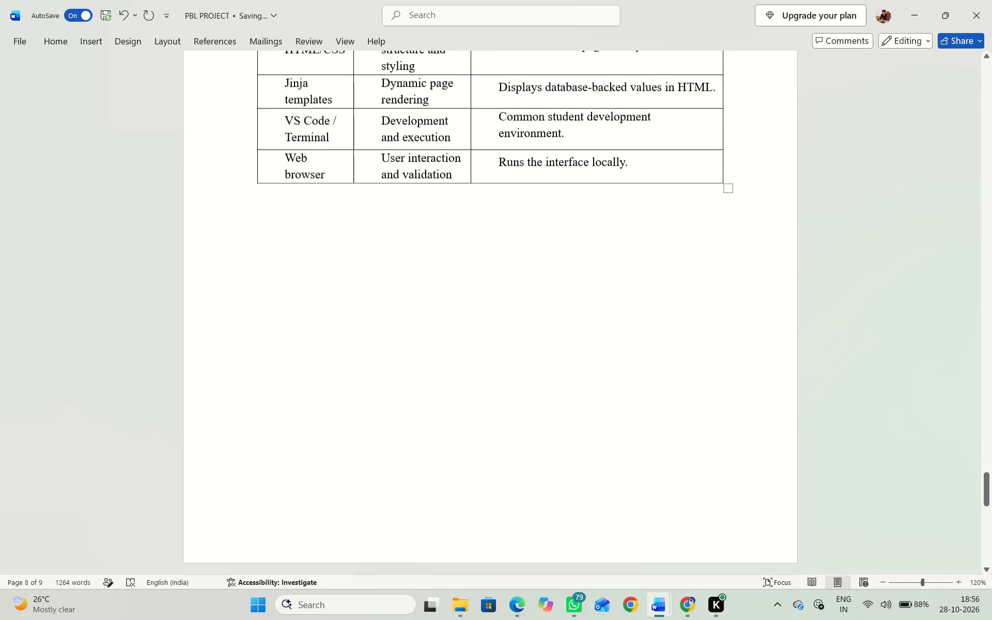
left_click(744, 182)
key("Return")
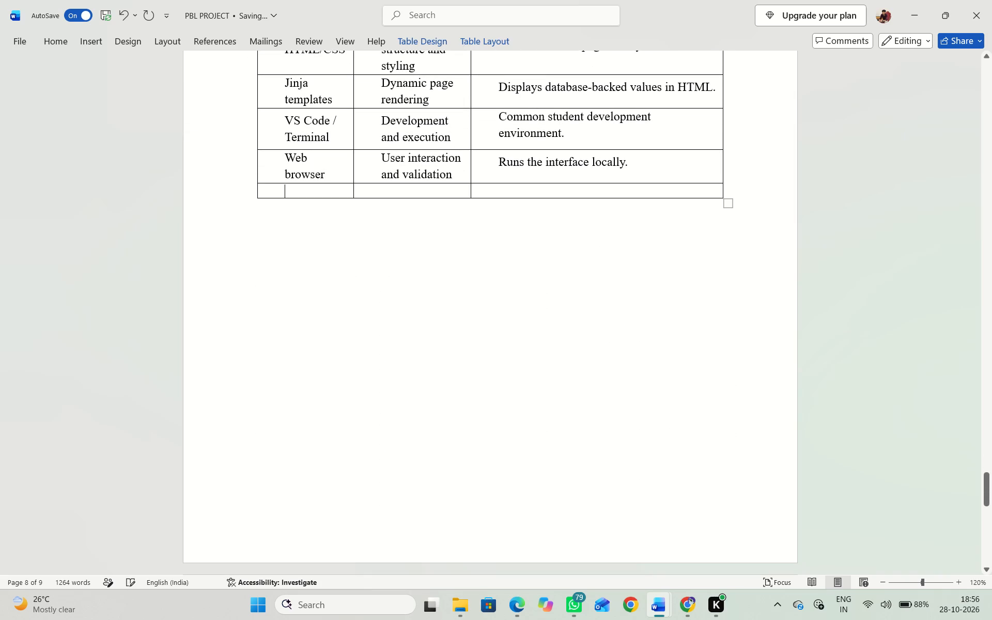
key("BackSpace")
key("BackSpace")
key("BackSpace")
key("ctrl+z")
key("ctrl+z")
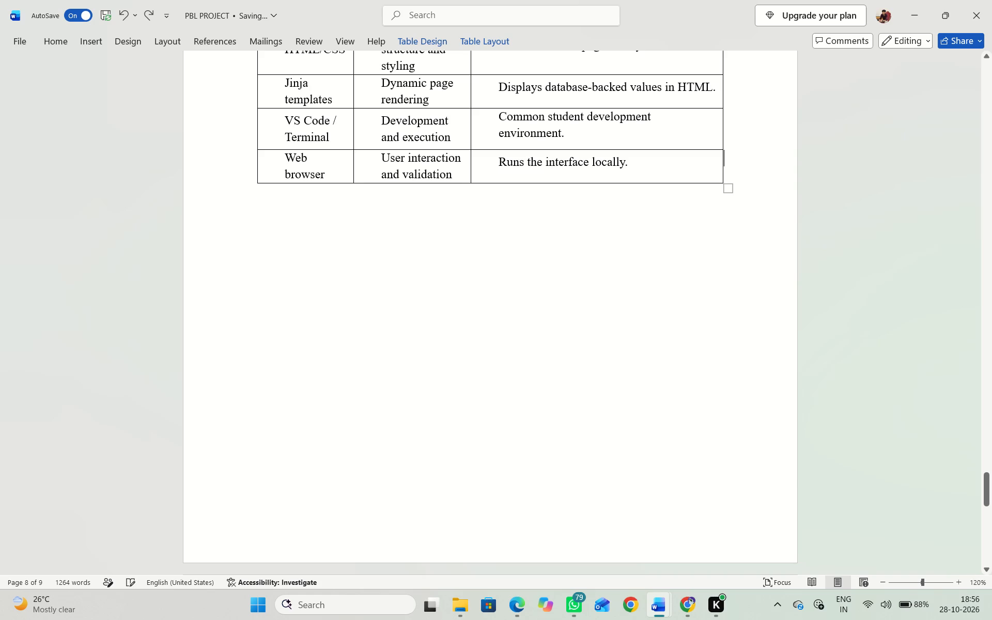
Place the insertion point on the blank line below the technologies table and remove that line's indent.
left_click(270, 236)
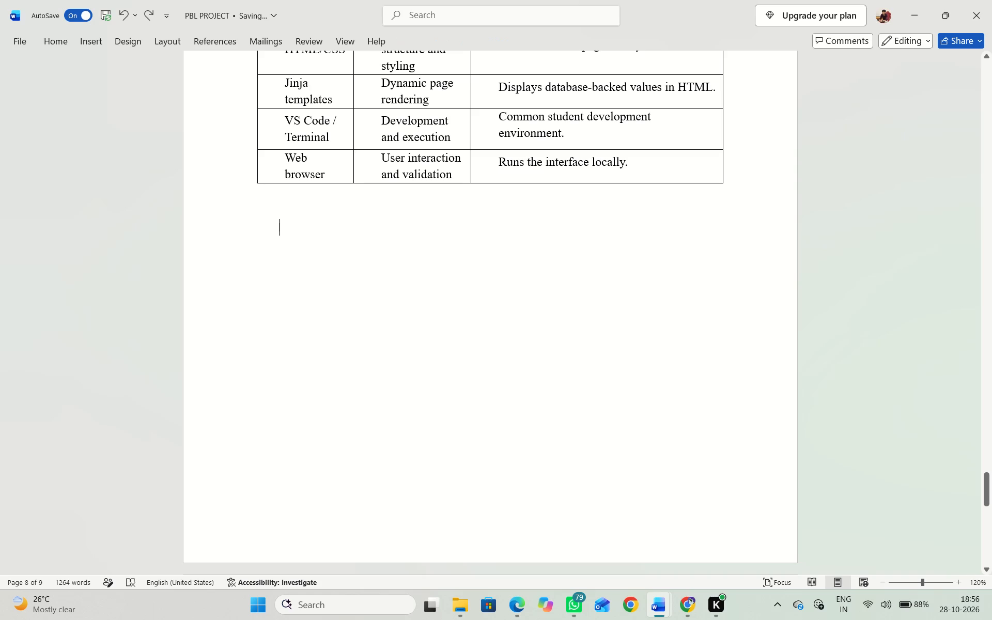
key("BackSpace")
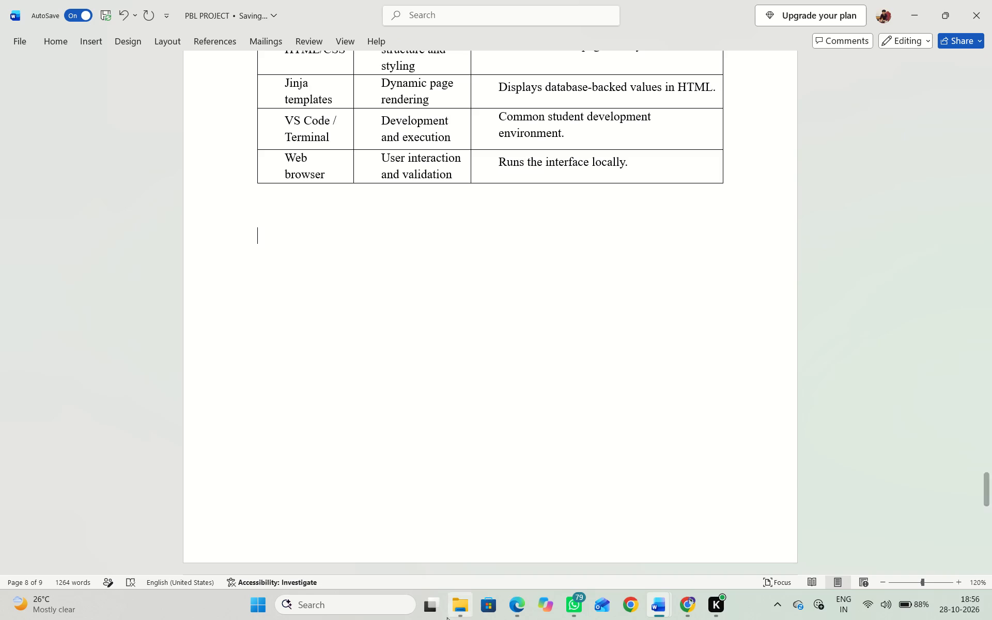
Switch to Edge and read the DBMS_Employee_Attendance_Payroll reference PDF from sections 1.7 and 1.8 through Chapter 2's methodology and design content.
left_click(514, 619)
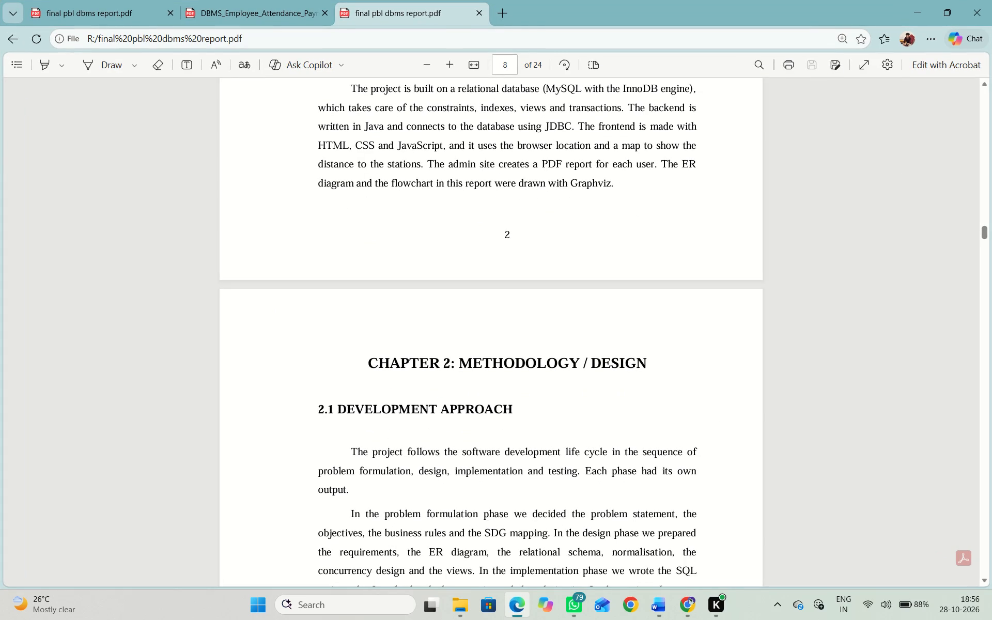
left_click(267, 14)
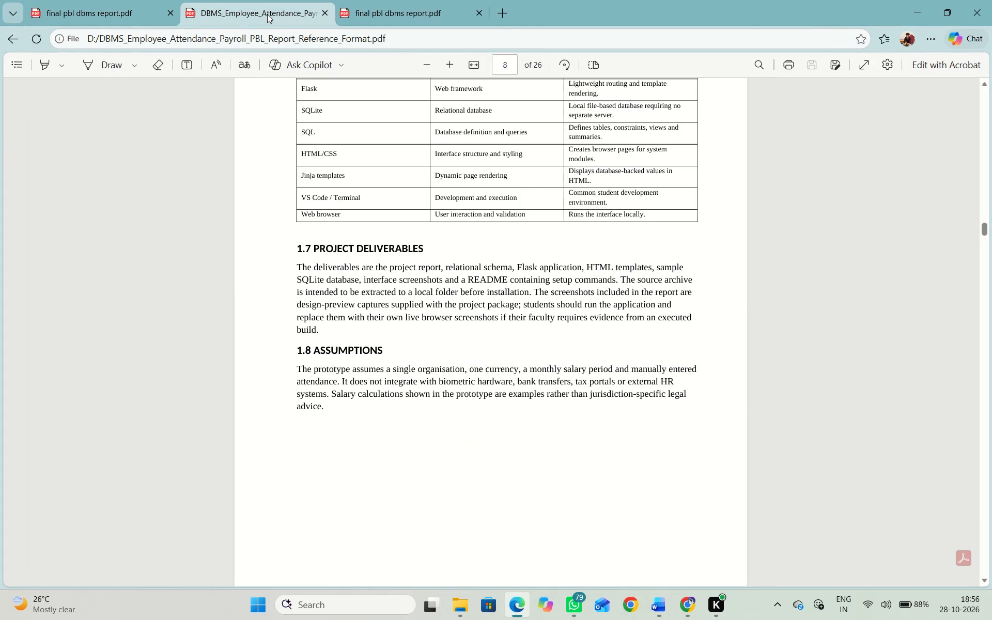
scroll(330, 217, "down", 2)
scroll(330, 211, "up", 1)
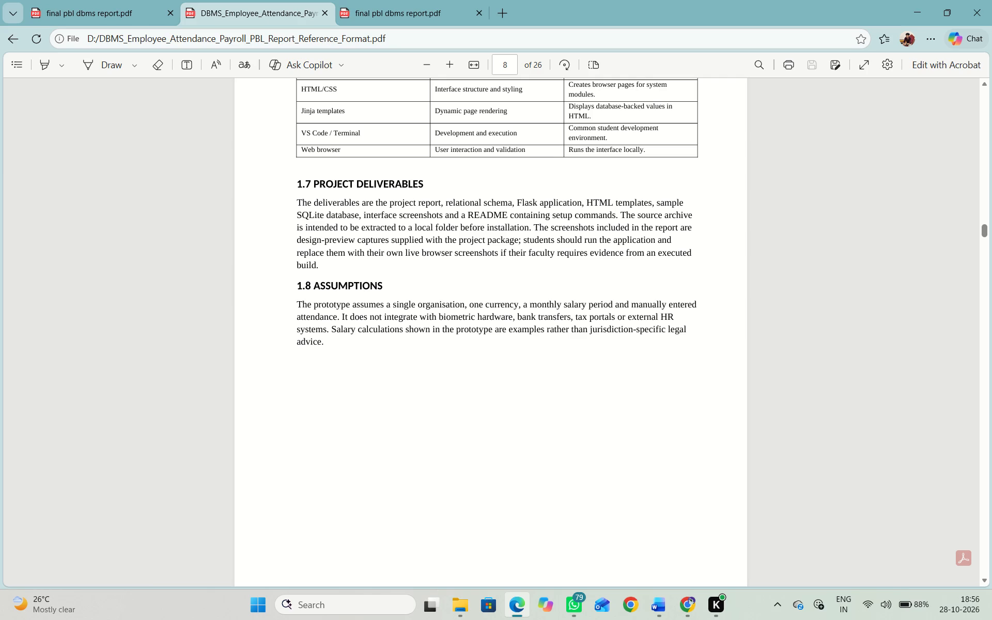
scroll(306, 259, "down", 2)
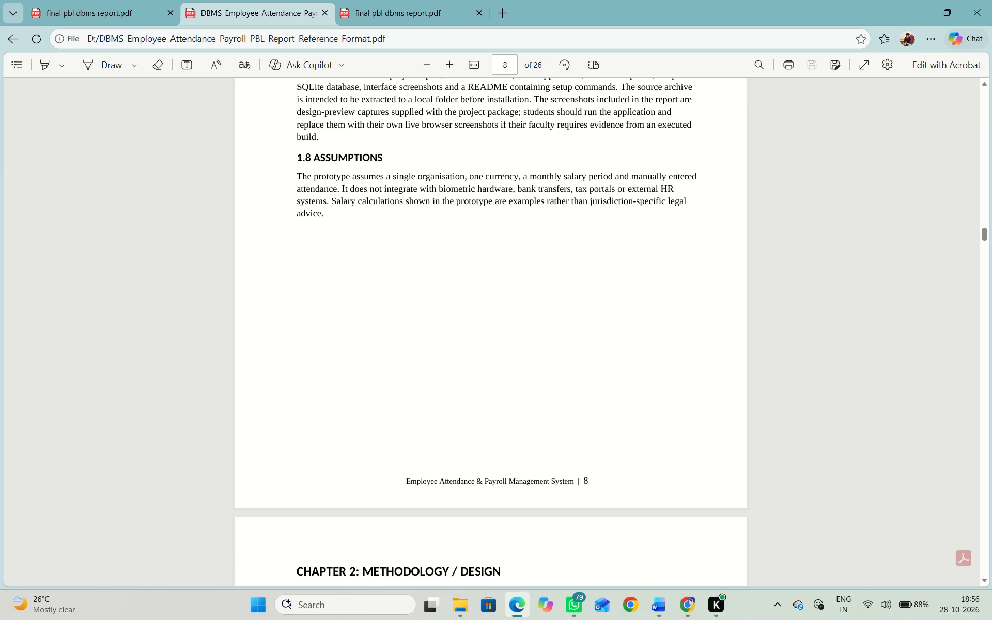
scroll(532, 188, "down", 5)
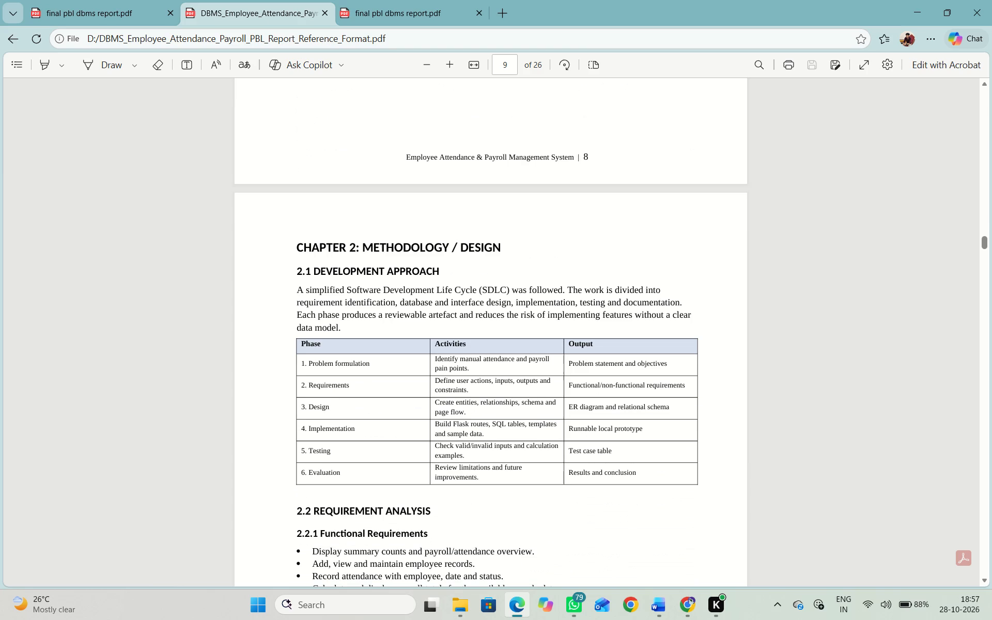
scroll(532, 188, "down", 5)
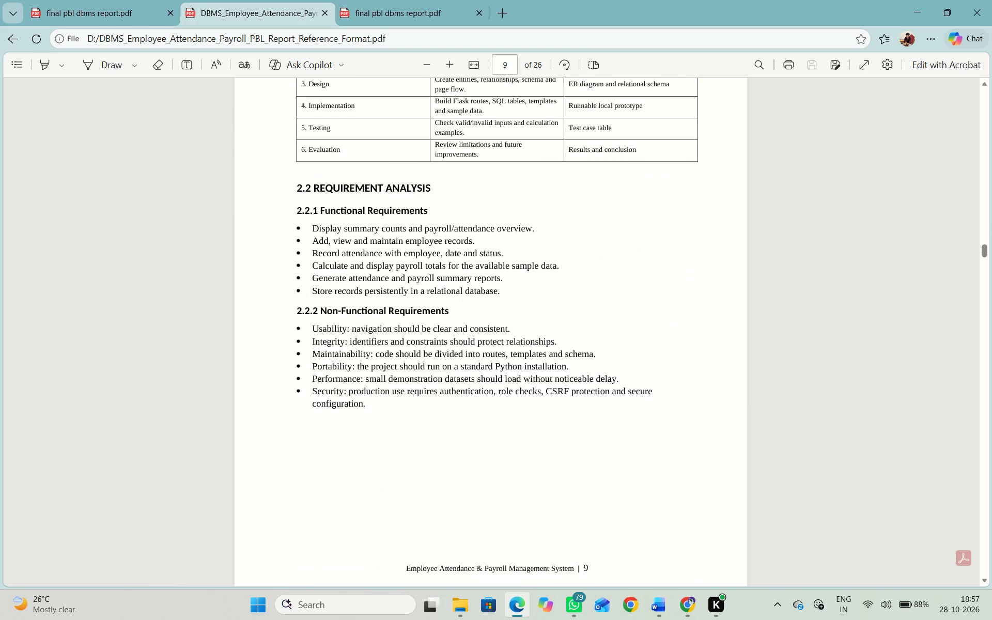
scroll(532, 188, "down", 11)
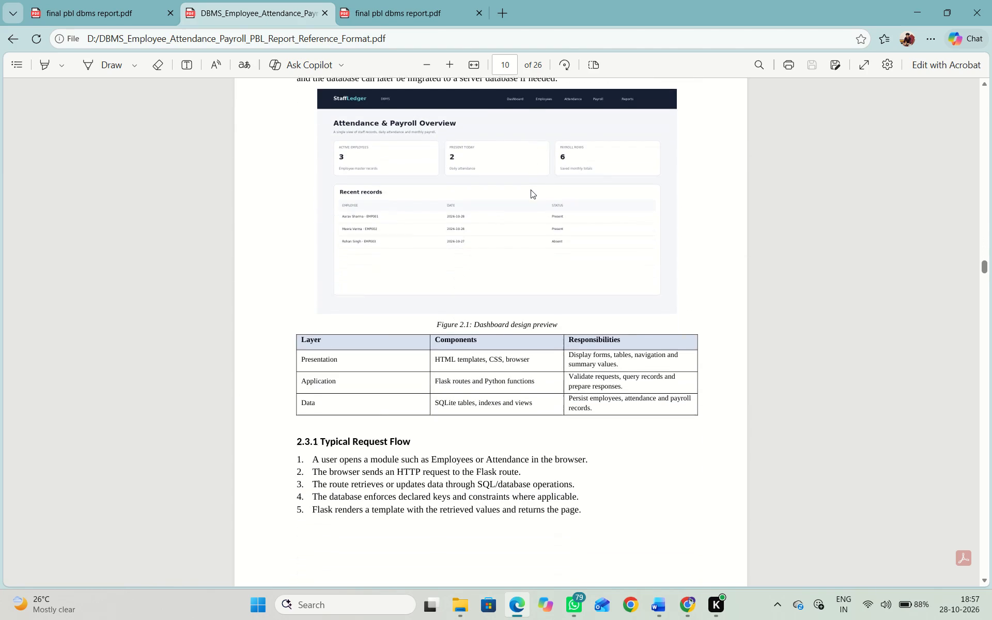
scroll(531, 190, "down", 1)
scroll(531, 190, "up", 2)
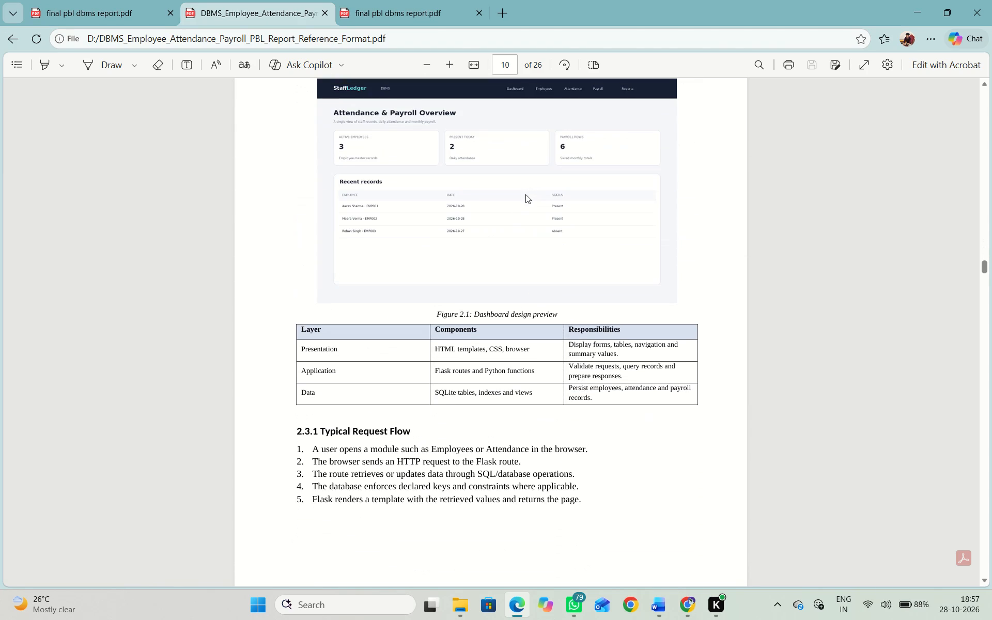
scroll(505, 218, "down", 14)
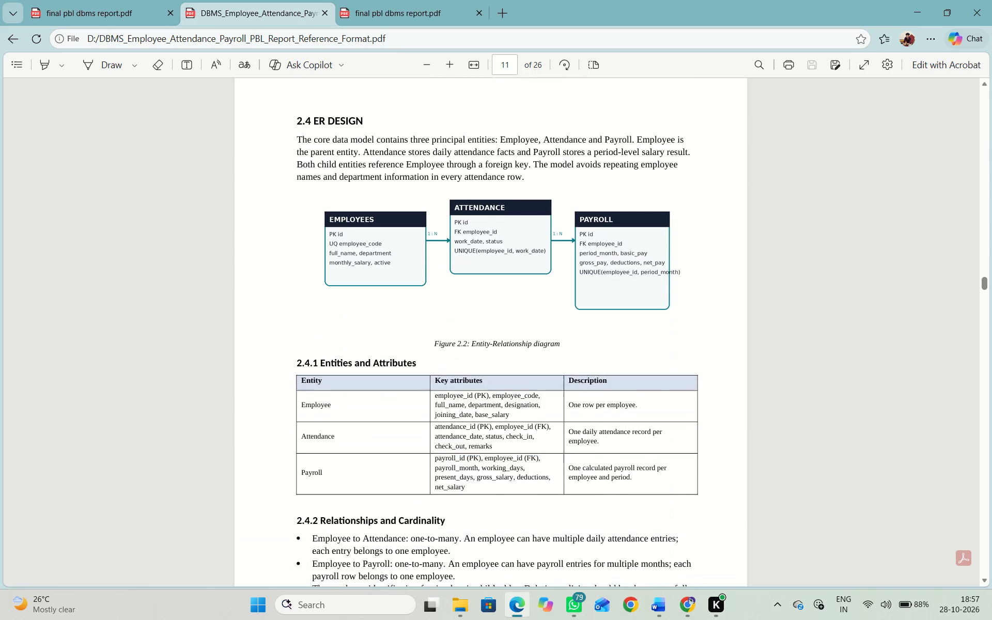
scroll(503, 218, "down", 11)
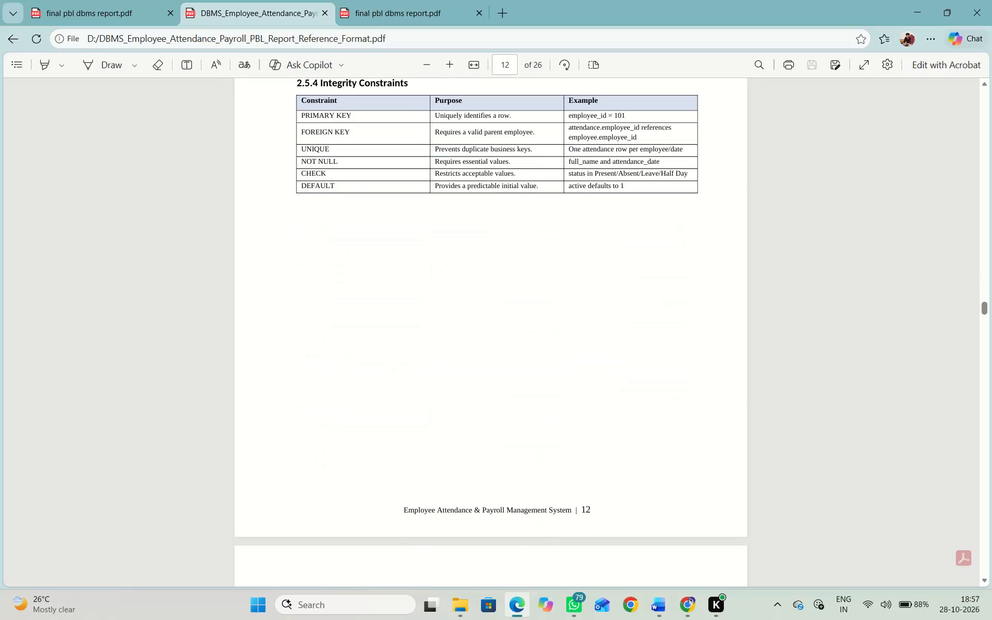
scroll(503, 218, "down", 2)
Go back through the reference PDF from section 2.5.4 to section 1.7 Project Deliverables, checking the Chapter 1 and 2 content.
scroll(503, 218, "up", 12)
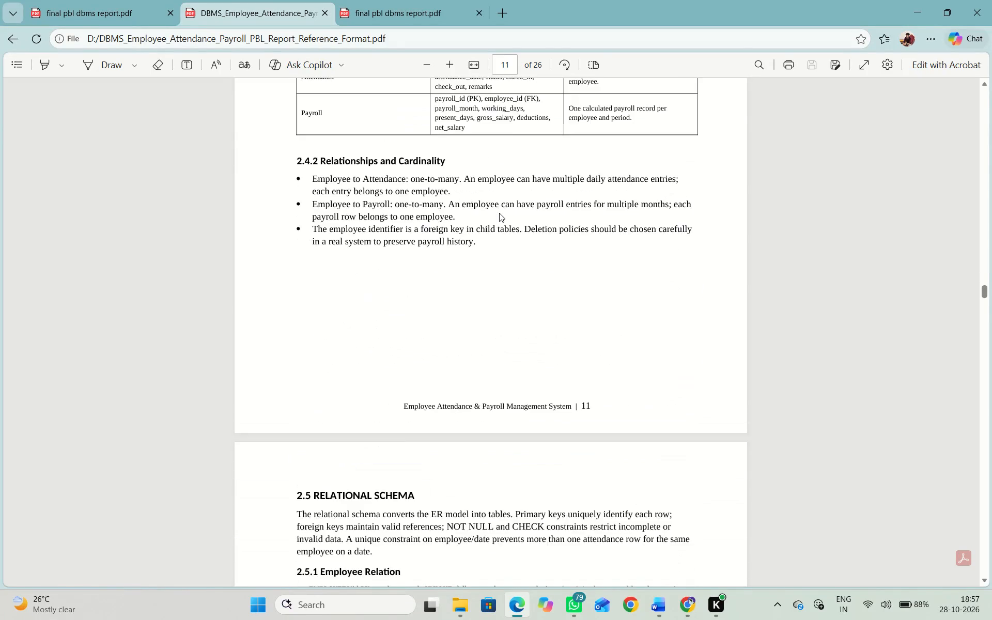
scroll(499, 213, "up", 14)
scroll(497, 210, "up", 11)
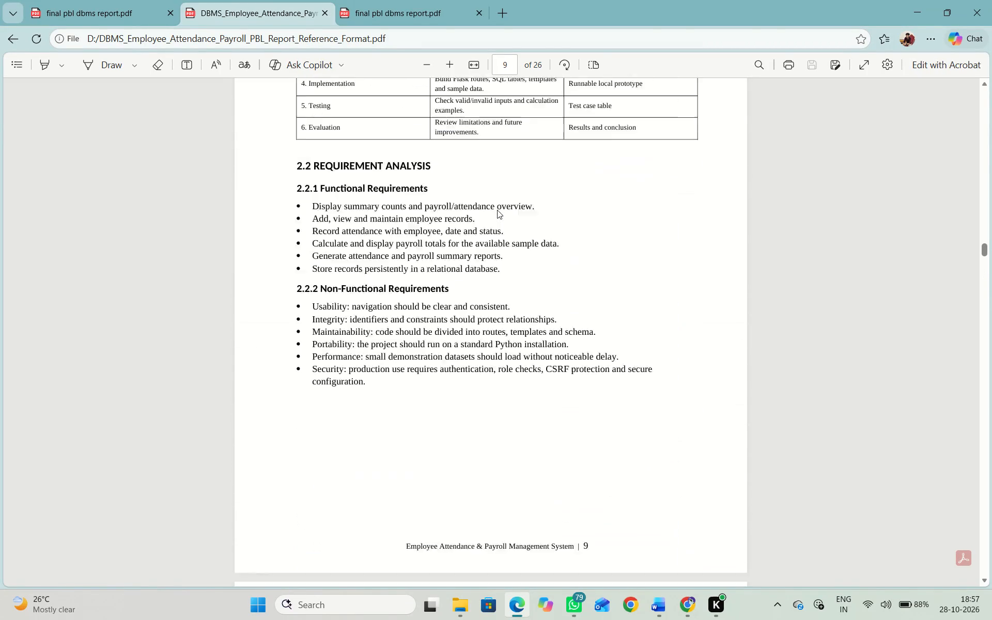
scroll(497, 210, "up", 18)
scroll(481, 180, "up", 8)
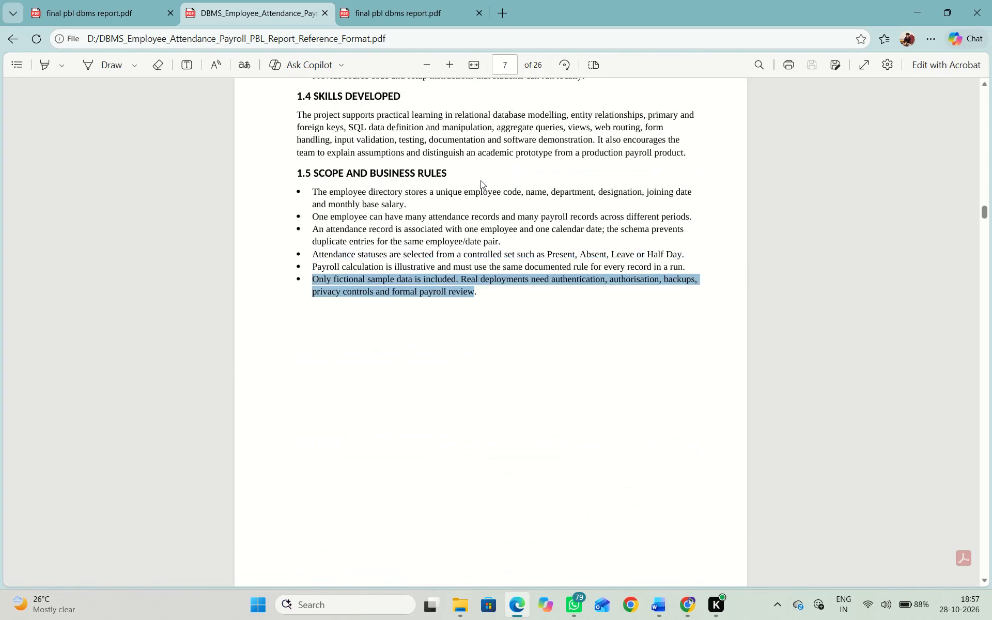
scroll(481, 180, "up", 2)
scroll(481, 180, "down", 10)
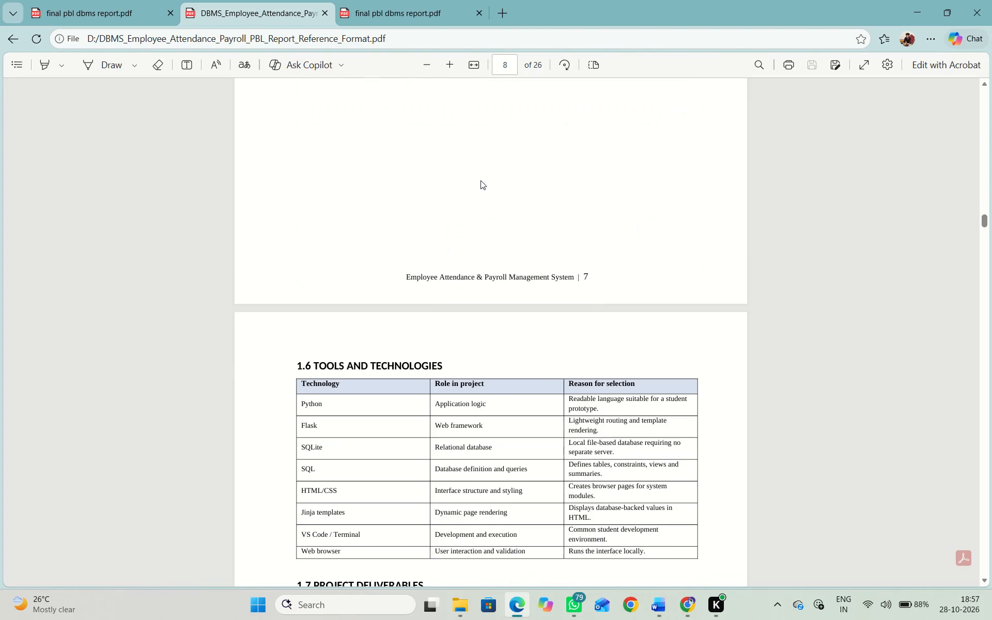
scroll(481, 180, "down", 6)
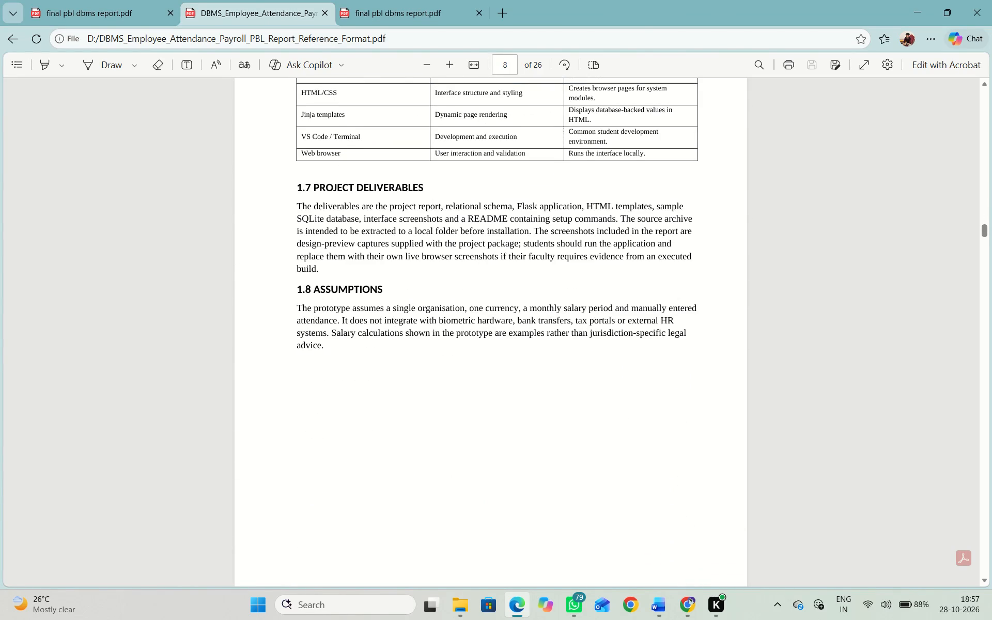
Copy the heading "1.7 PROJECT DELIVERABLES" from the PDF and paste it below the technologies table in the Word report.
left_click_drag(296, 179, 452, 185)
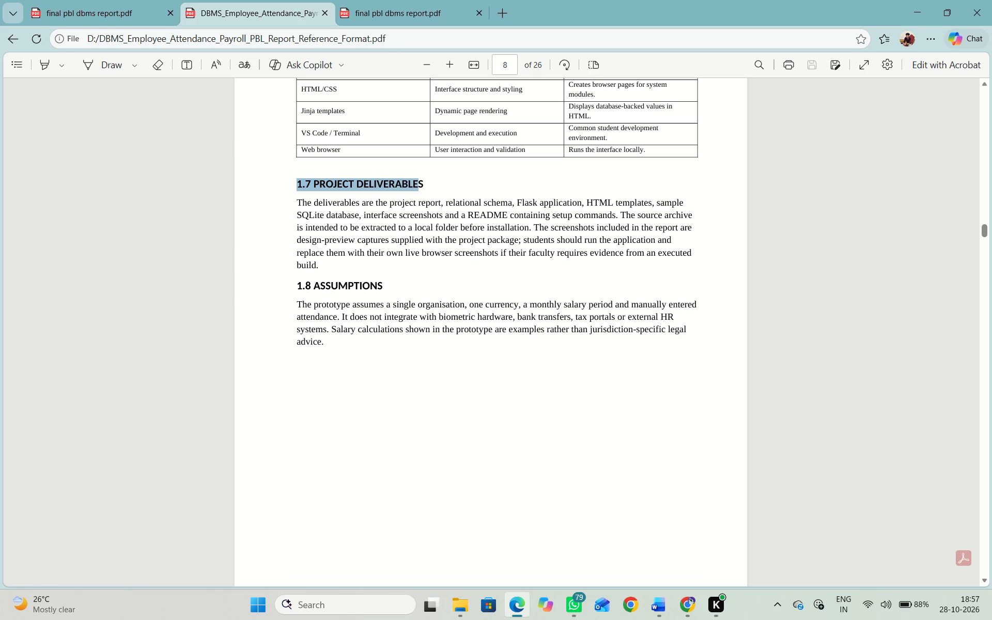
left_click_drag(452, 185, 503, 199)
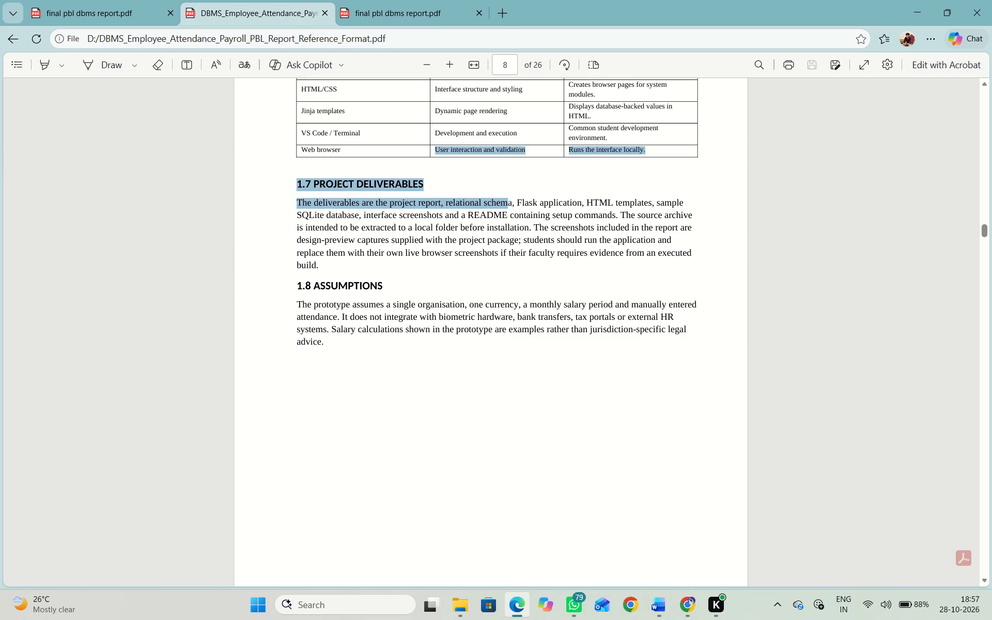
left_click_drag(503, 199, 428, 186)
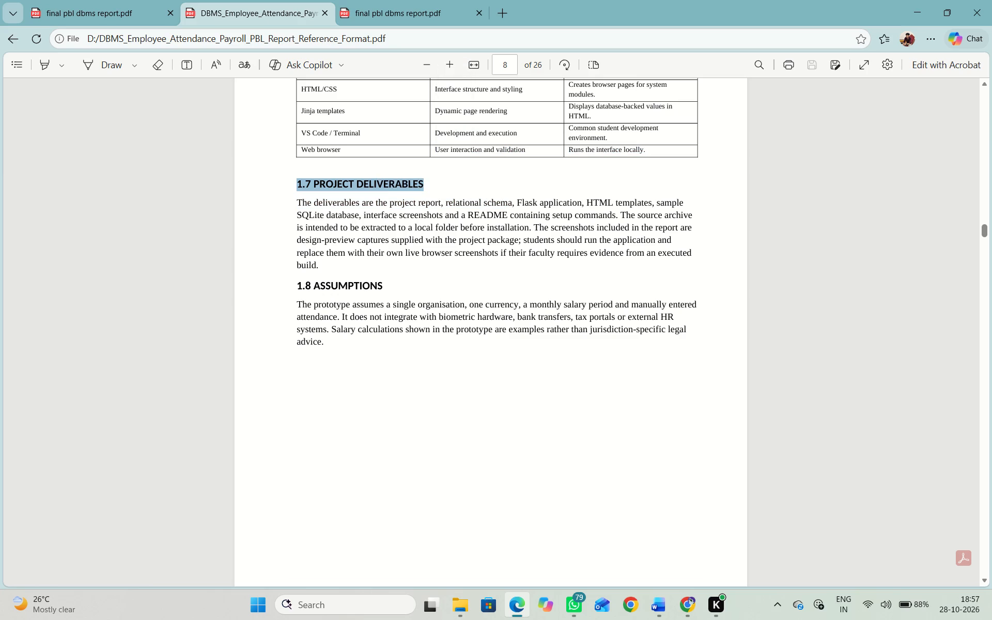
key("ctrl+c")
left_click(926, 7)
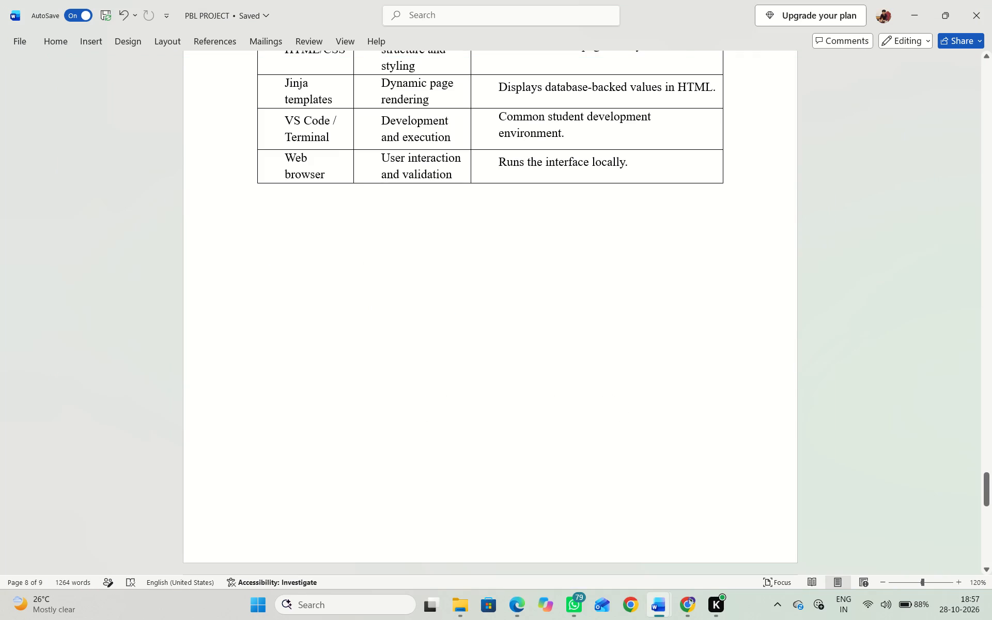
key("ctrl+v")
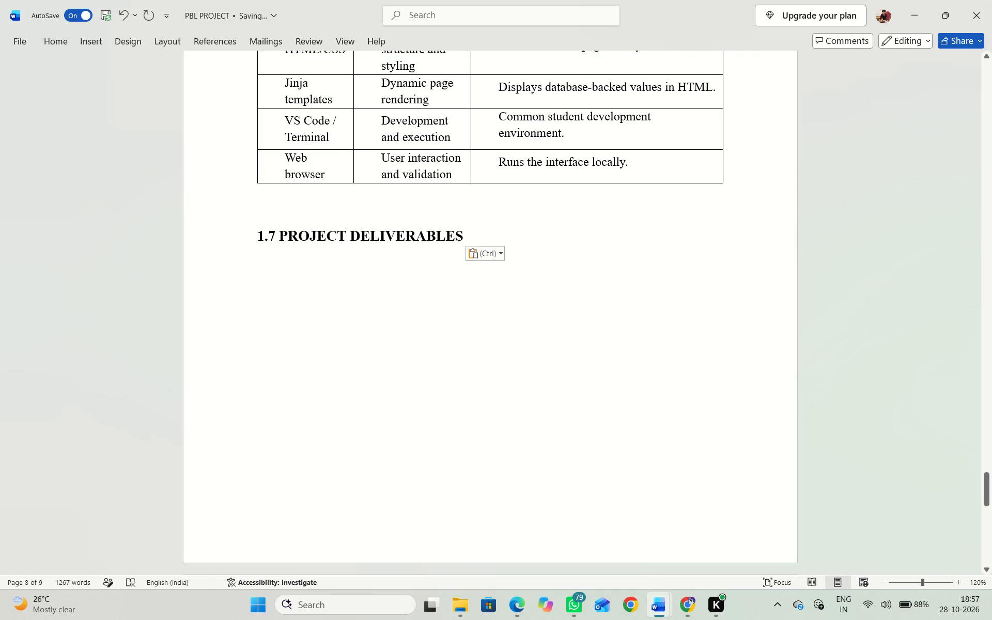
left_click_drag(464, 237, 447, 237)
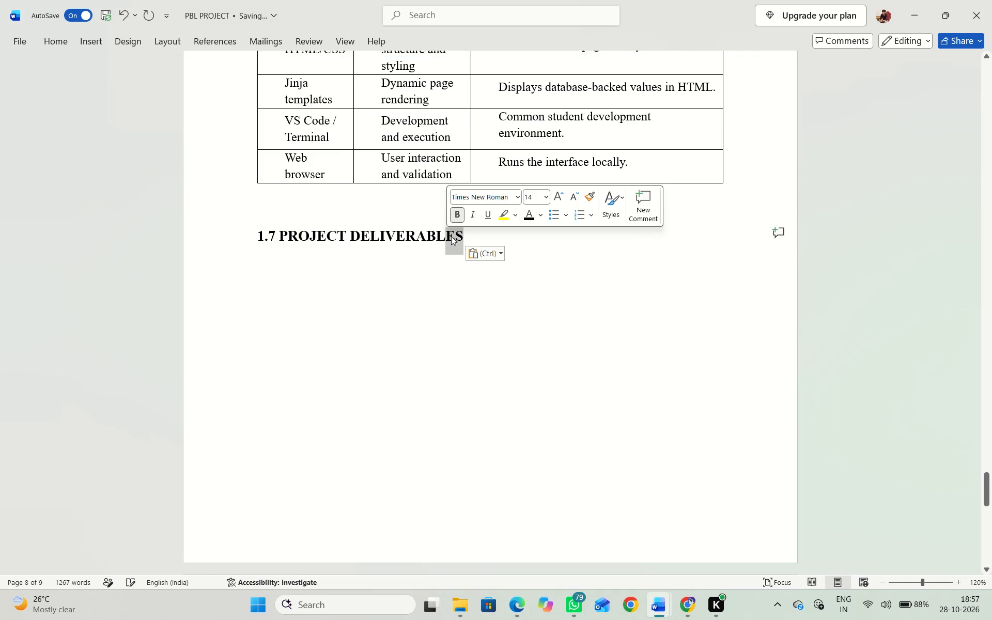
left_click(477, 240)
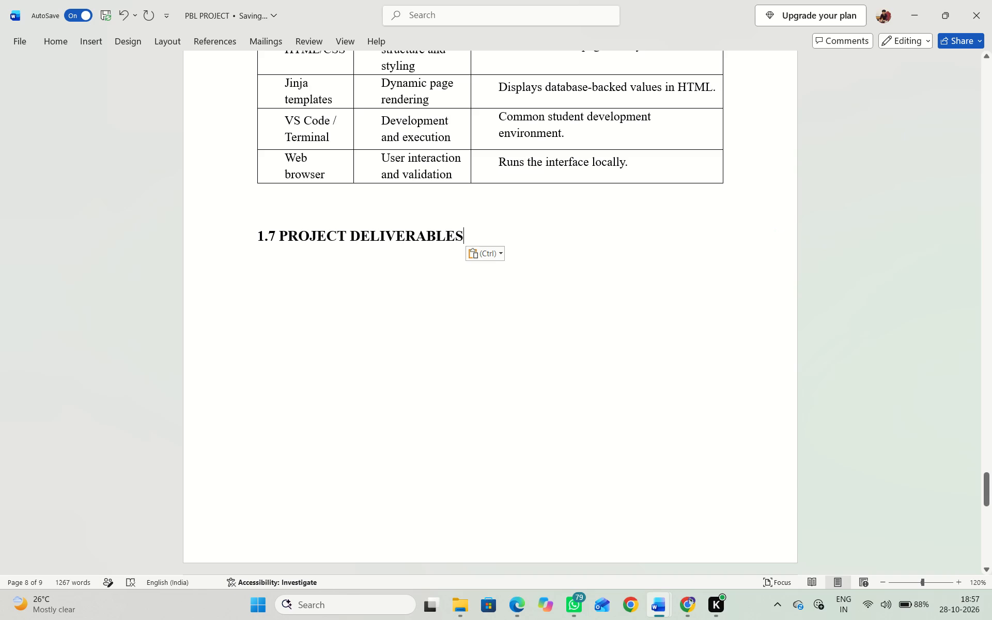
Copy the section 1.7 body paragraph from the PDF in Edge and paste it beneath the PROJECT DELIVERABLES heading in Word.
key("Return")
key("BackSpace")
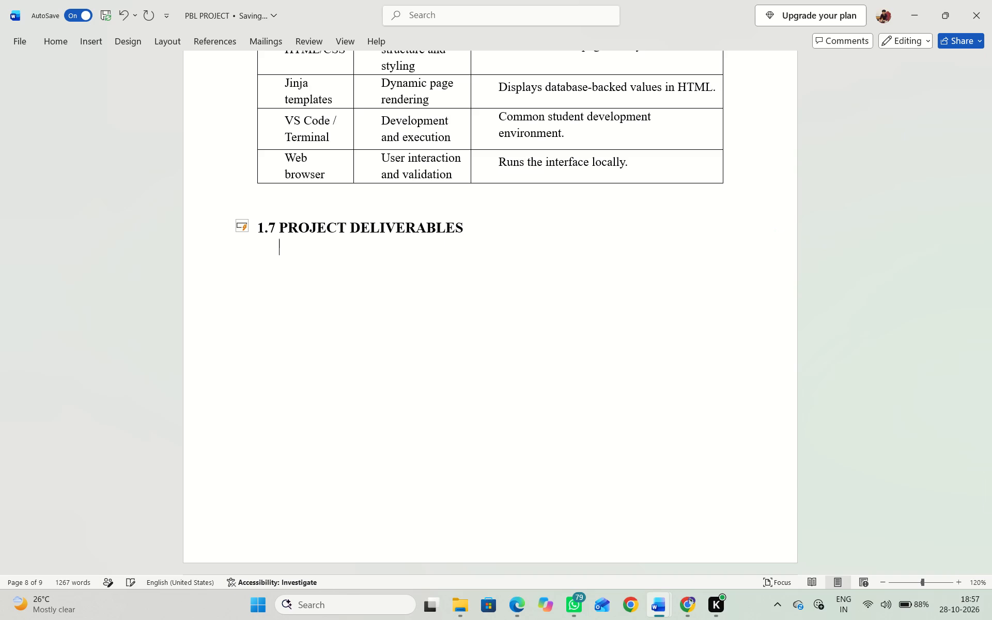
key("Return")
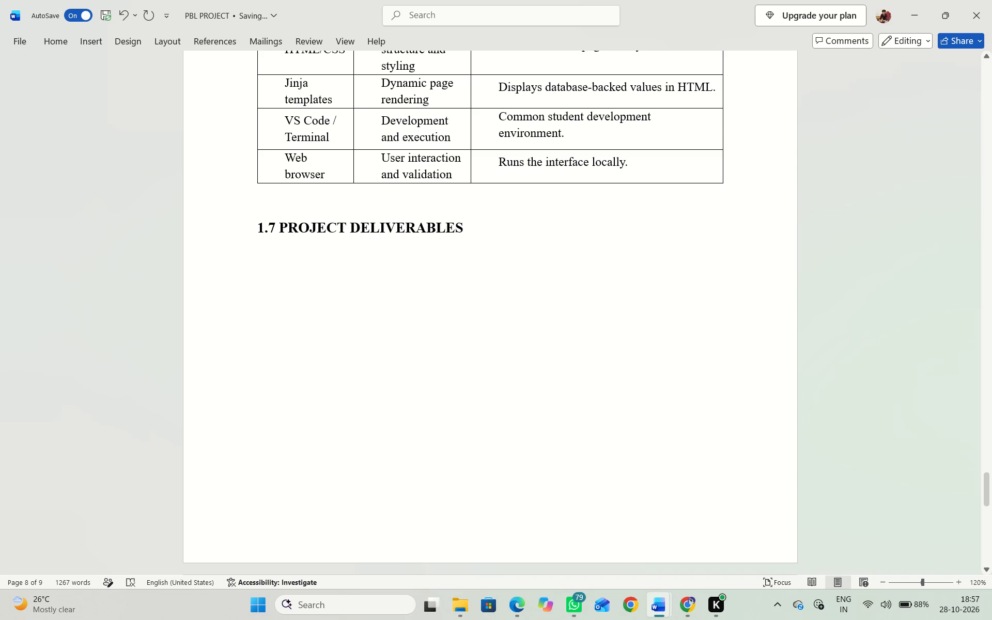
left_click(524, 607)
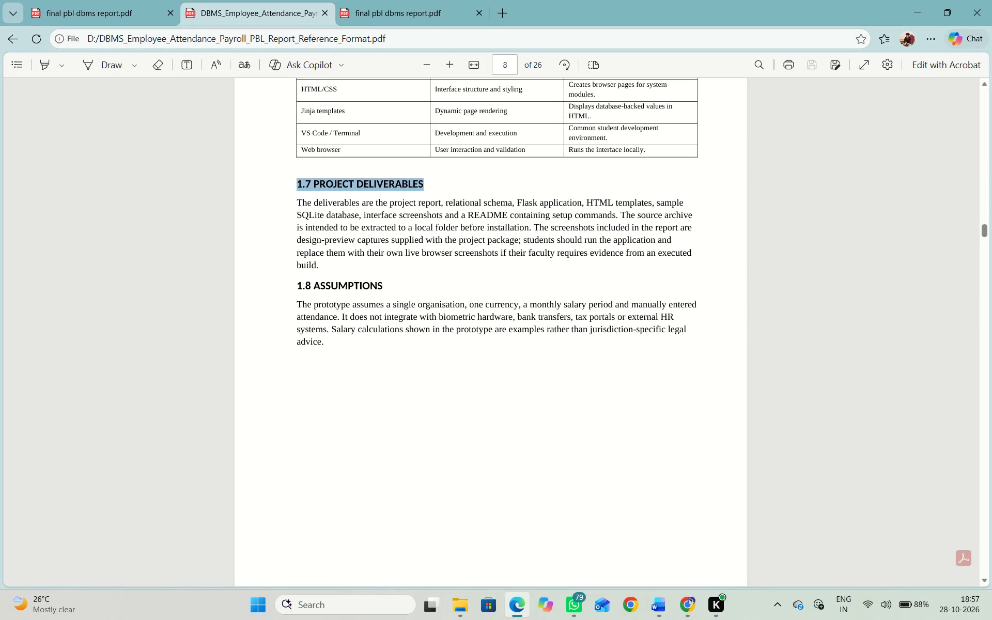
left_click_drag(297, 203, 329, 271)
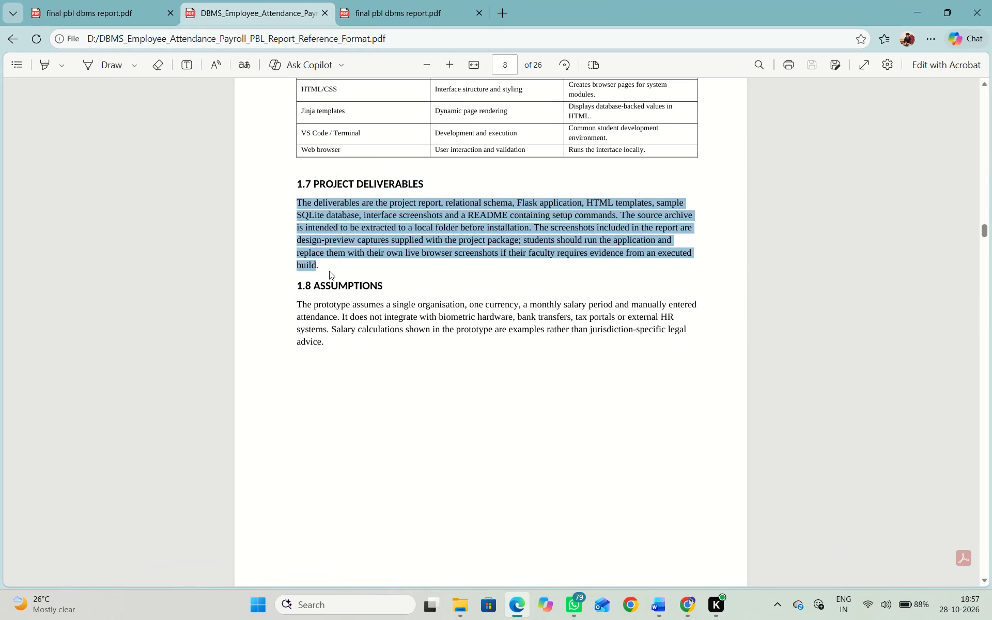
key("ctrl+c")
left_click(919, 14)
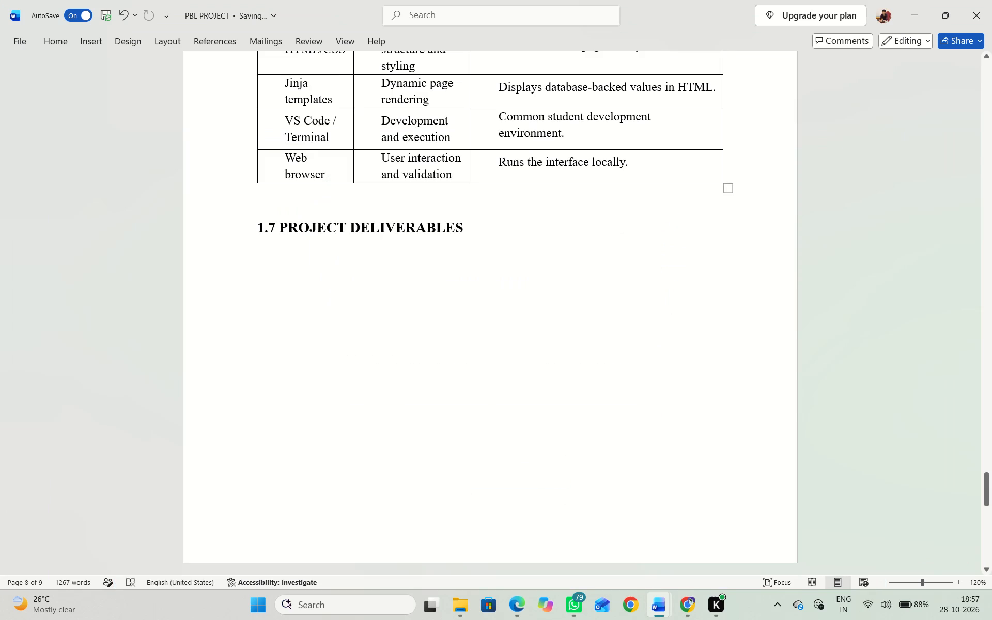
key("ctrl+v")
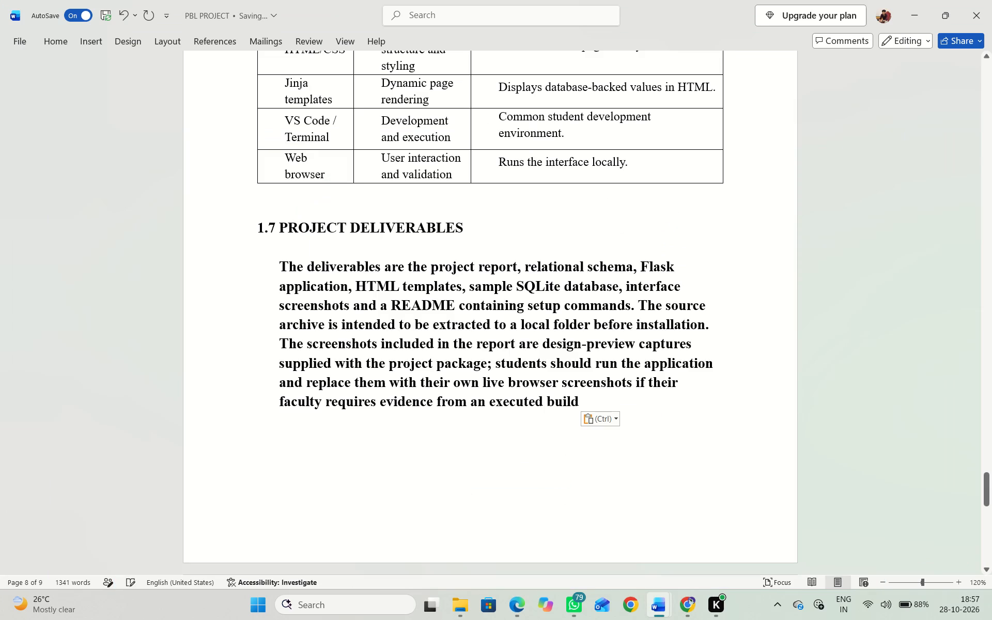
Remove the bold from the pasted deliverables paragraph and set its font size to 12 pt.
left_click_drag(278, 263, 579, 407)
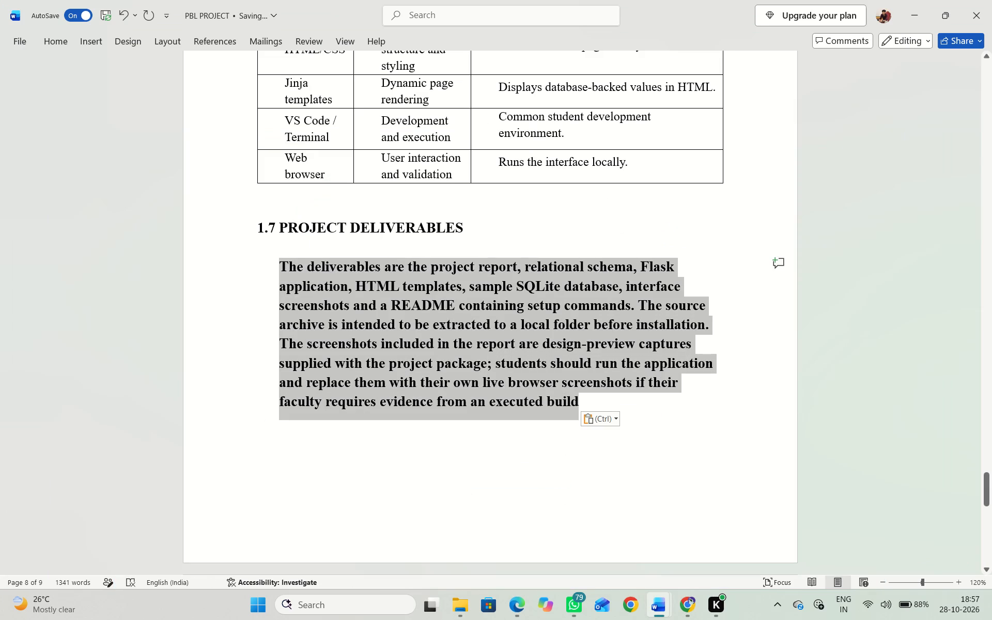
left_click_drag(579, 407, 582, 405)
left_click(596, 383)
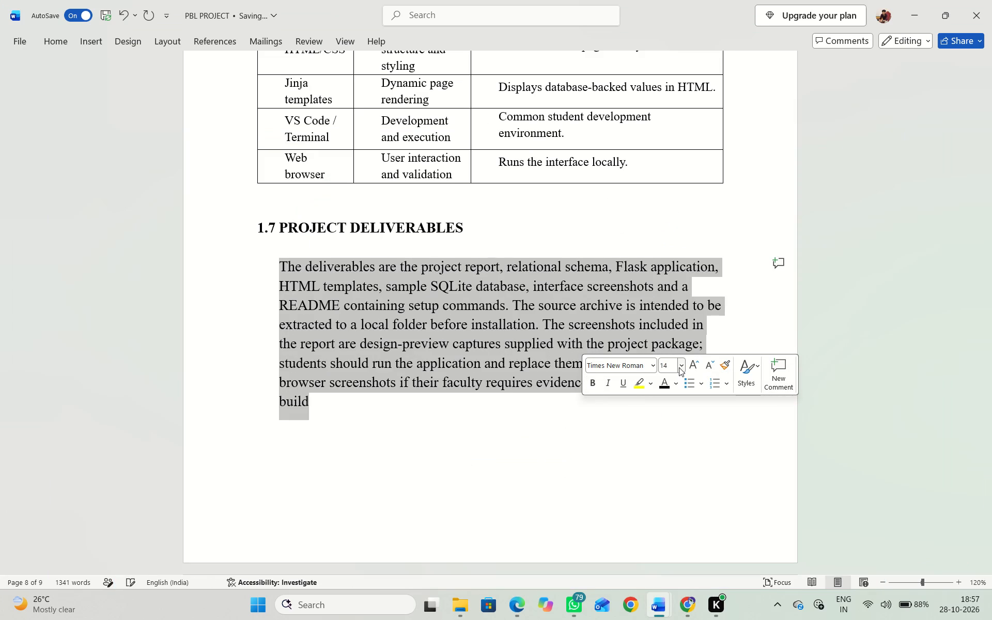
left_click(675, 367)
type("12")
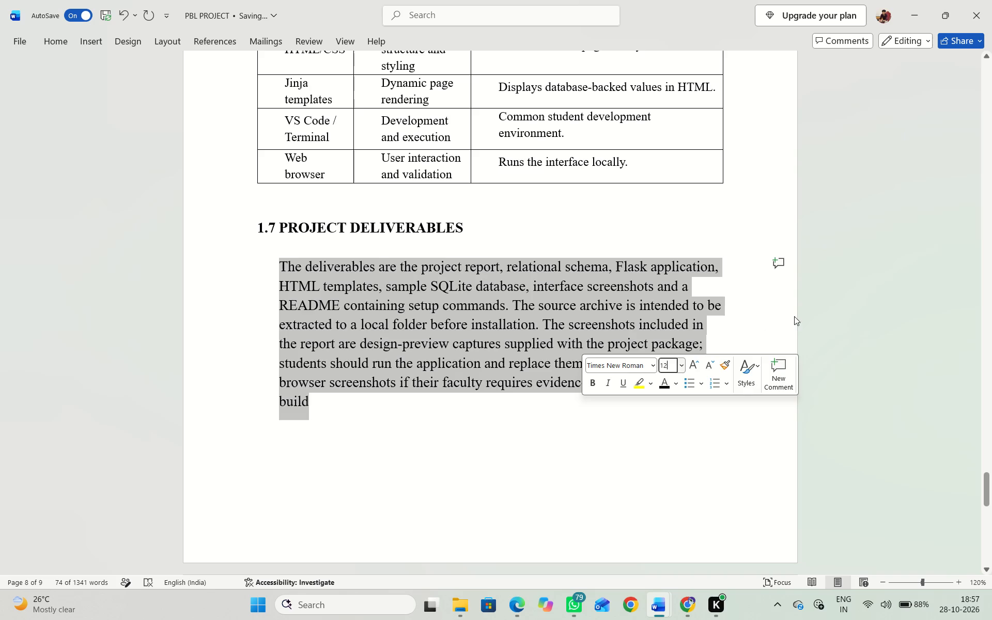
left_click(855, 299)
Add a full stop after "executed build" at the end of the deliverables paragraph.
left_click(708, 350)
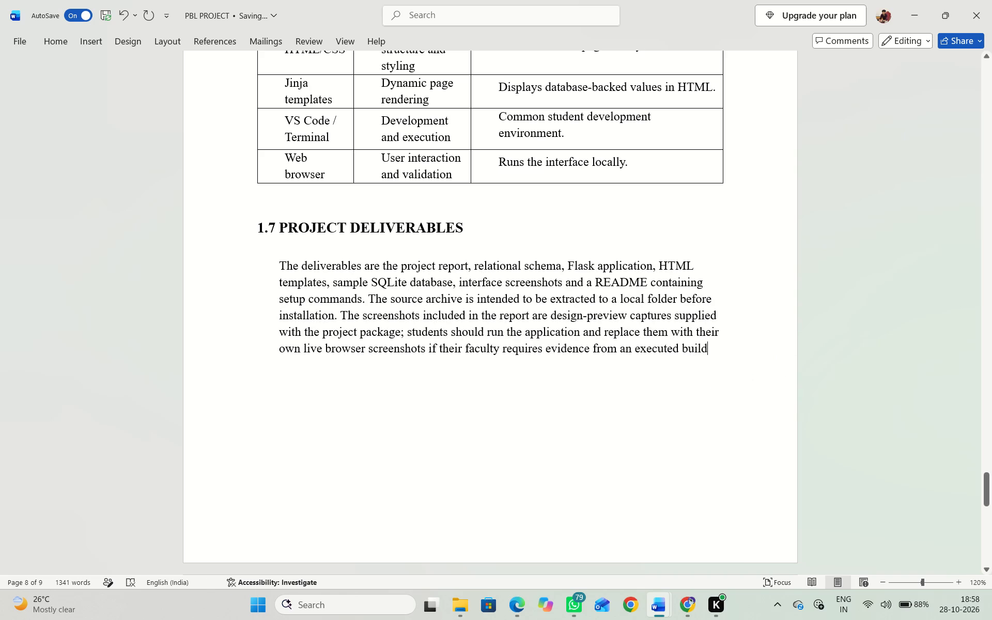
key("period")
Review the report's earlier pages, from the end of the contents through Chapter 1, and compare their paragraph formatting with section 1.7.
scroll(583, 333, "up", 6)
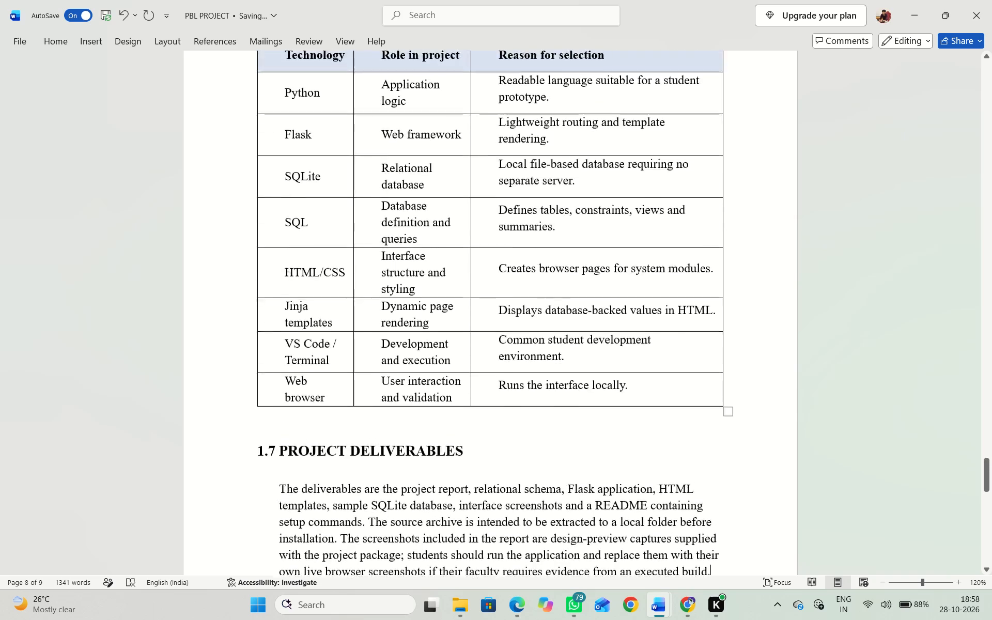
scroll(581, 321, "up", 13)
scroll(582, 313, "up", 14)
scroll(582, 313, "up", 20)
scroll(582, 309, "up", 12)
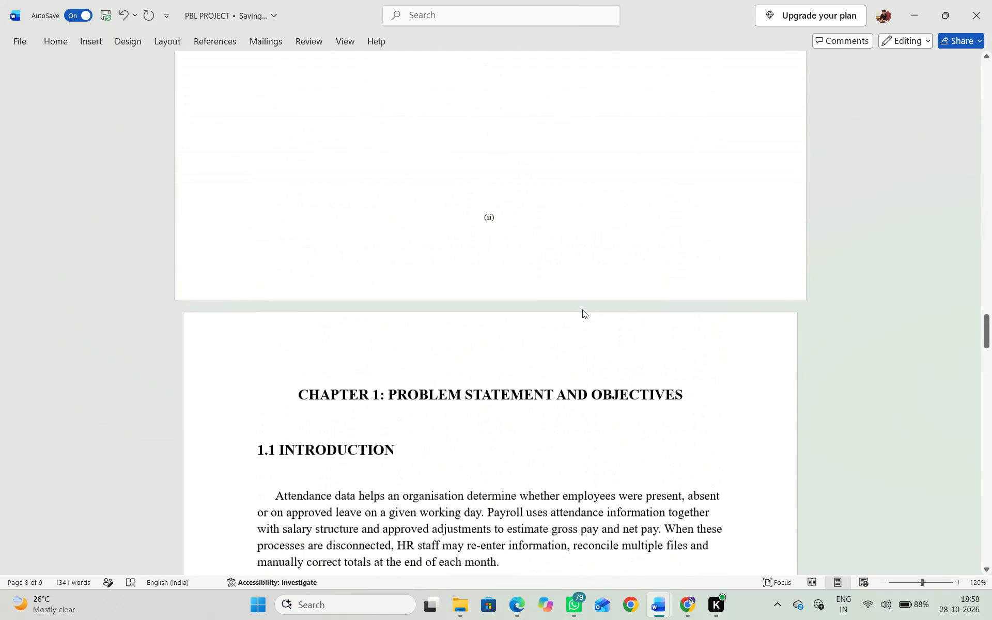
scroll(582, 309, "up", 19)
scroll(582, 308, "up", 3)
scroll(582, 308, "down", 4)
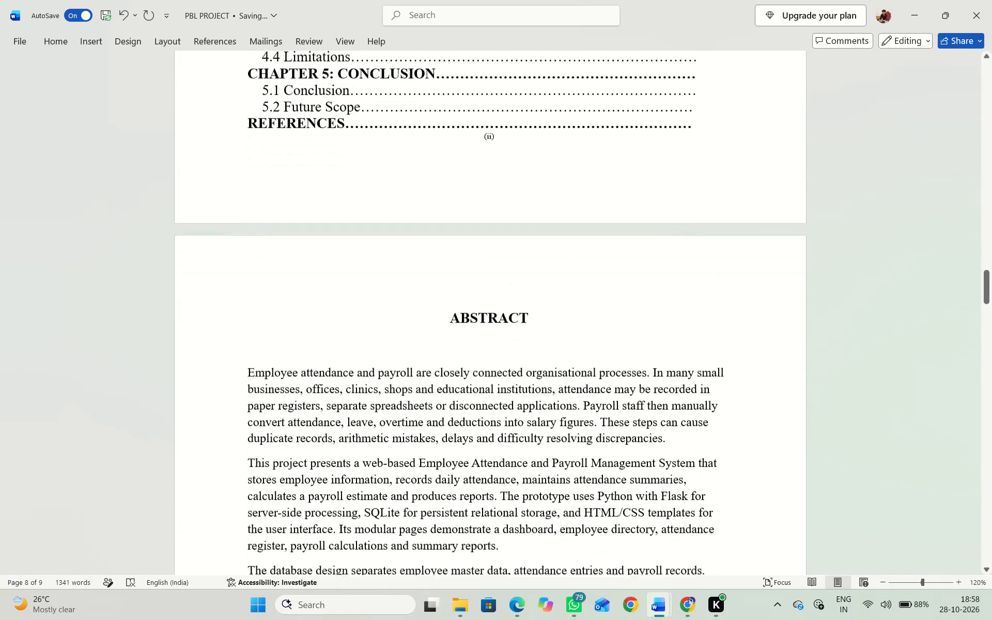
scroll(582, 306, "down", 20)
scroll(582, 306, "down", 14)
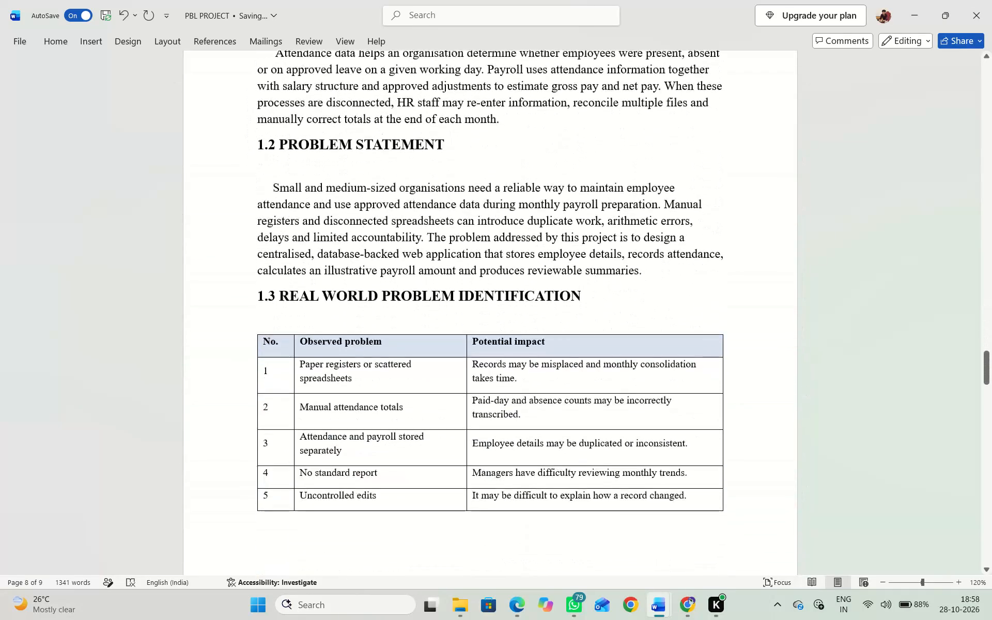
scroll(582, 305, "down", 18)
scroll(582, 305, "down", 12)
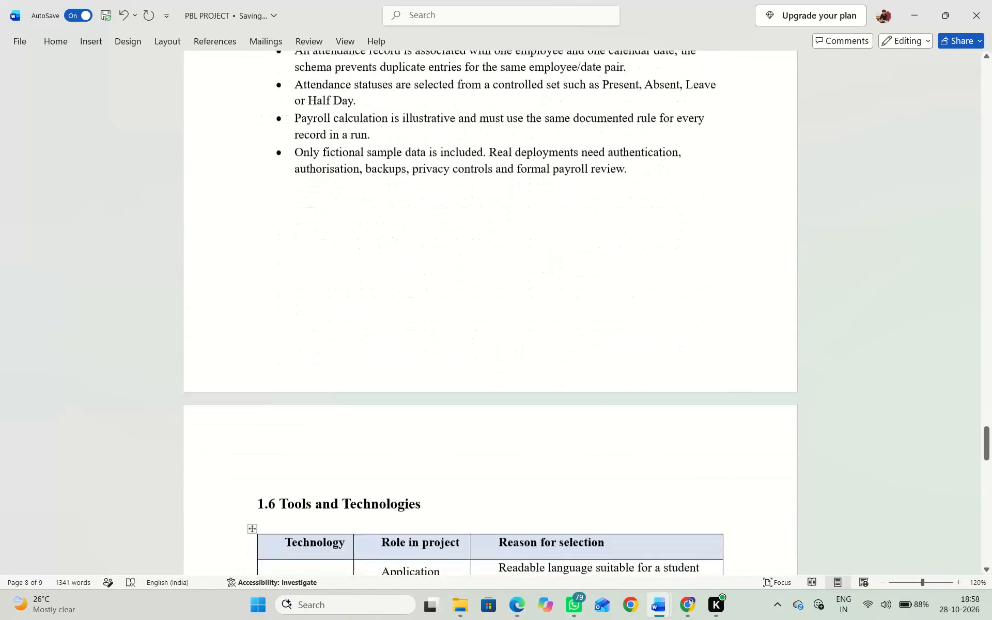
scroll(582, 305, "down", 19)
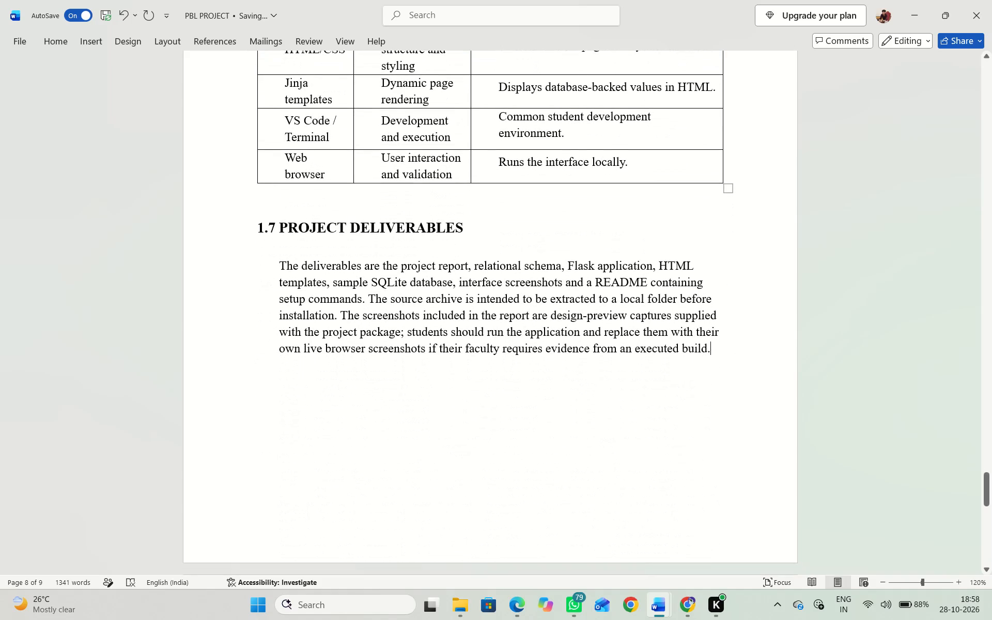
Remove the deliverables paragraph's left indent and offset its first line with five spaces.
left_click(281, 267)
key("BackSpace")
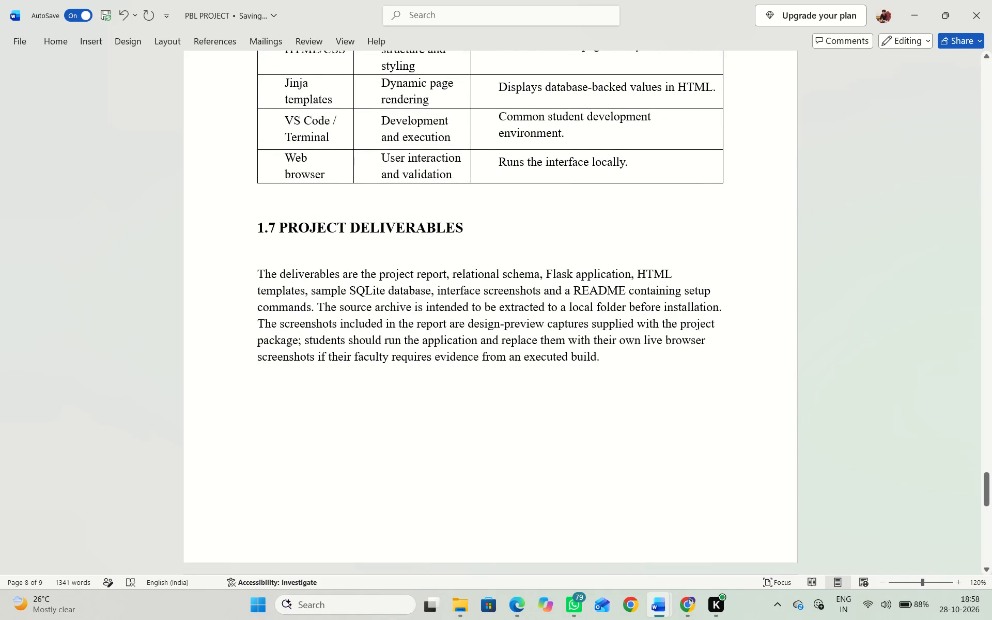
key("space")
key("space")
key("space")
key("space")
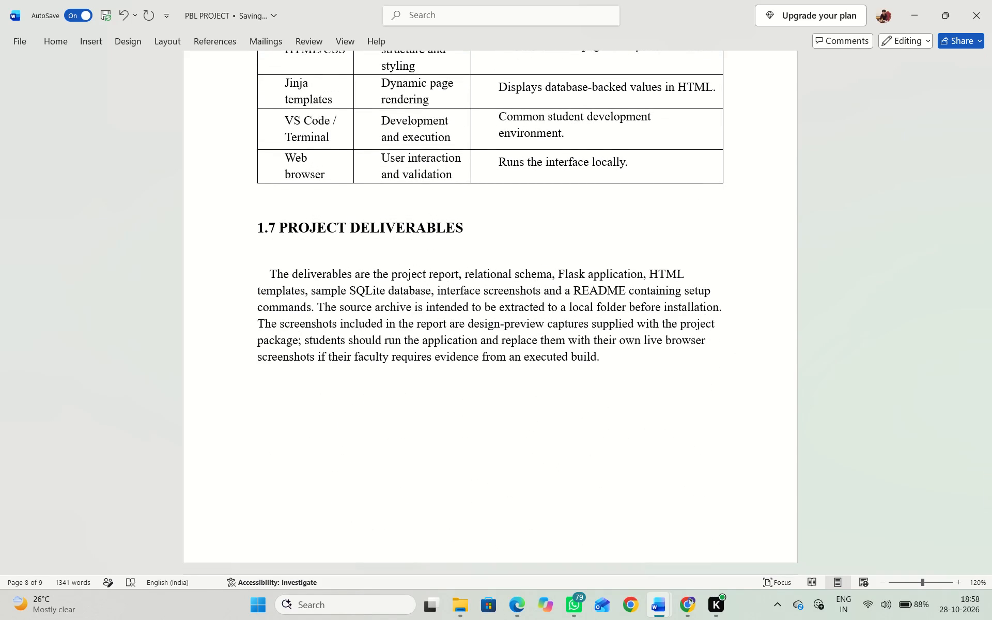
key("space")
left_click(828, 276)
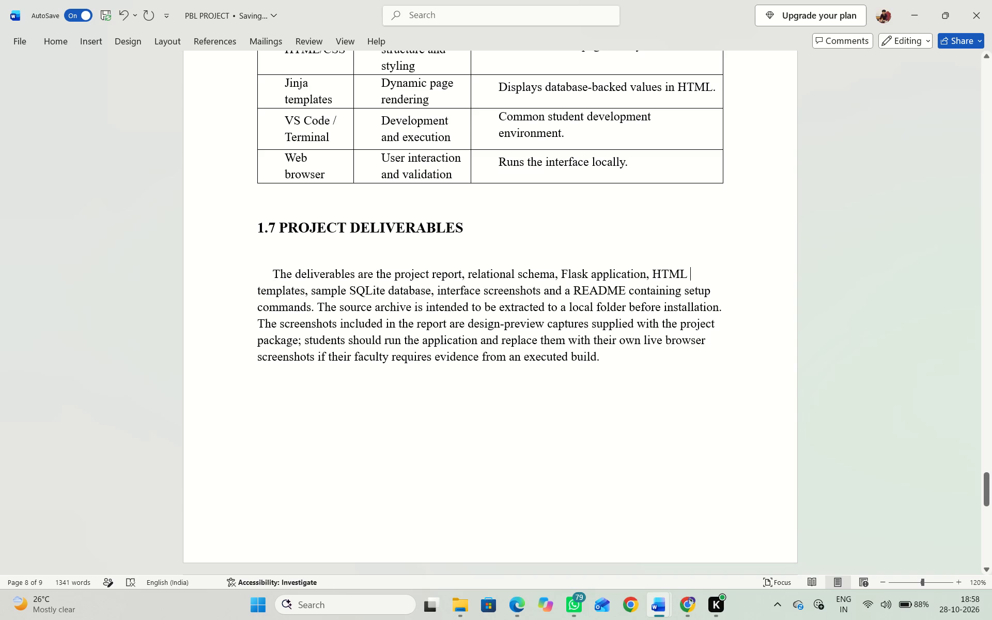
left_click(815, 289)
Start a new heading line "1.8" below the deliverables paragraph, in bold at 14 pt.
left_click(605, 357)
key("Return")
key("Return")
key("BackSpace")
key("Return")
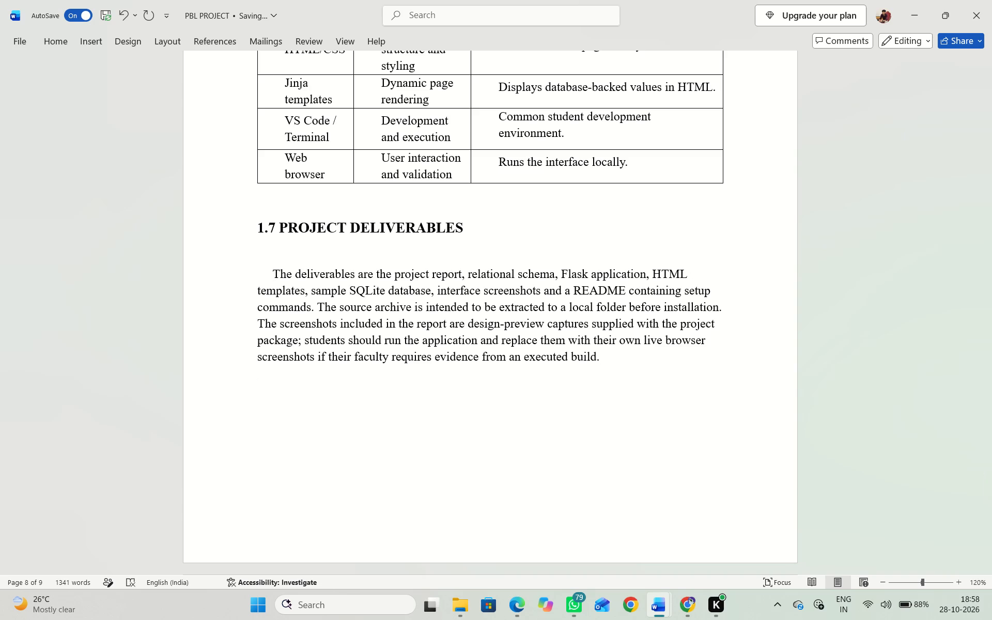
type("1.8")
left_click_drag(256, 404, 280, 406)
left_click(288, 385)
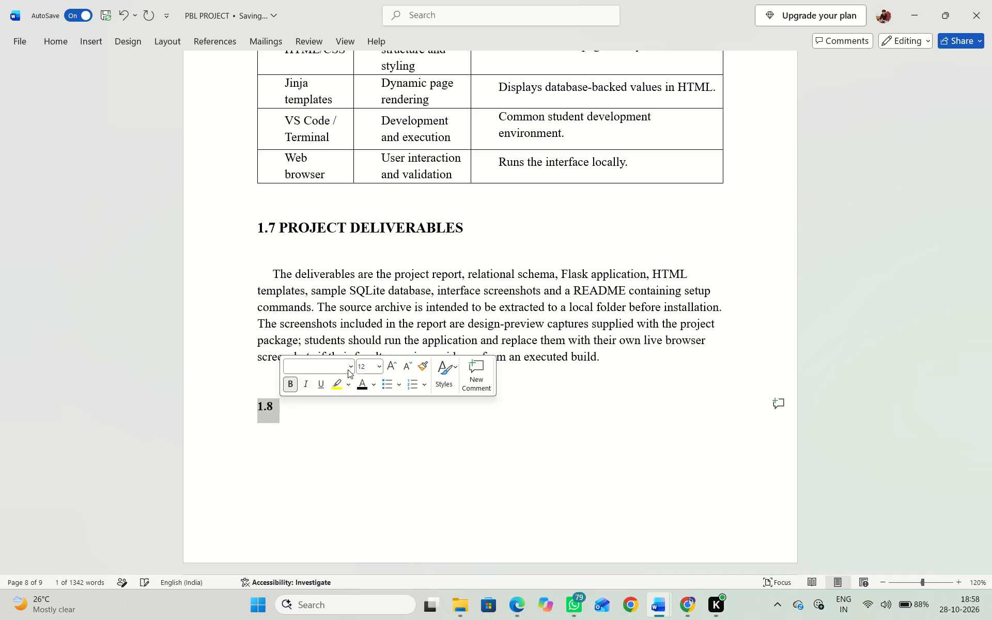
left_click(362, 367)
type("14")
left_click(846, 375)
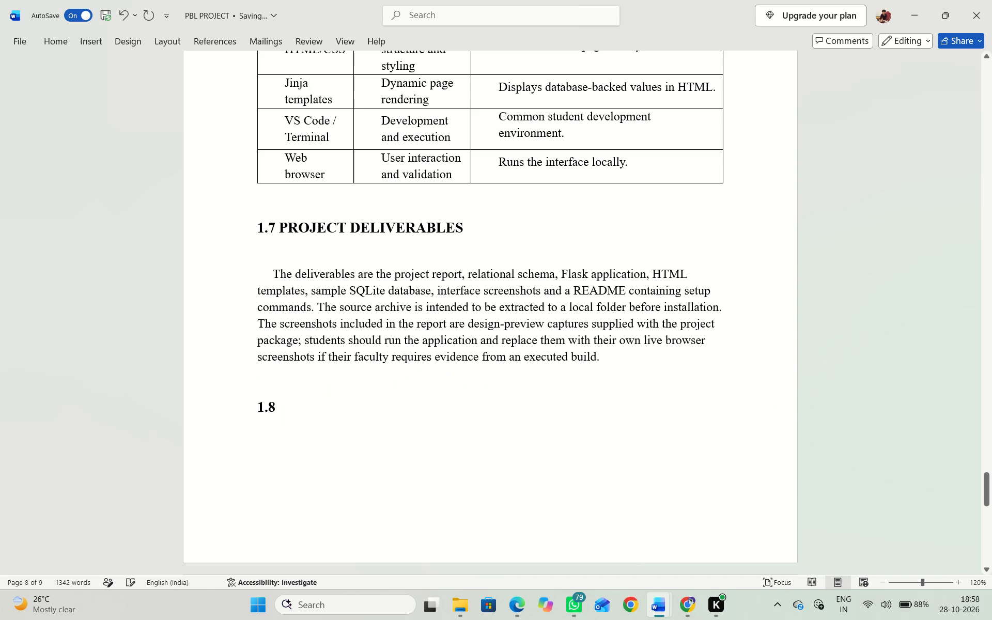
Complete the 1.8 heading with the title ASSUMPTIONS, copied from the reference PDF.
left_click(285, 409)
key("b")
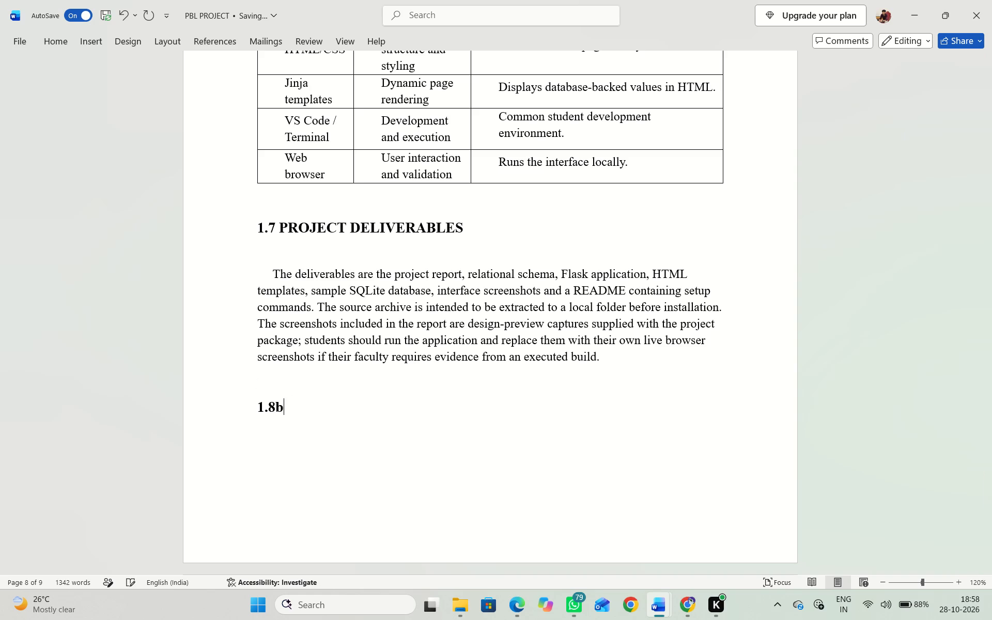
key("BackSpace")
key("v")
key("BackSpace")
key("space")
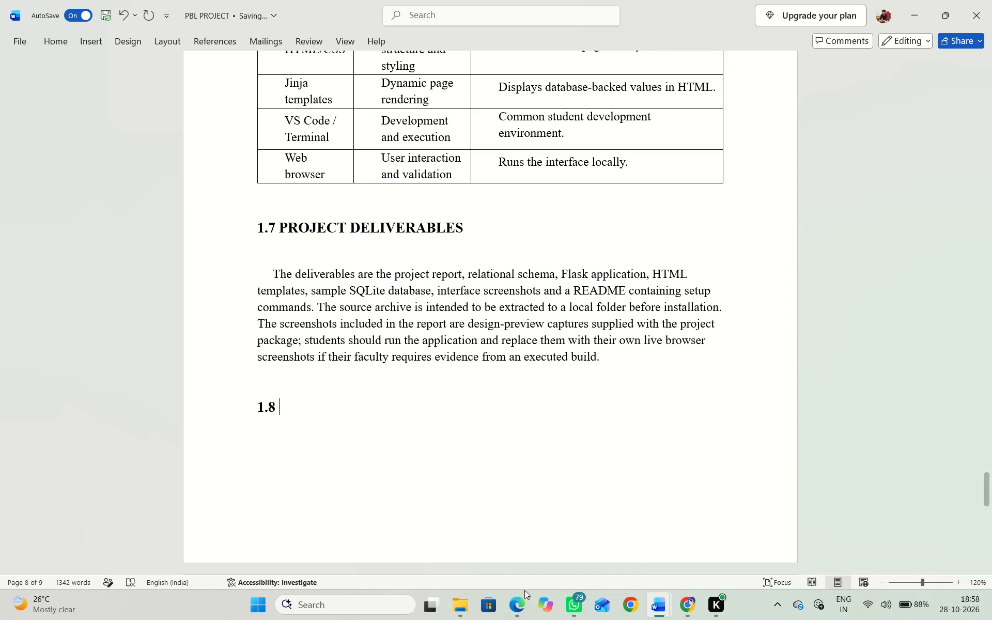
left_click(522, 598)
left_click_drag(312, 286, 384, 278)
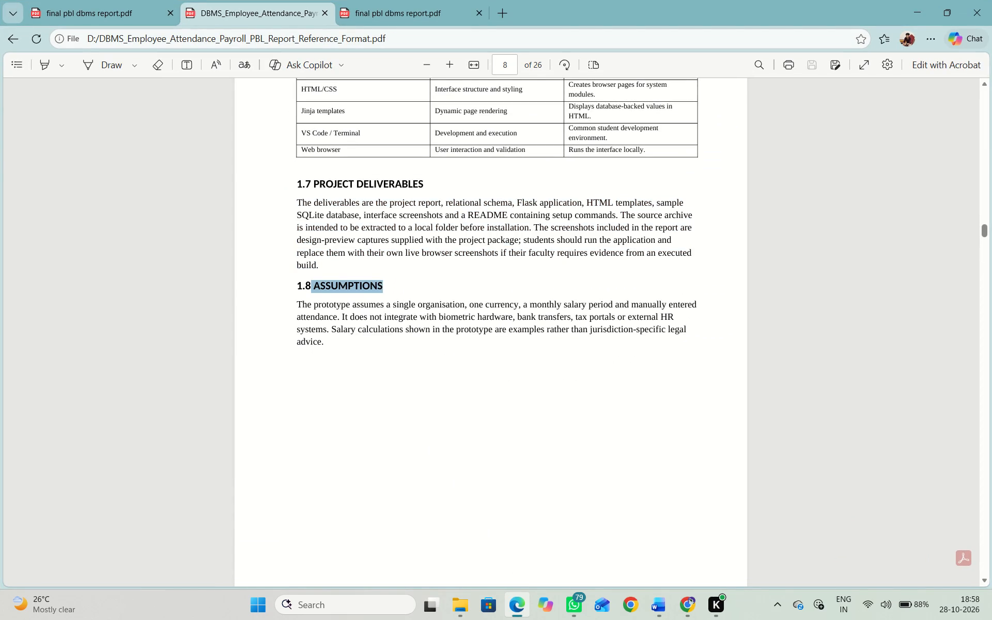
left_click_drag(384, 278, 383, 278)
key("ctrl+c")
left_click(915, 3)
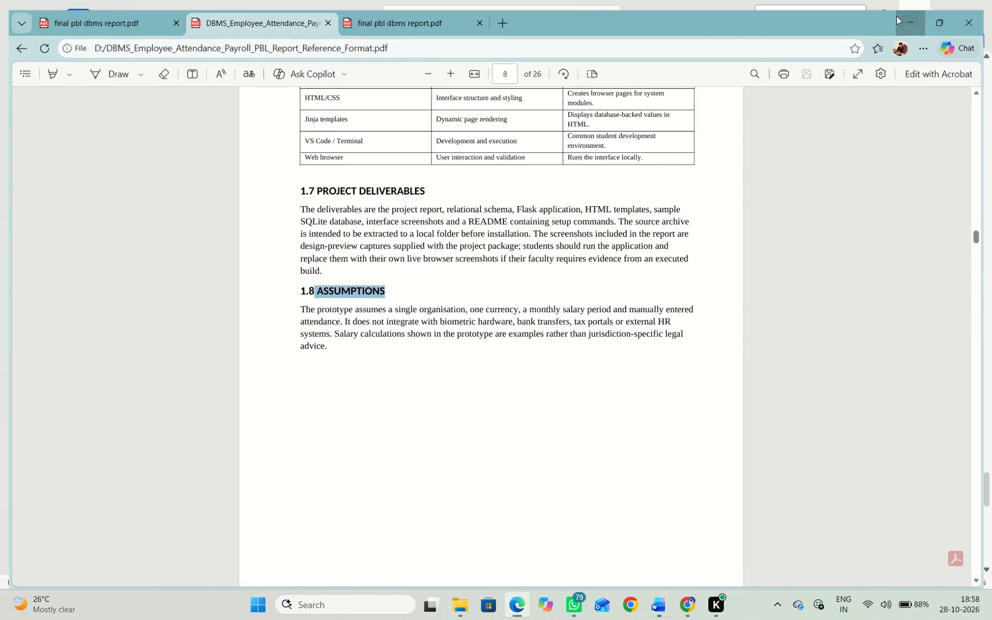
key("ctrl+v")
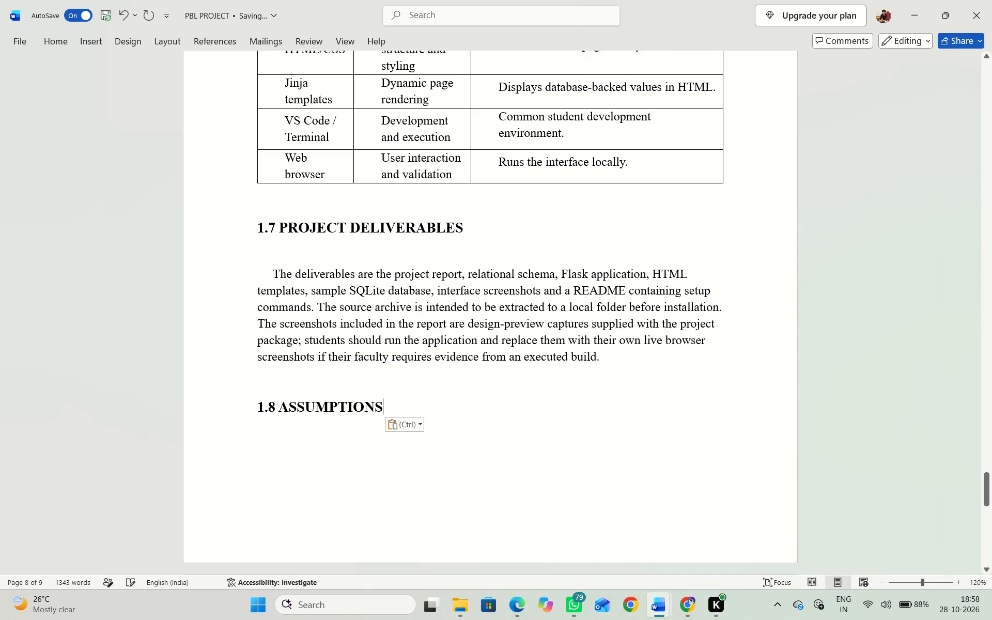
Add an empty line without automatic numbering below the 1.8 ASSUMPTIONS heading.
key("Return")
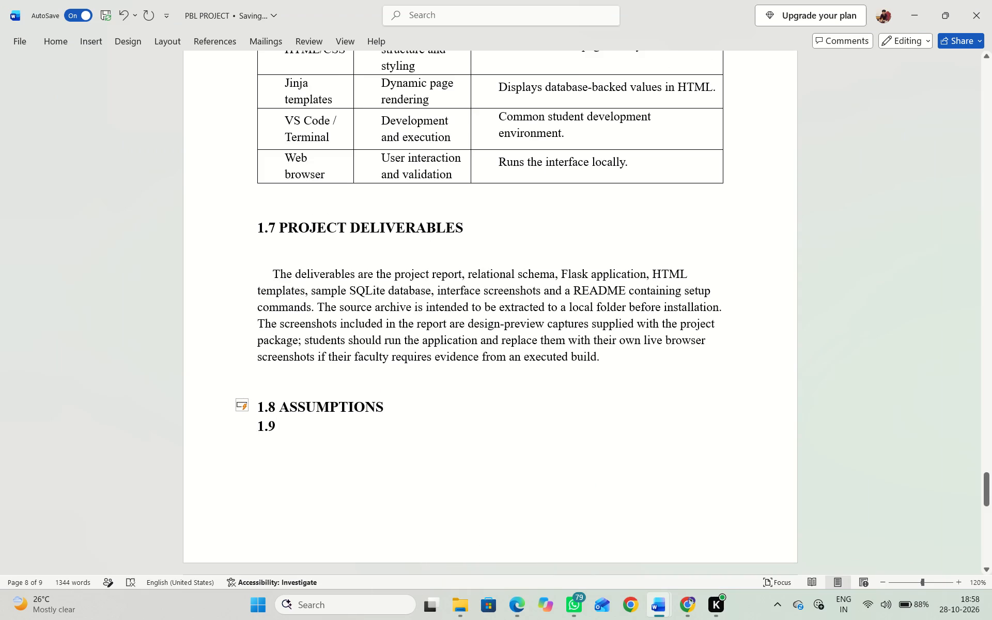
key("BackSpace")
key("BackSpace")
key("Return")
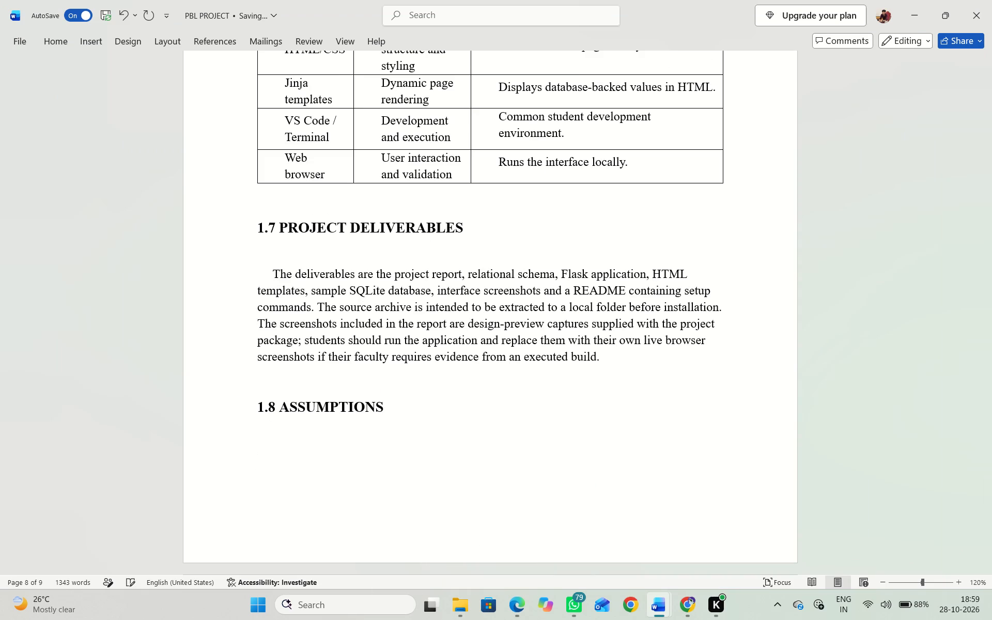
key("BackSpace")
key("BackSpace")
key("Return")
key("BackSpace")
key("Return")
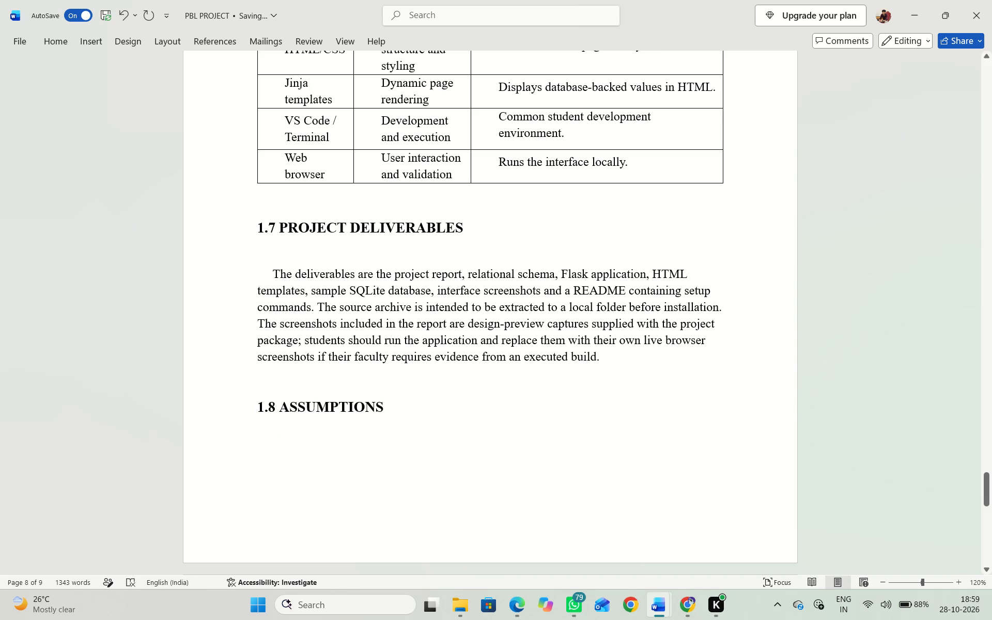
Copy the assumptions paragraph, from "The prototype assumes" to "legal advice", from the reference PDF and paste it under the 1.8 heading.
left_click(511, 594)
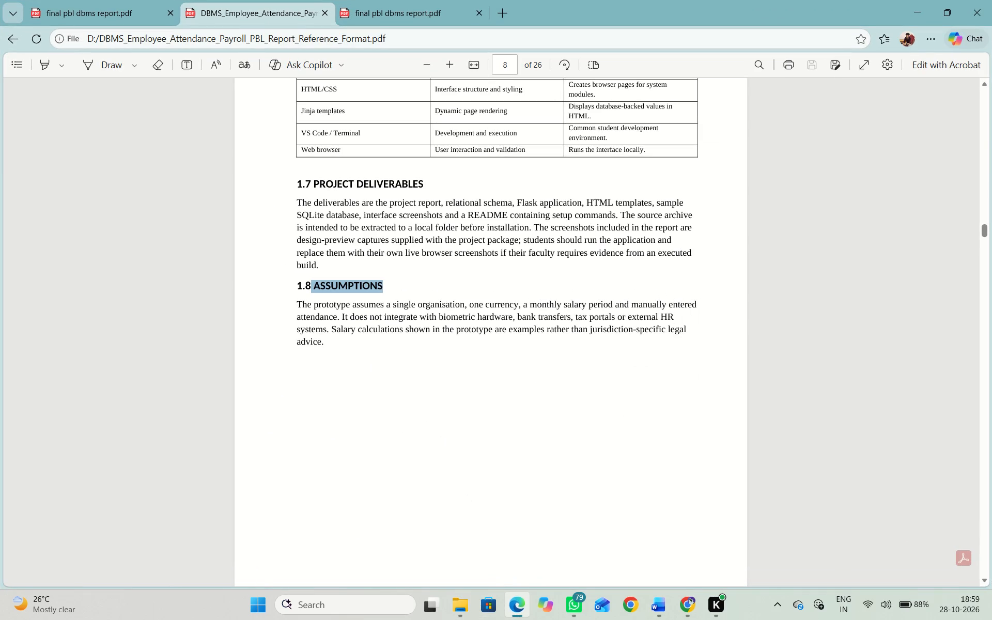
left_click_drag(298, 304, 333, 355)
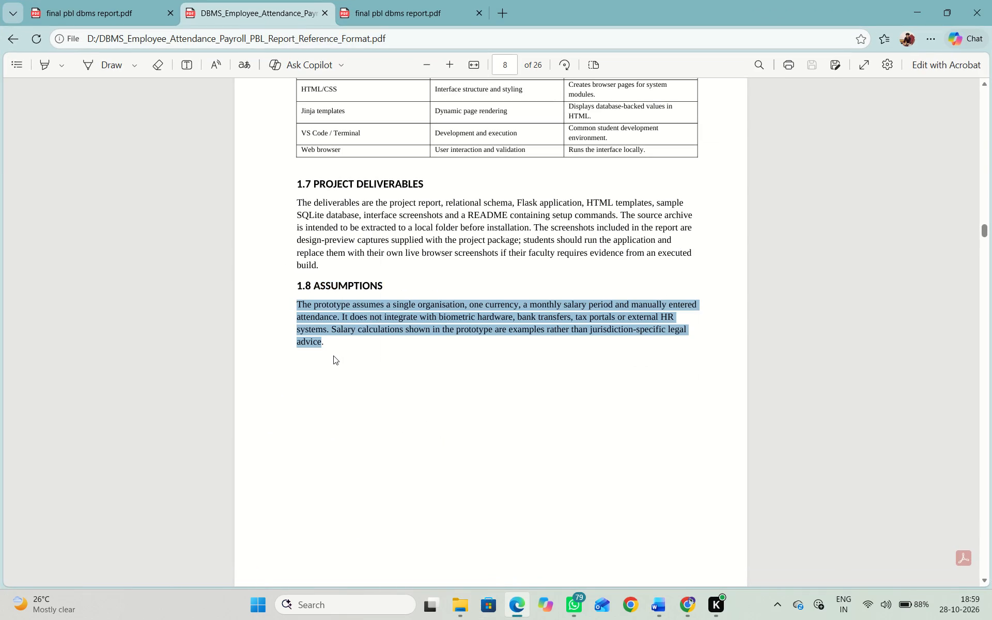
key("ctrl+c")
key("ctrl+c")
left_click(926, 2)
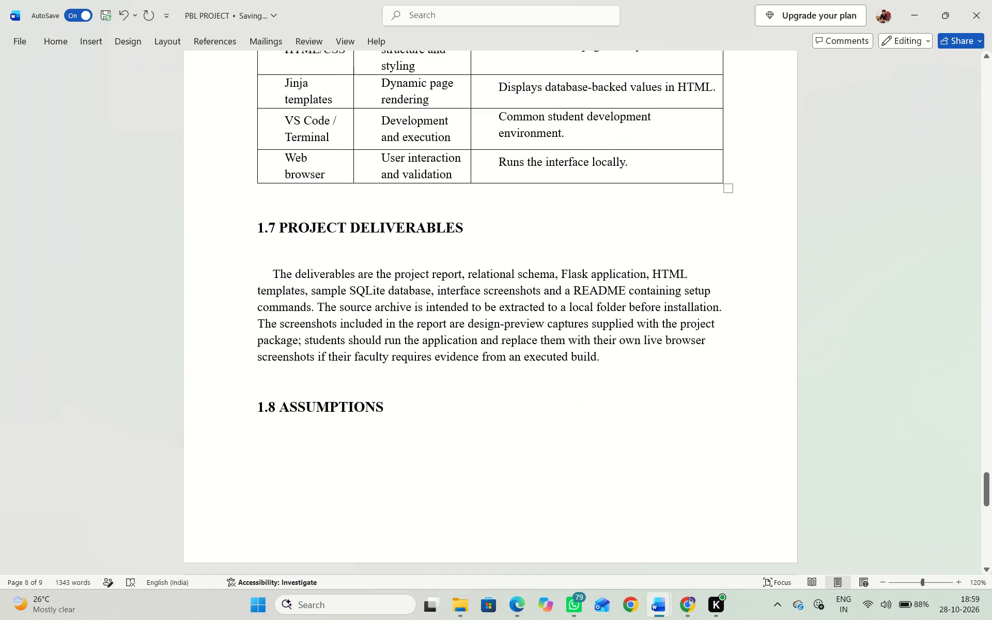
key("ctrl+v")
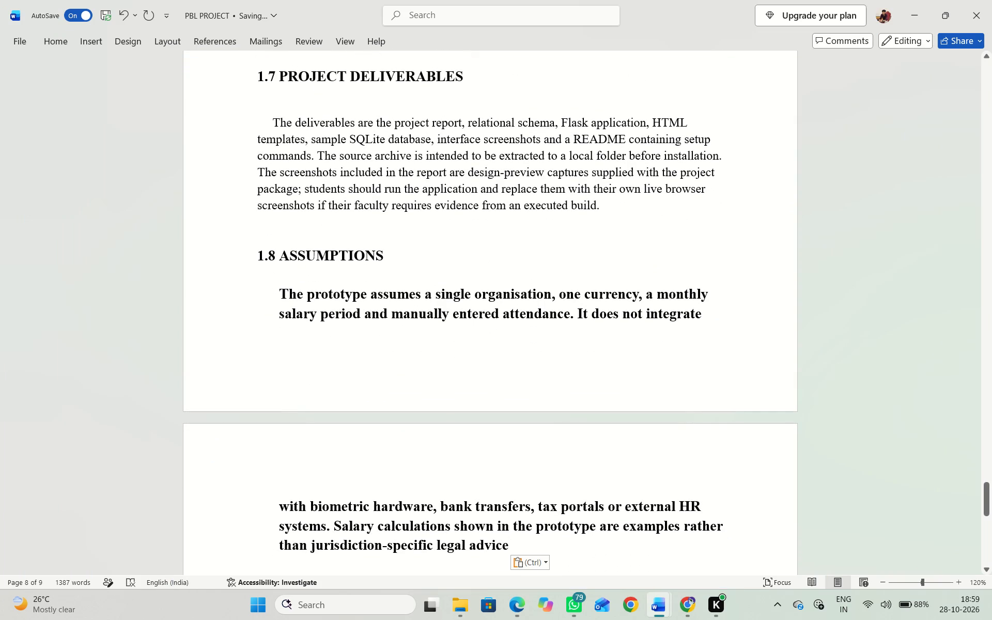
Remove the bold from the pasted assumptions paragraph and set its font size to 12 pt.
left_click_drag(280, 290, 537, 260)
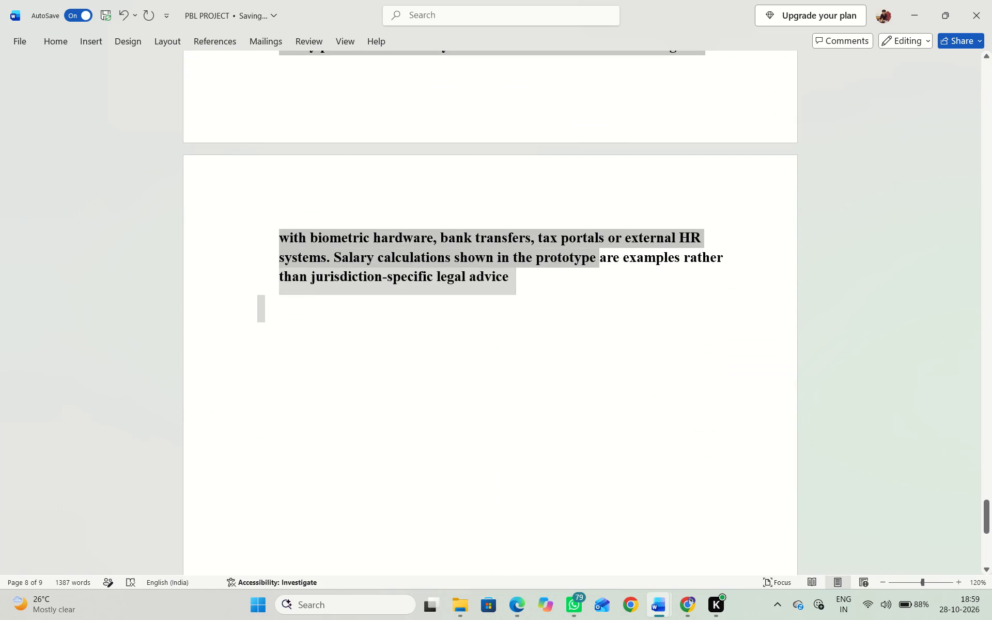
left_click_drag(537, 260, 509, 271)
left_click(520, 250)
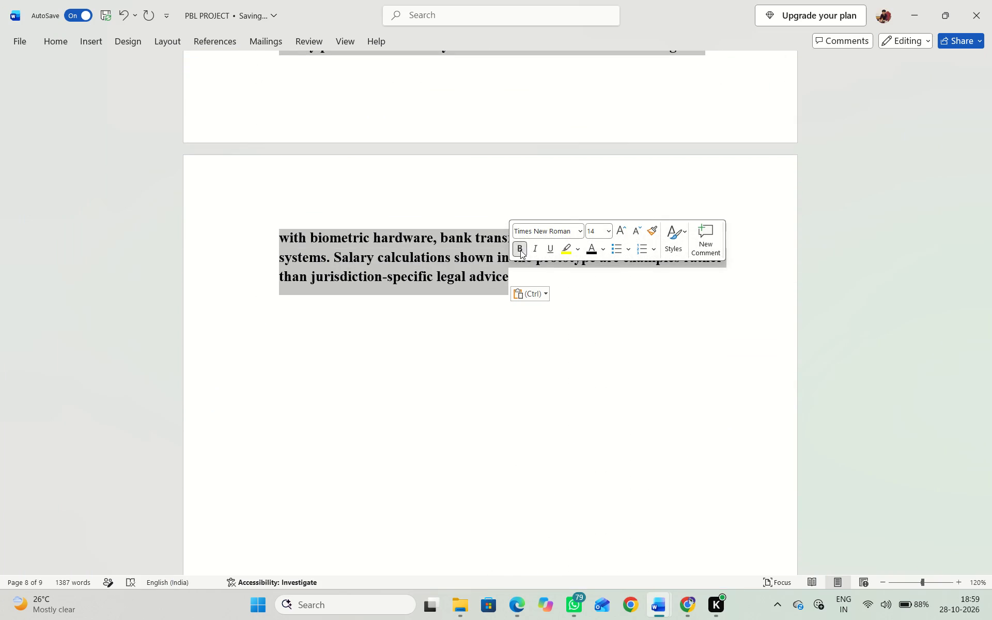
left_click(592, 231)
type("12")
left_click(855, 243)
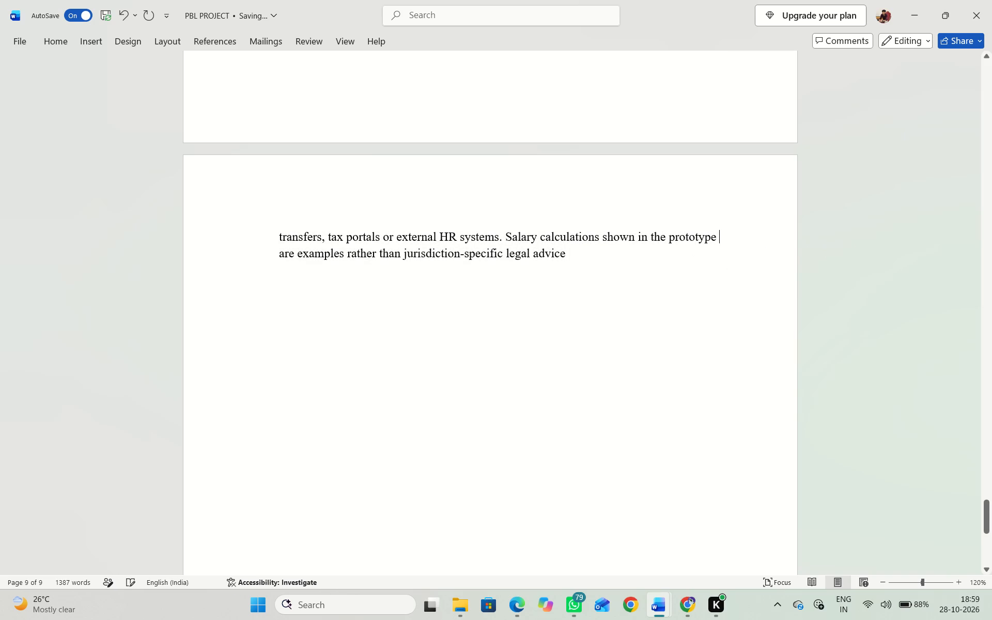
Remove the assumptions paragraph's left indent and offset its first line with five spaces.
scroll(533, 268, "up", 6)
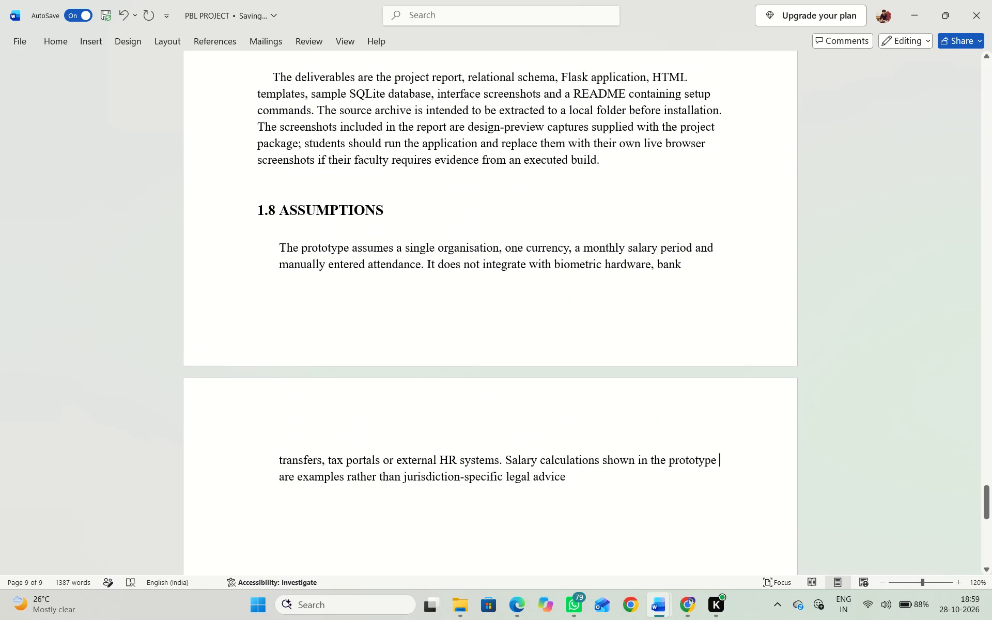
scroll(533, 268, "up", 1)
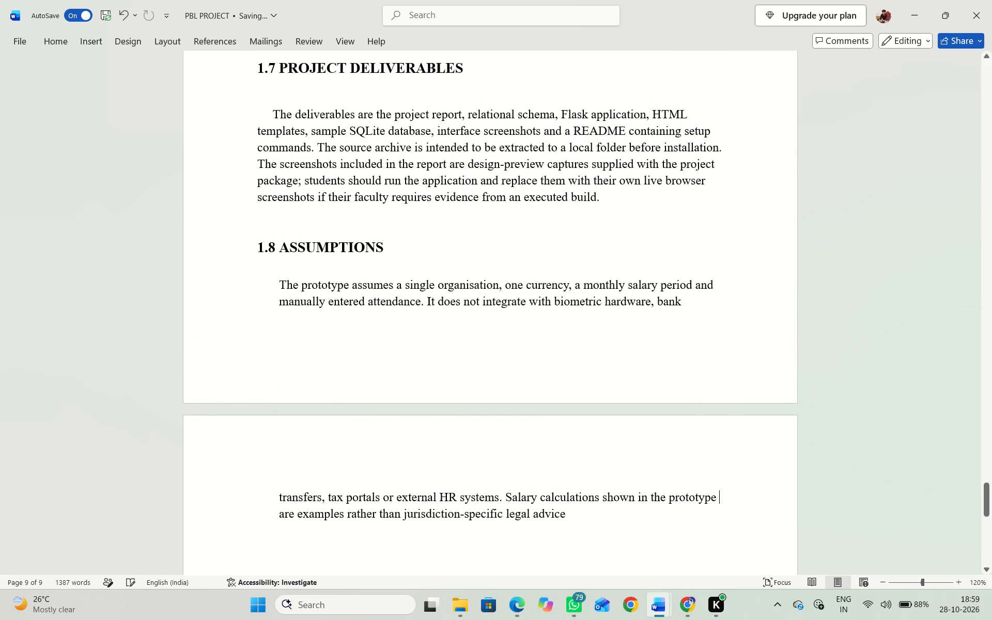
left_click(278, 282)
key("BackSpace")
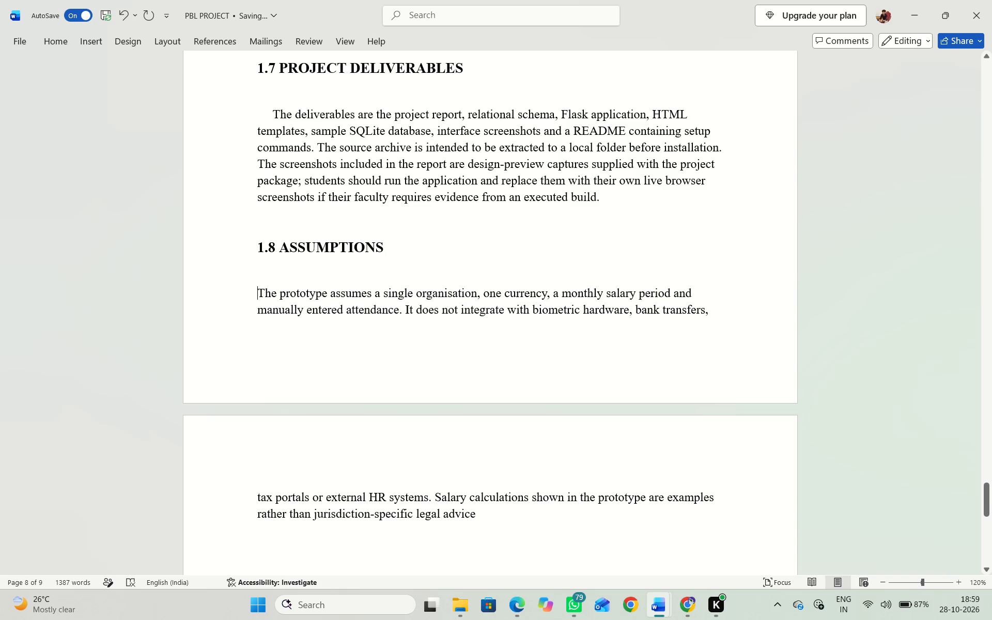
key("space")
key("space")
key("space")
key("space")
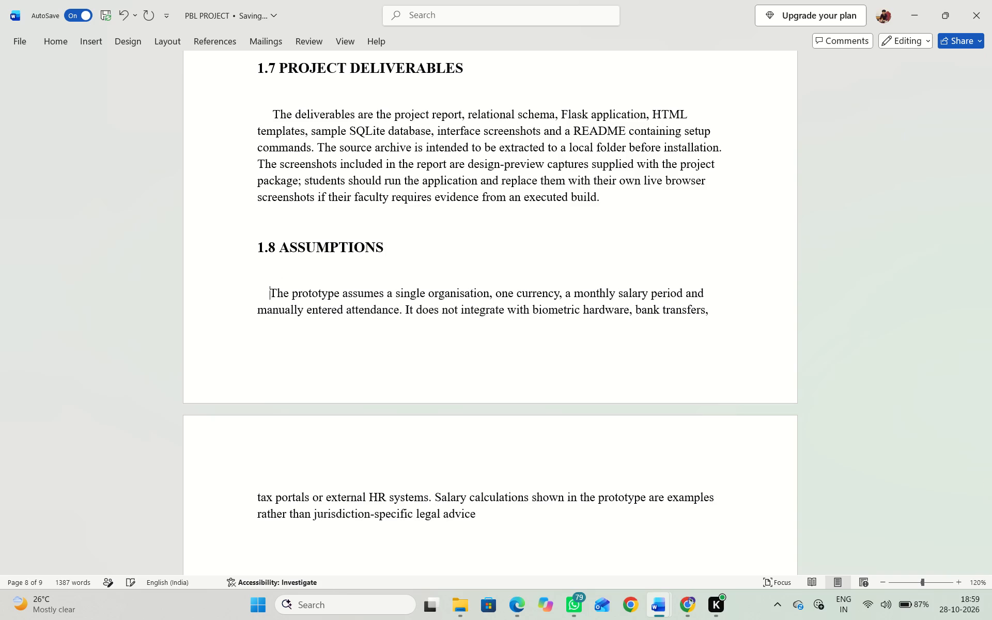
key("space")
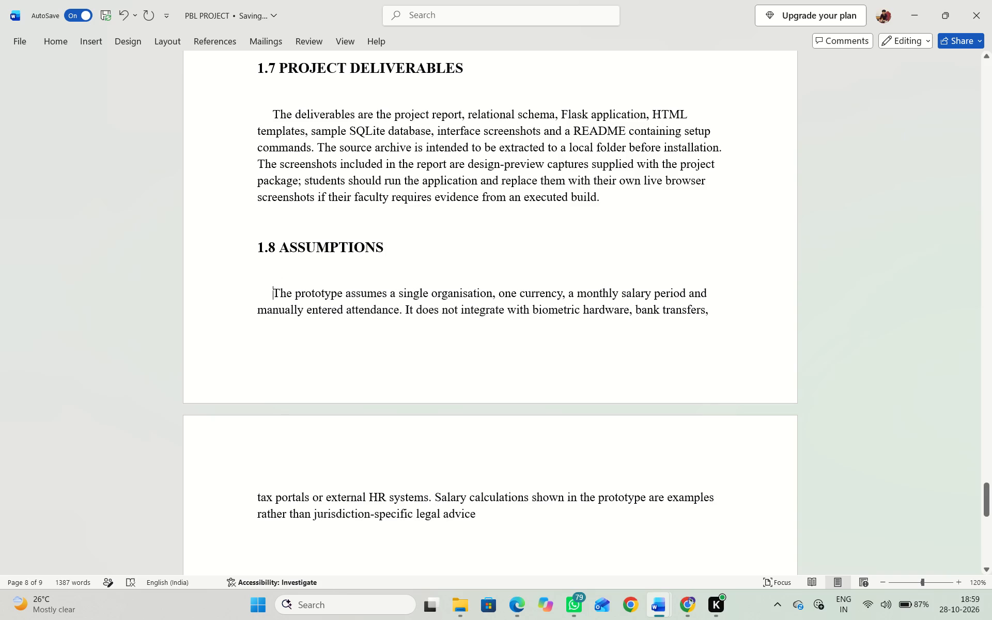
Insert four empty lines after the 1.7 PROJECT DELIVERABLES paragraph to move the 1.8 ASSUMPTIONS heading onto the next page.
scroll(538, 287, "up", 2)
scroll(538, 287, "down", 5)
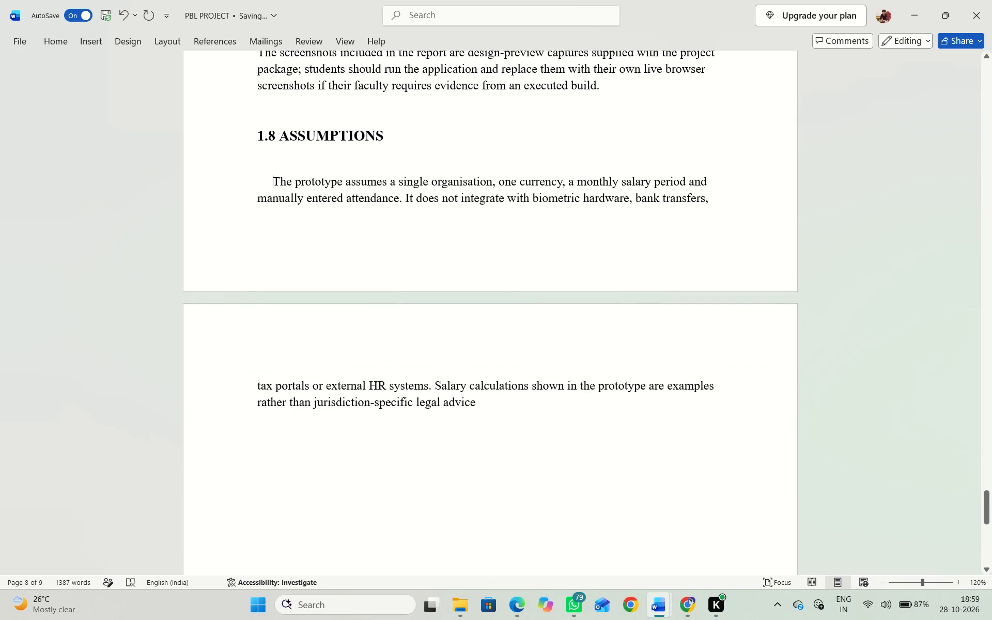
left_click(707, 178)
left_click(257, 130)
left_click(602, 85)
key("BackSpace")
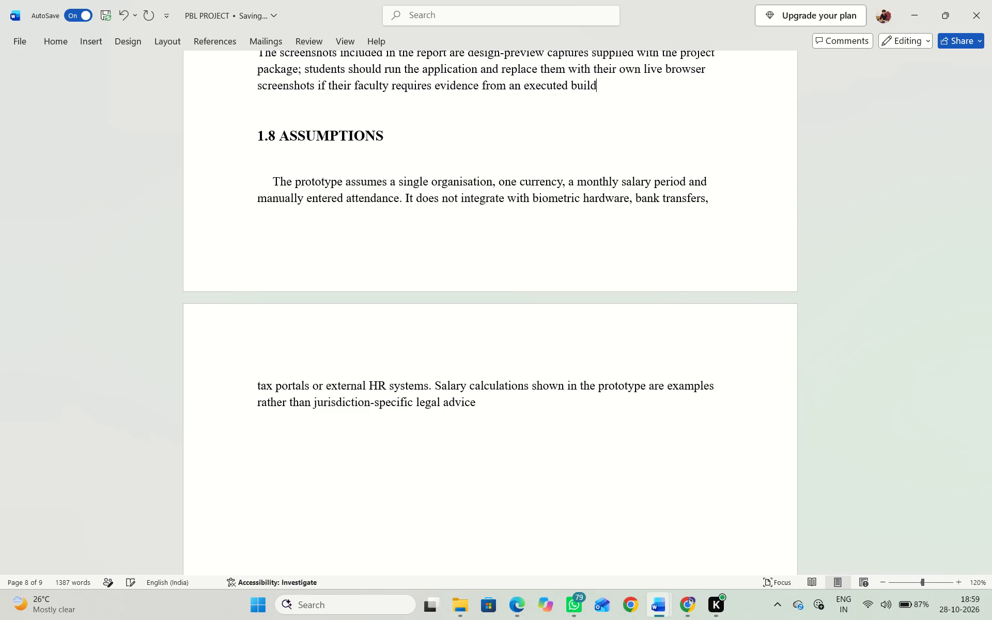
key("period")
key("Return")
key("Return")
key("Return")
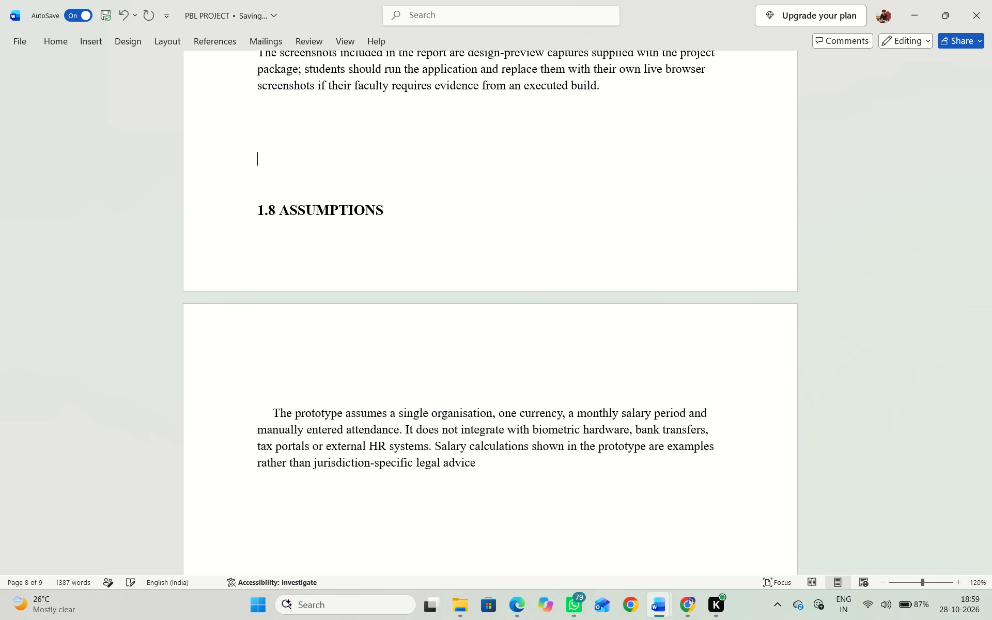
key("Return")
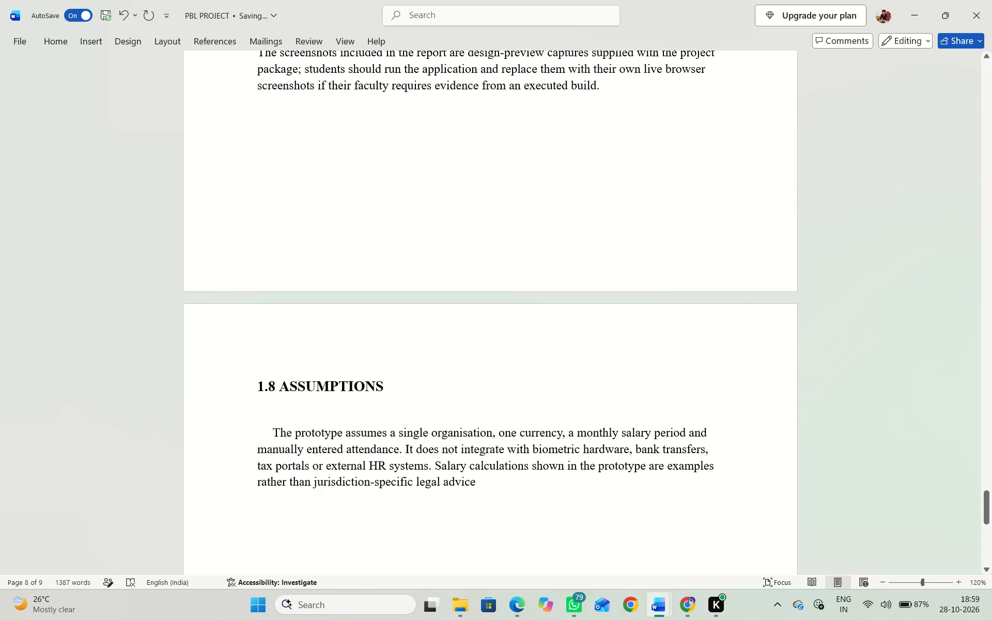
End the assumptions paragraph with a full stop after "legal advice".
left_click(493, 486)
key("period")
Look through the report's pages back to the title page, then examine the chapter entries on the CONTENTS page.
scroll(490, 277, "up", 17)
scroll(512, 277, "up", 4)
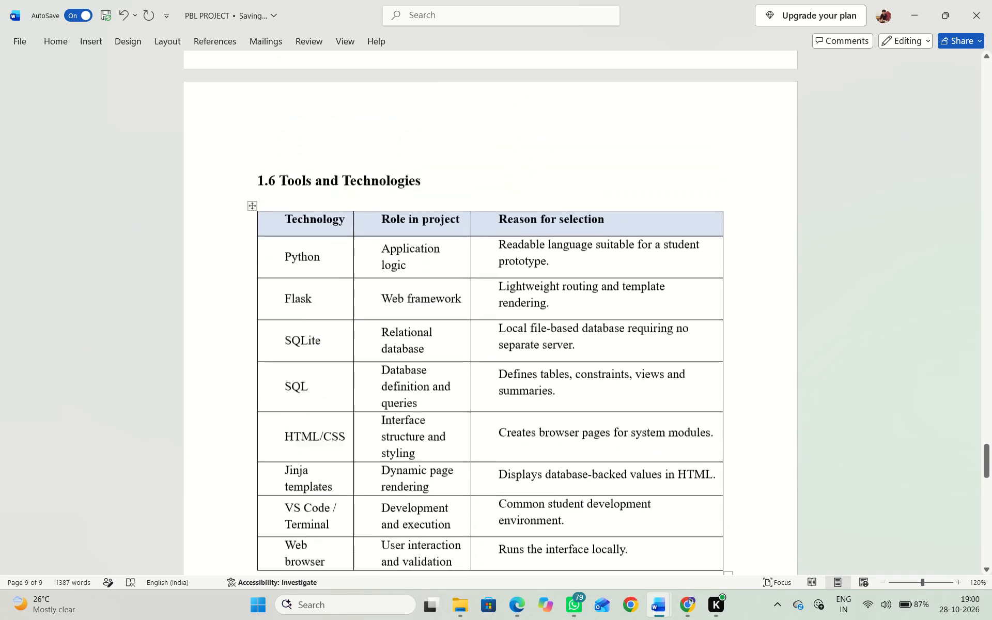
scroll(516, 272, "up", 3)
scroll(522, 269, "up", 20)
scroll(522, 269, "up", 11)
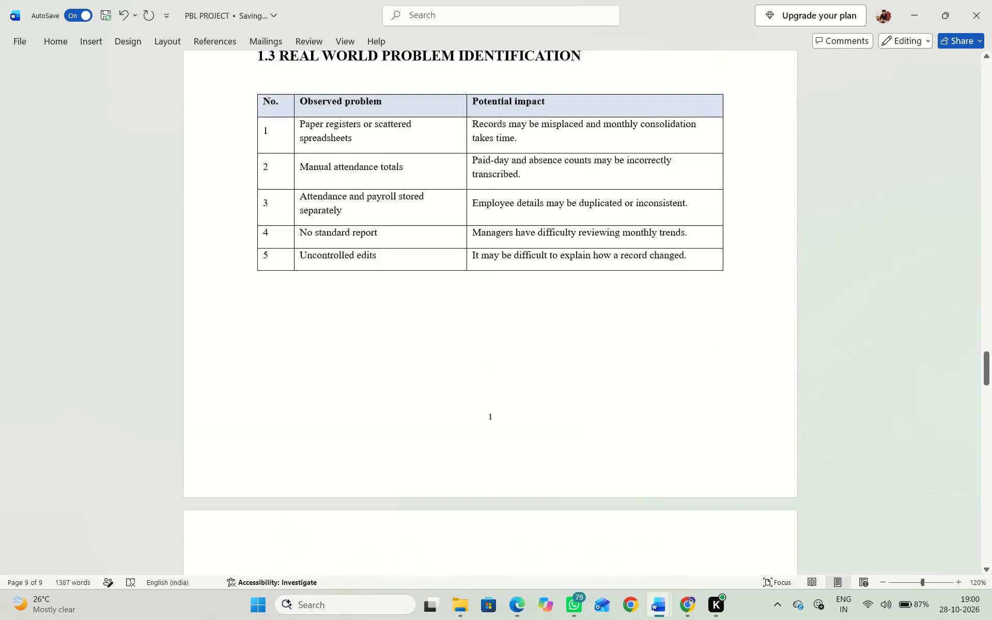
scroll(532, 256, "up", 17)
scroll(531, 253, "up", 12)
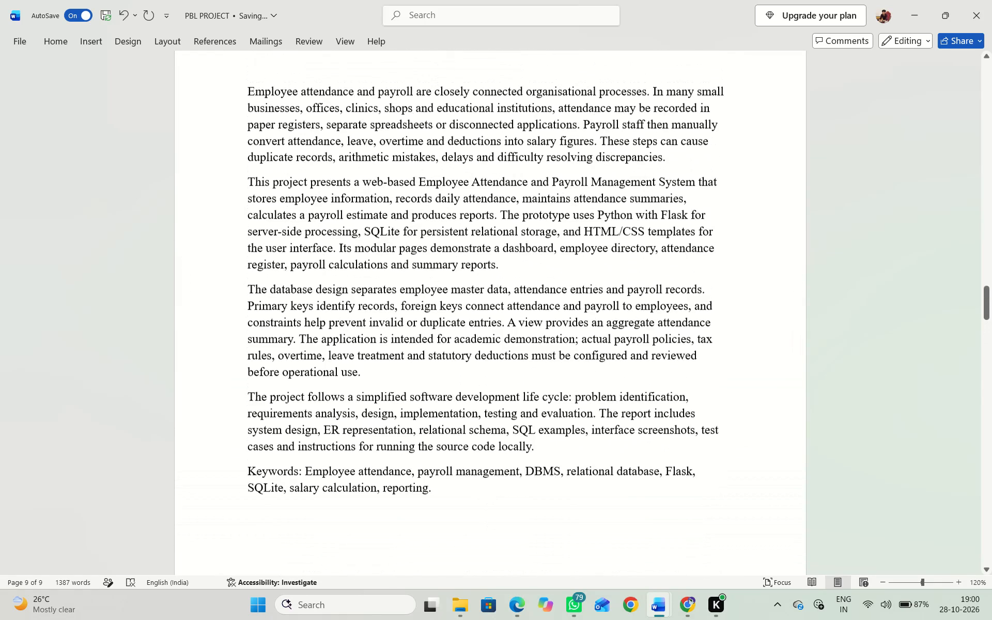
scroll(531, 253, "up", 14)
scroll(532, 251, "up", 20)
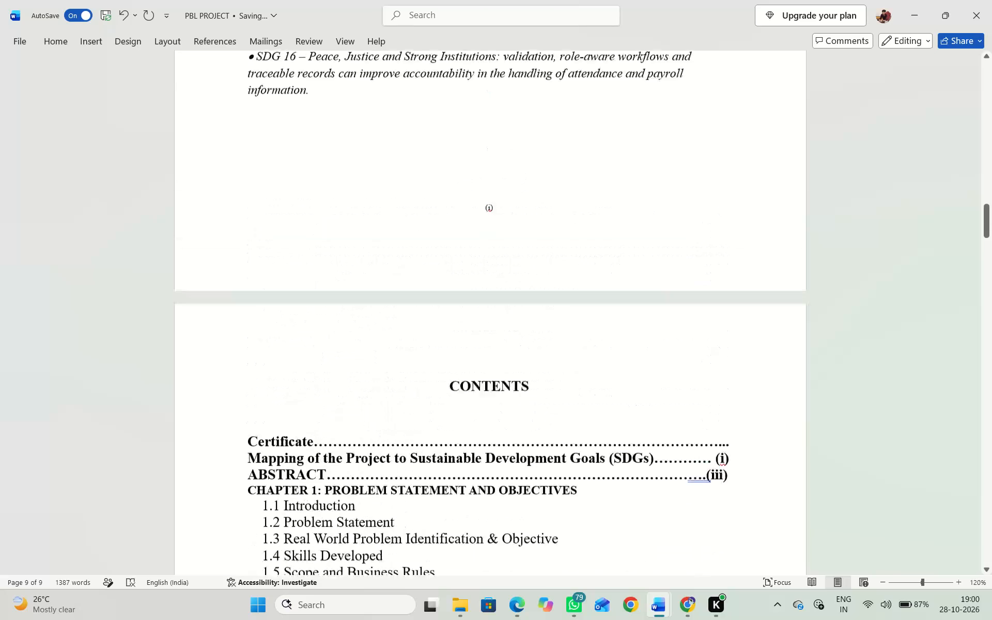
scroll(532, 251, "up", 19)
scroll(532, 249, "up", 12)
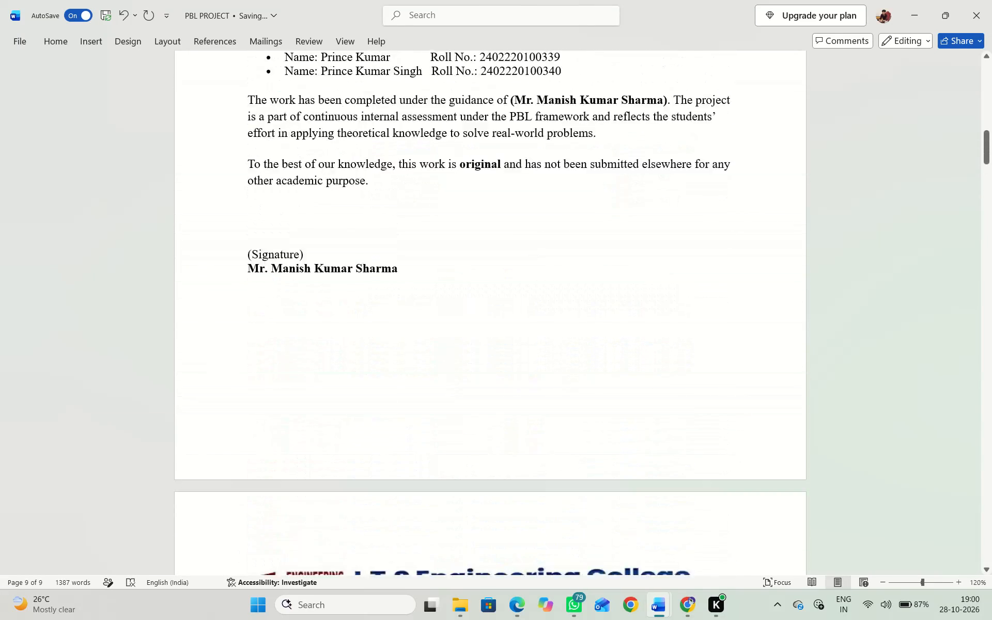
scroll(532, 247, "up", 18)
scroll(532, 247, "up", 7)
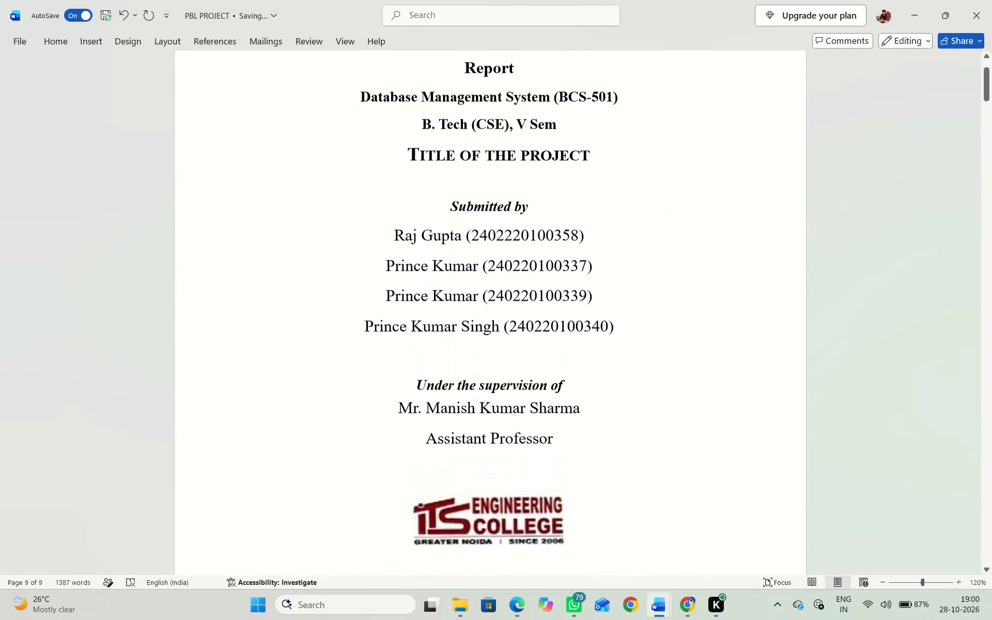
scroll(532, 247, "down", 20)
scroll(522, 274, "down", 6)
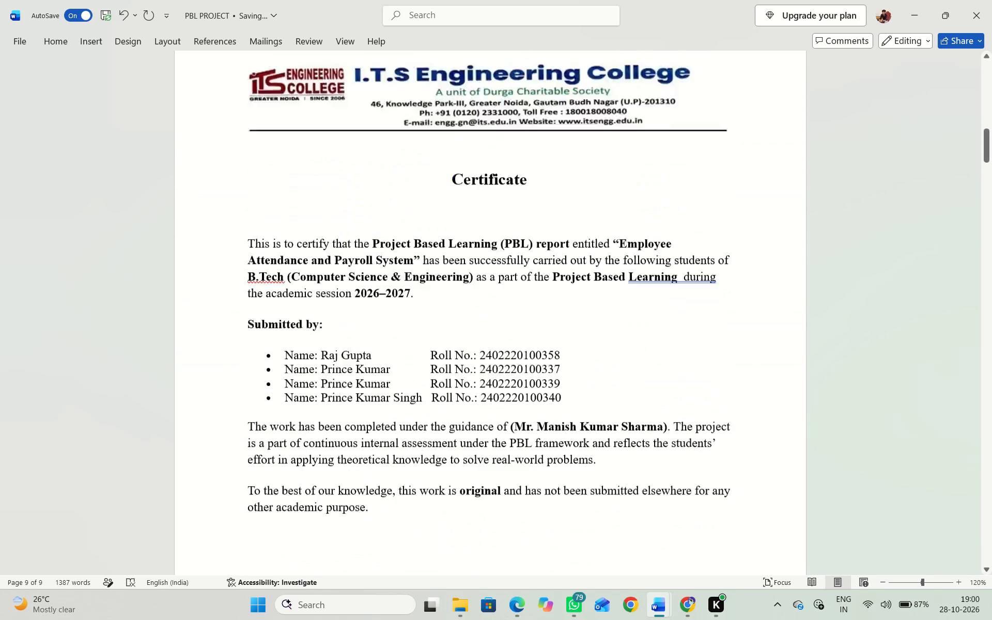
scroll(518, 282, "down", 6)
scroll(607, 276, "down", 16)
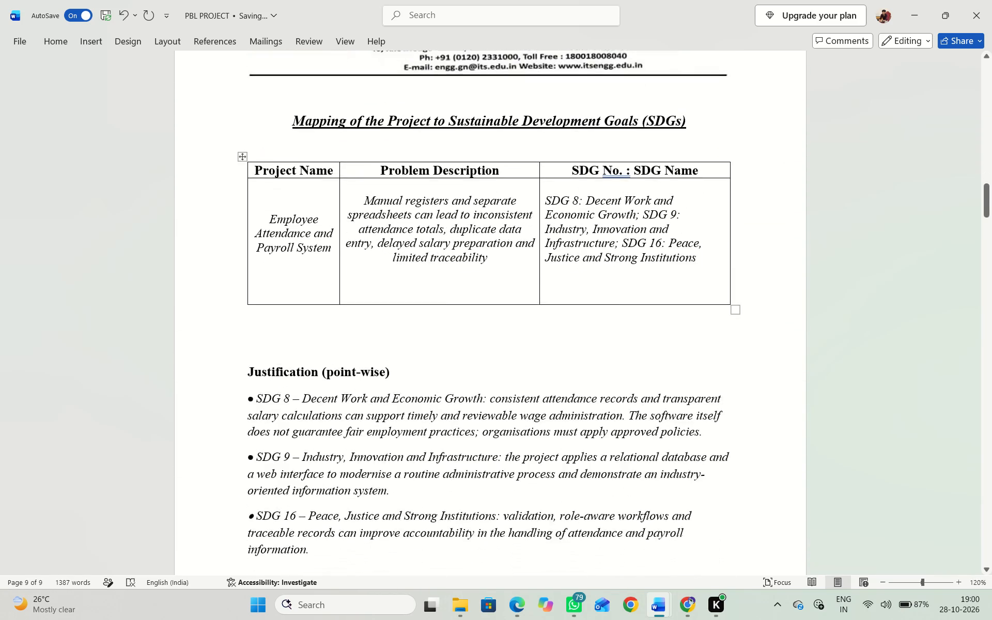
scroll(587, 271, "down", 18)
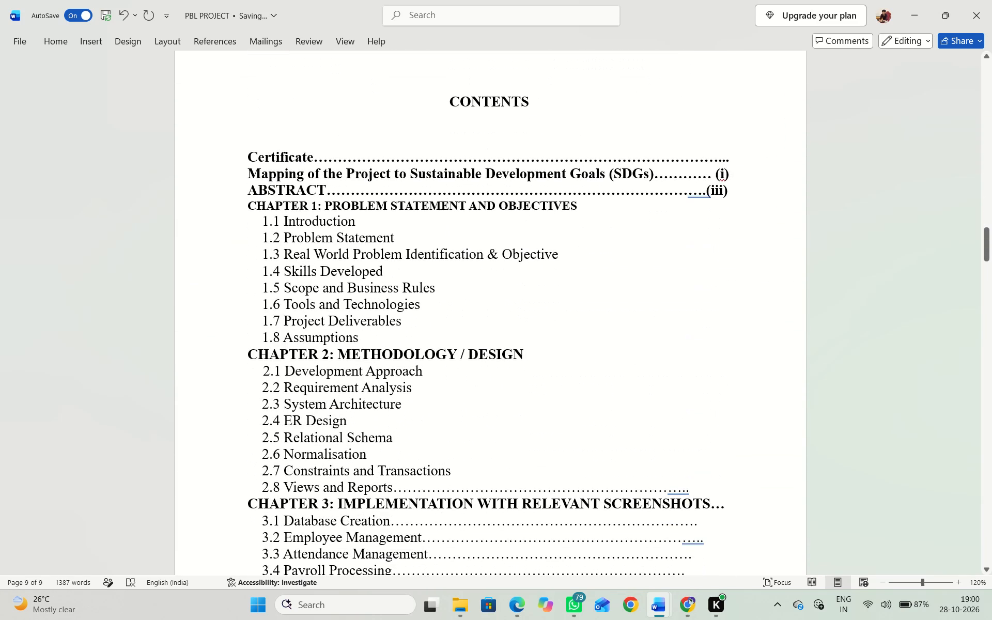
left_click(360, 226)
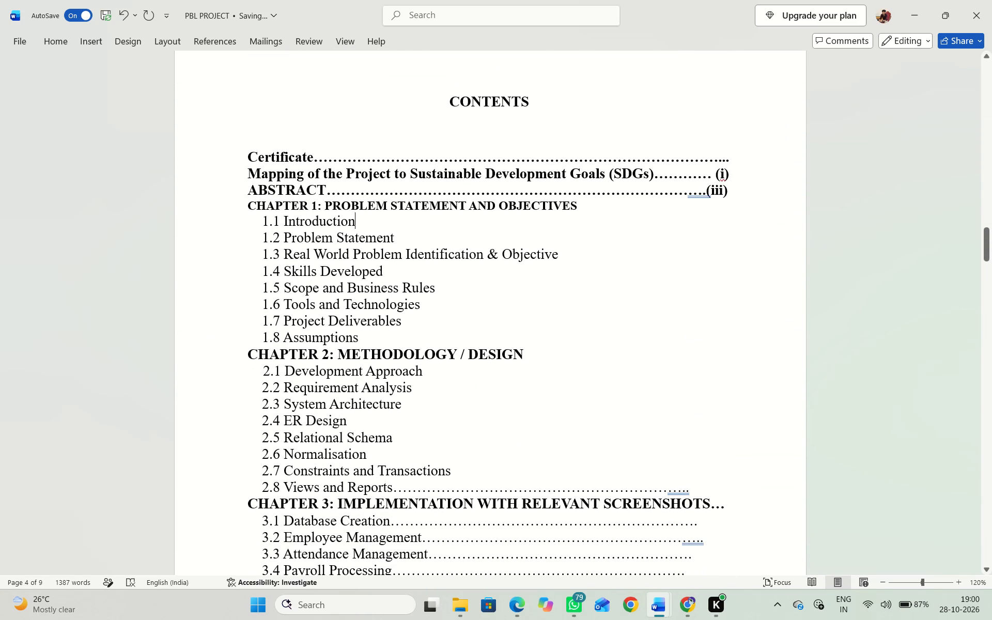
left_click(573, 206)
left_click(578, 206)
scroll(578, 206, "down", 3)
Switch to Edge and examine the contents page layout in the reference-format PDF and the final pbl dbms report PDF.
left_click(528, 598)
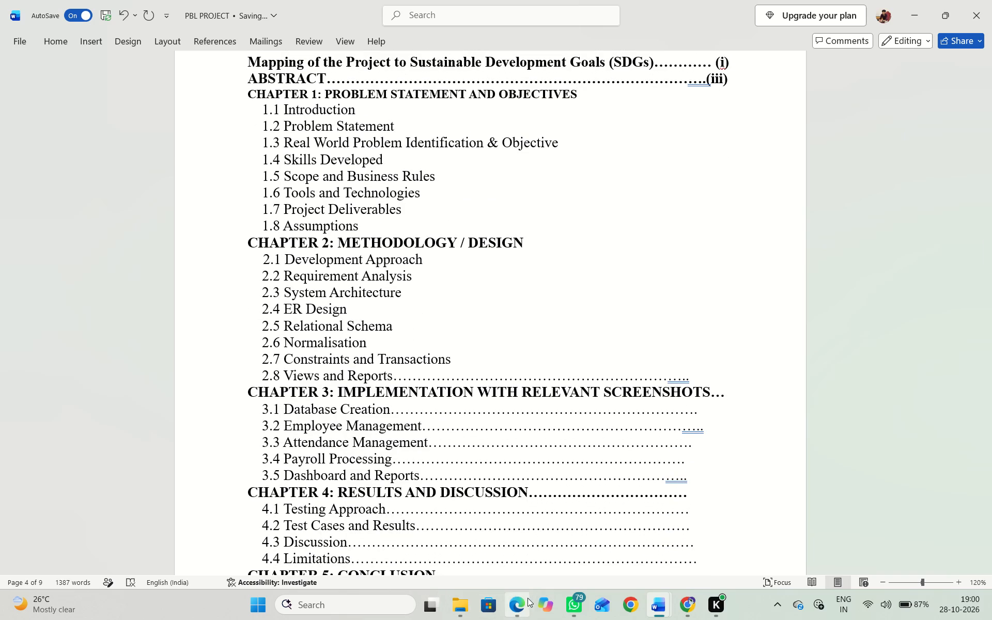
scroll(439, 403, "down", 5)
scroll(429, 379, "up", 14)
scroll(450, 363, "up", 7)
scroll(452, 363, "up", 18)
scroll(453, 366, "up", 5)
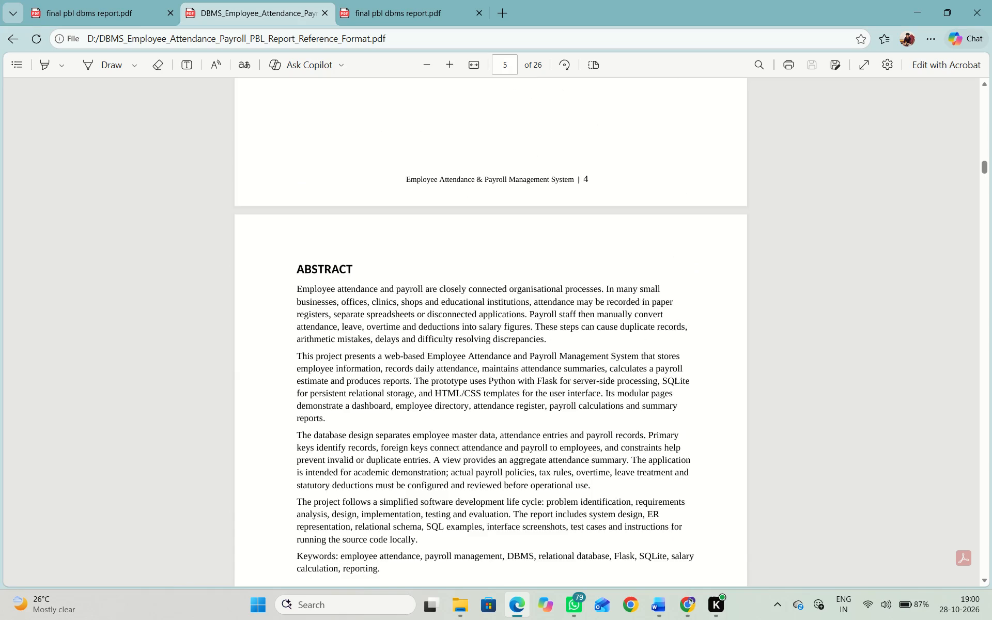
scroll(453, 367, "up", 10)
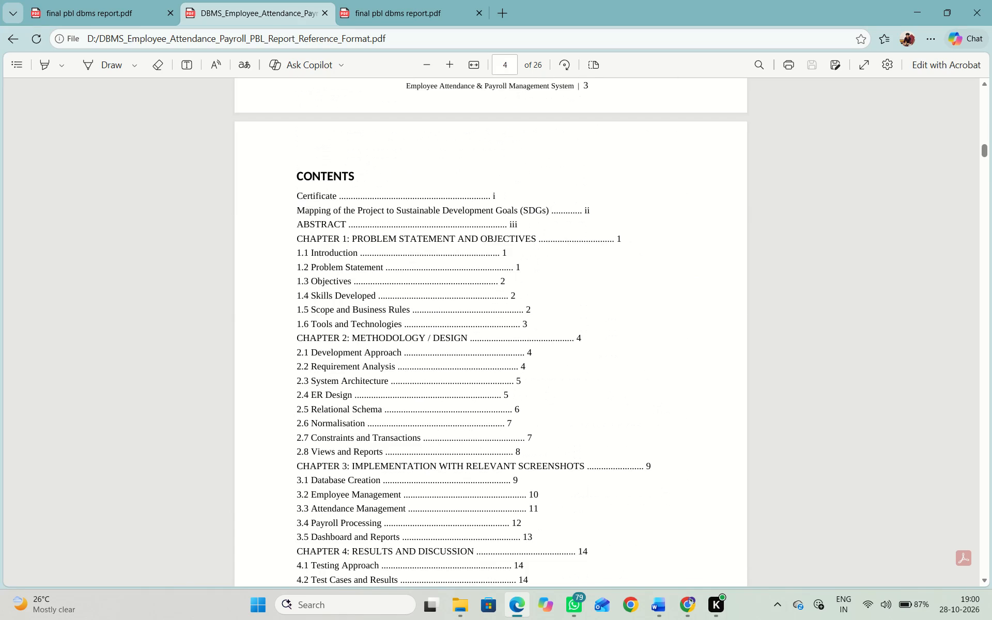
scroll(453, 373, "down", 10)
left_click(422, 5)
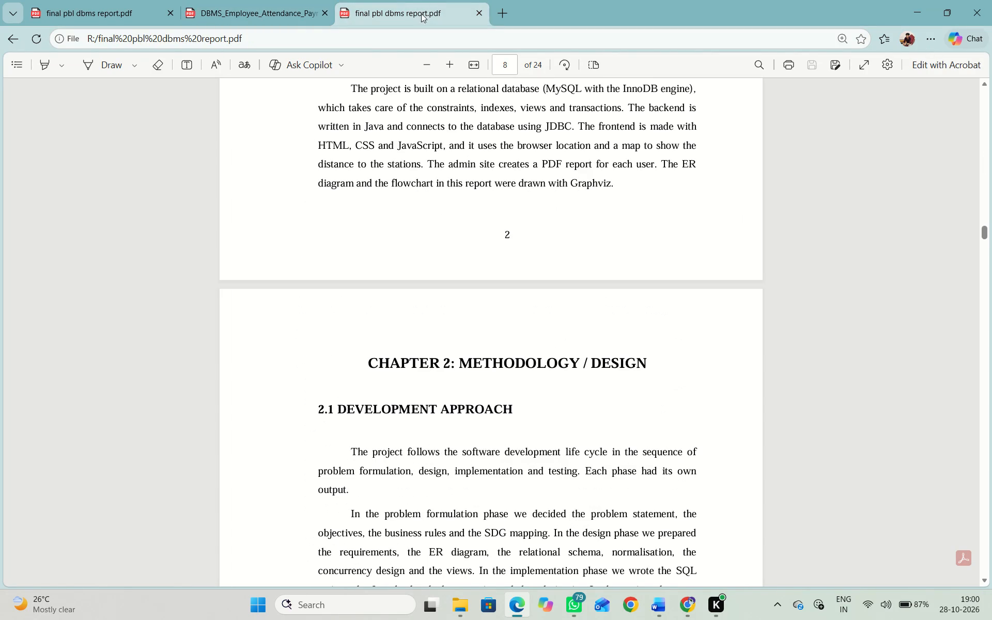
scroll(466, 251, "up", 19)
scroll(469, 212, "up", 18)
scroll(471, 210, "up", 9)
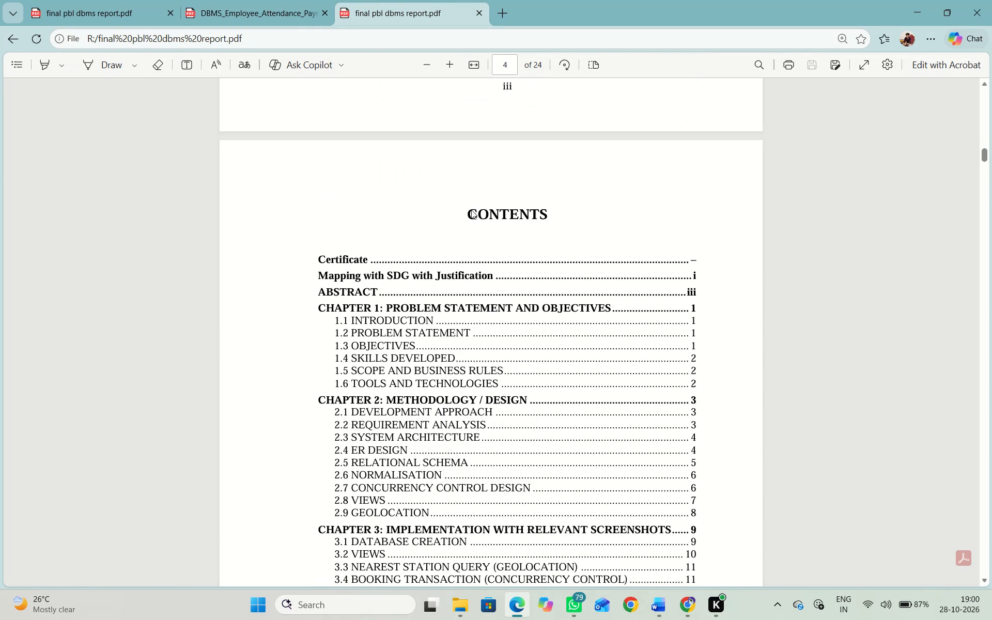
scroll(468, 229, "down", 12)
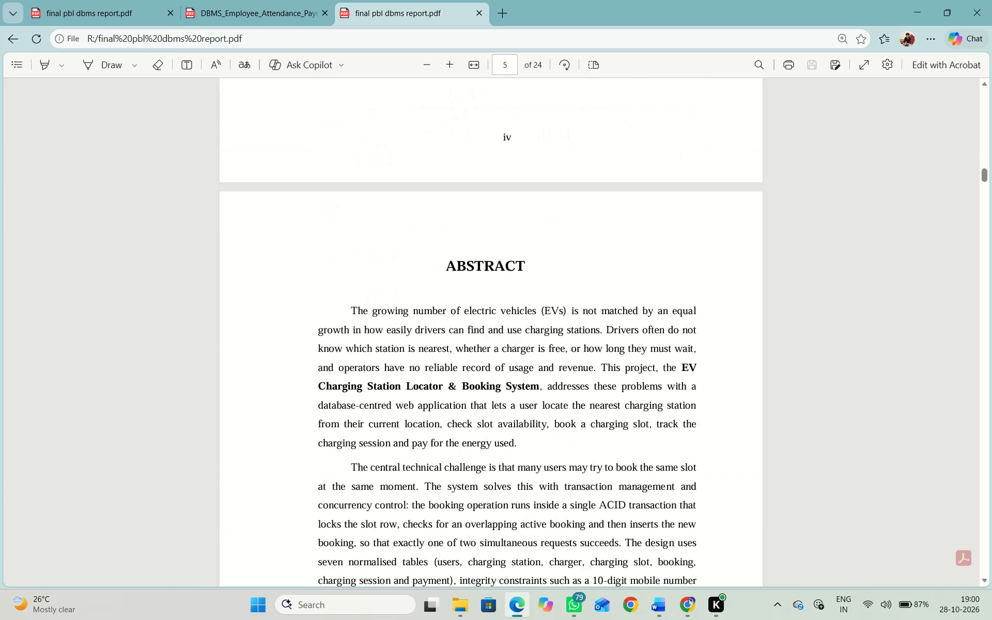
scroll(464, 229, "down", 12)
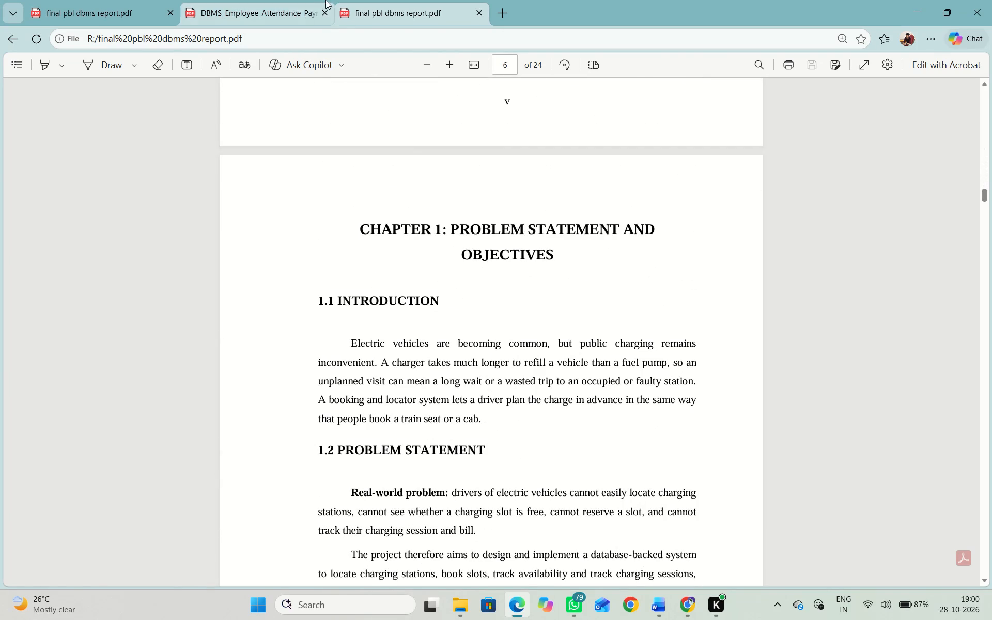
left_click(924, 6)
In Word, add a dotted leader after the CHAPTER 1: PROBLEM STATEMENT AND OBJECTIVES entry on the CONTENTS page.
scroll(533, 353, "up", 4)
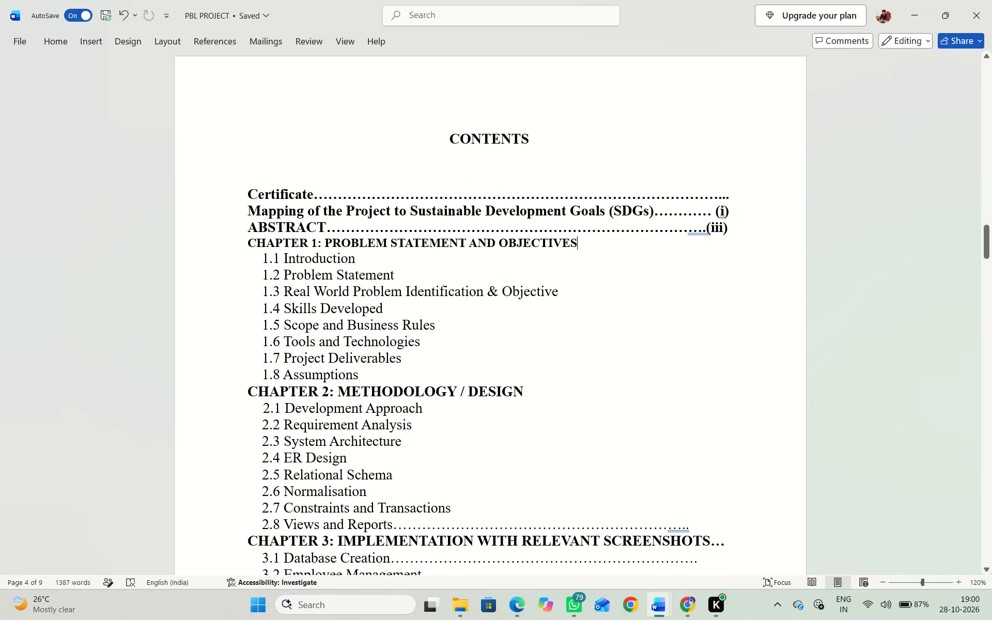
left_click(580, 242)
key("period")
key("period")
key("period")
key("period")
key("period")
key("period")
key("period")
key("period")
key("period")
key("period")
key("period")
key("period")
key("period")
key("period")
key("period")
key("period")
key("period")
key("period")
key("period")
key("period")
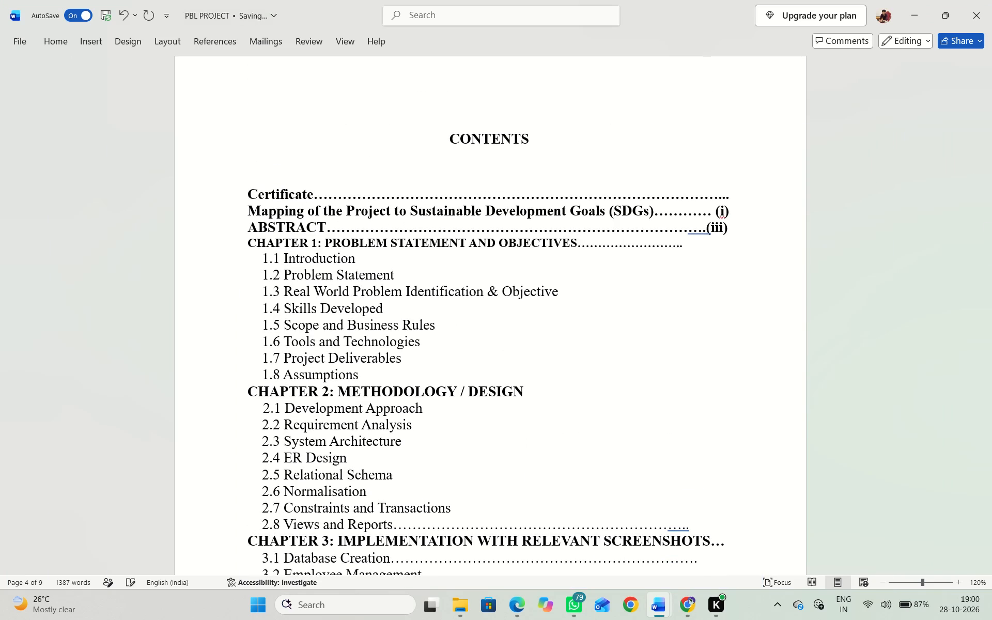
Remove the parentheses around the ABSTRACT entry's page number iii and extend its dotted leader up to the number.
left_click(730, 235)
left_click(729, 228)
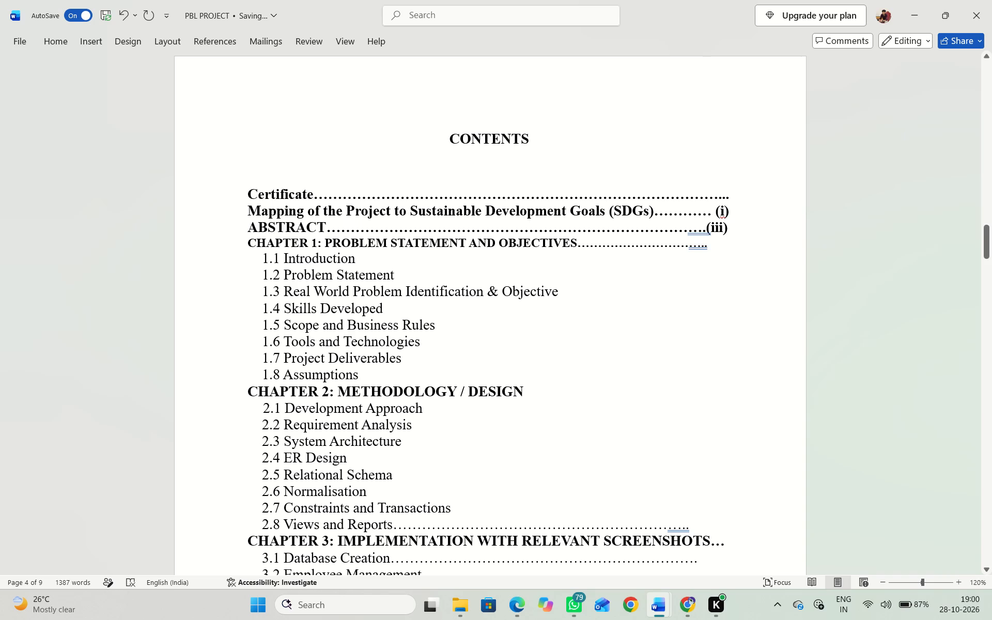
key("BackSpace")
key("Left")
key("Left")
key("Left")
key("BackSpace")
key("space")
key("BackSpace")
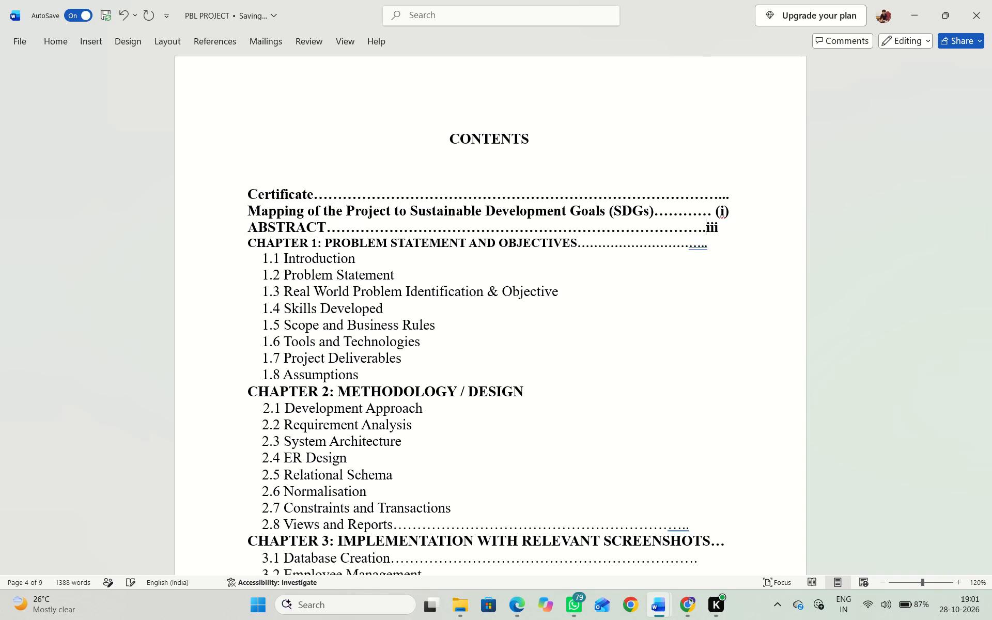
type("..")
key("period")
key("BackSpace")
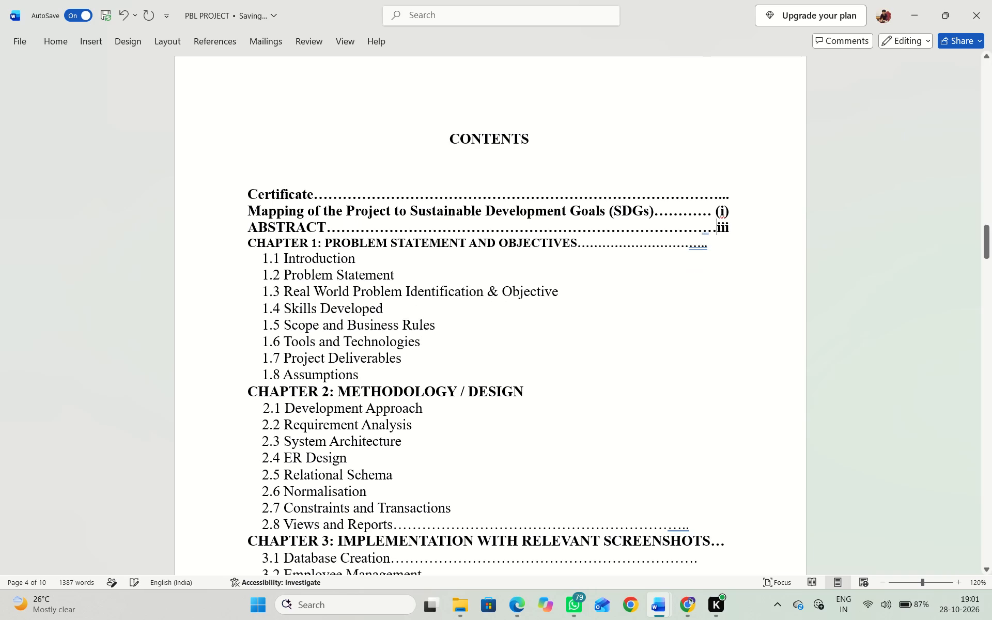
Remove the parentheses around page number i in the Mapping of the Project to SDGs entry and extend its dotted leader up to the number.
key("Up")
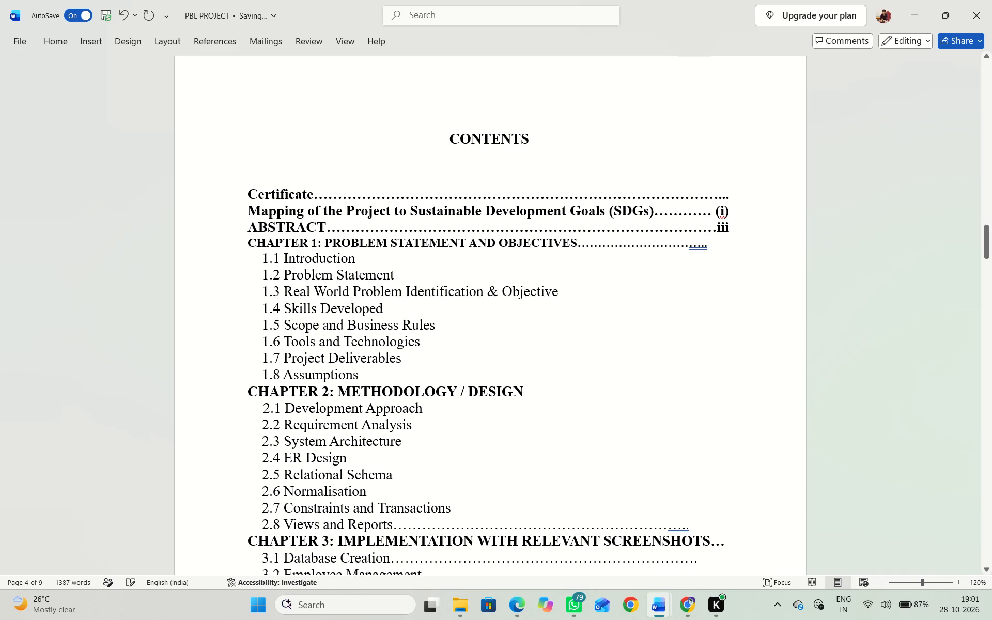
key("Right")
key("Right")
key("Right")
key("BackSpace")
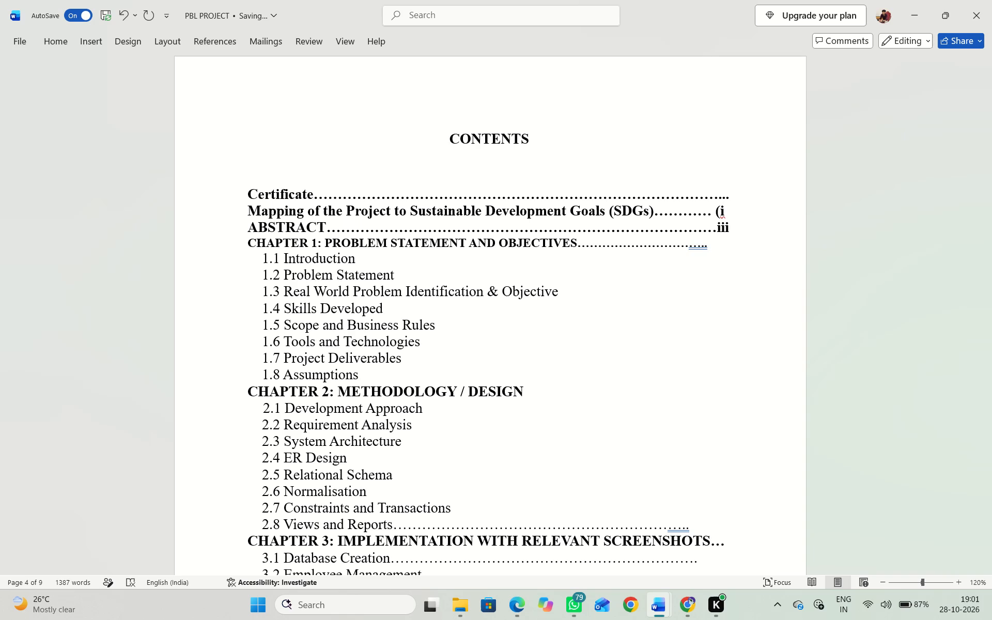
key("Left")
key("BackSpace")
key("BackSpace")
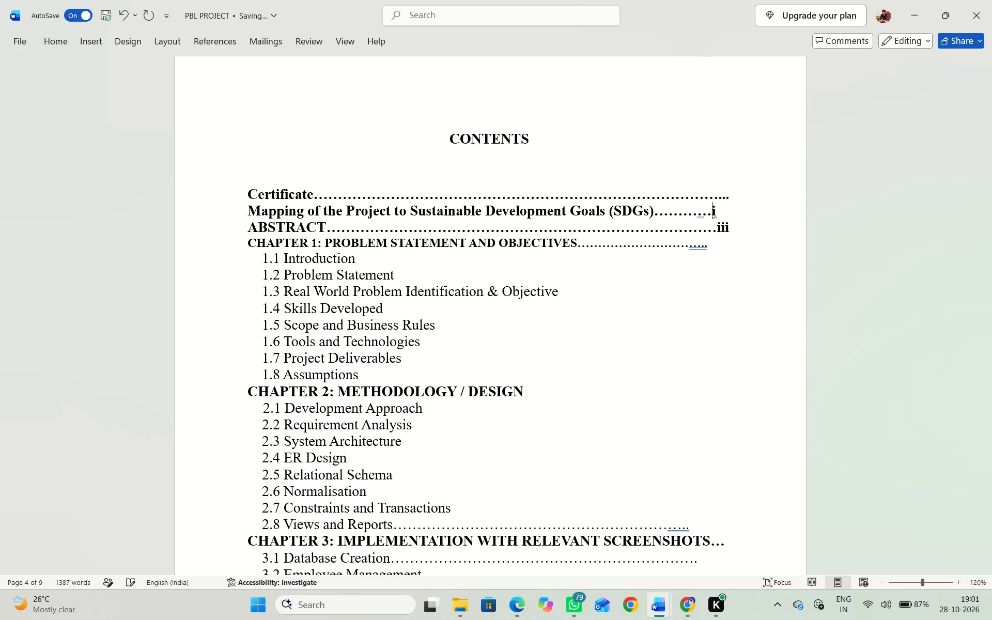
type("..")
Extend the dotted leader of the CHAPTER 1: PROBLEM STATEMENT AND OBJECTIVES entry and end it with page number 1.
key("Down")
key("Down")
key("period")
key("period")
key("period")
key("1")
key("1")
key("BackSpace")
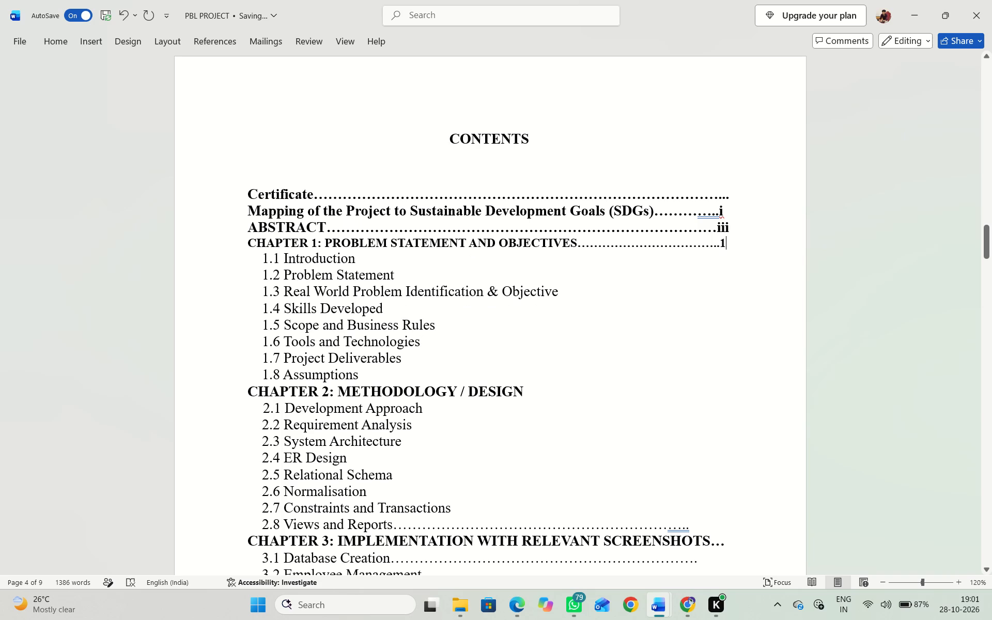
key("BackSpace")
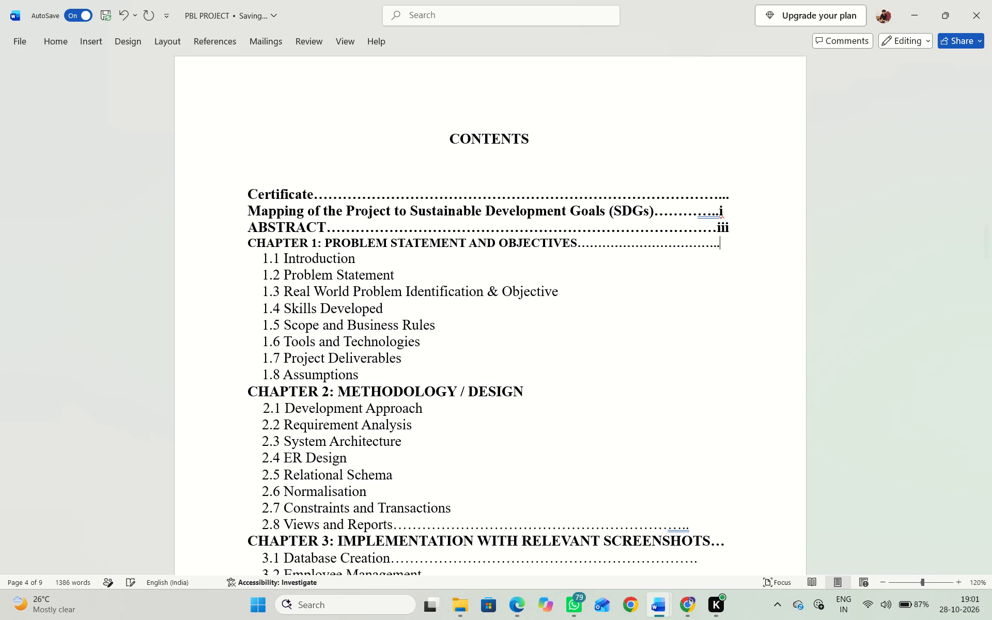
key("BackSpace")
key("1")
key("Right")
key("ctrl+z")
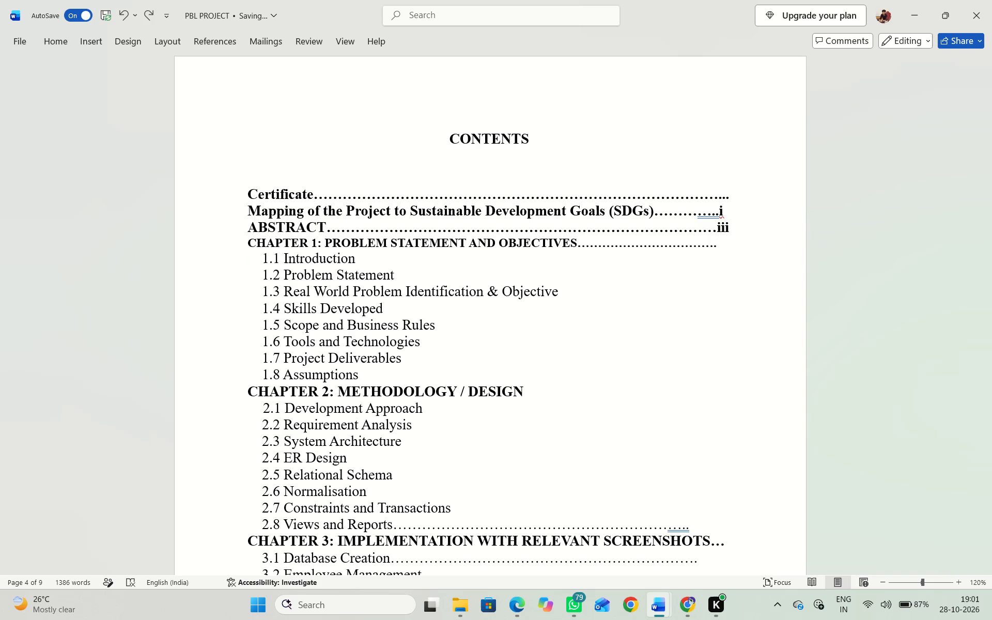
key("1")
Add a dotted leader and page number 1 after the 1.1 Introduction entry, aligned with the chapter heading's number.
key("Down")
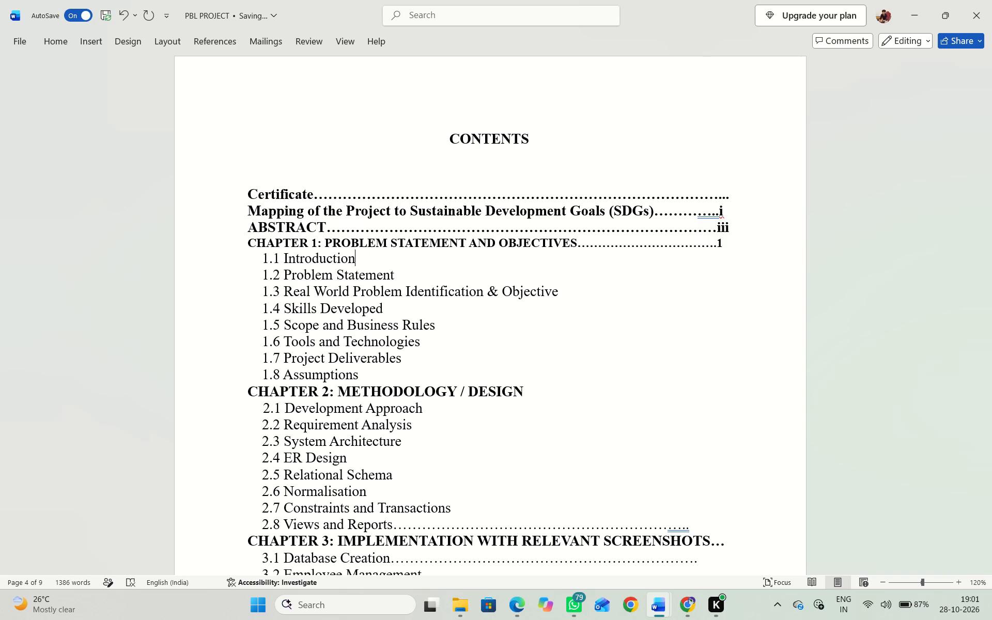
key("period")
key("period")
key("period")
key("period")
key("period")
key("period")
key("period")
key("period")
key("period")
key("period")
key("period")
key("period")
key("period")
key("period")
key("period")
key("period")
key("period")
key("period")
key("period")
key("period")
key("BackSpace")
key("1")
Look through the Chapter 1 pages to check which page numbers the sections fall on, then return to the CONTENTS page.
scroll(715, 246, "down", 3)
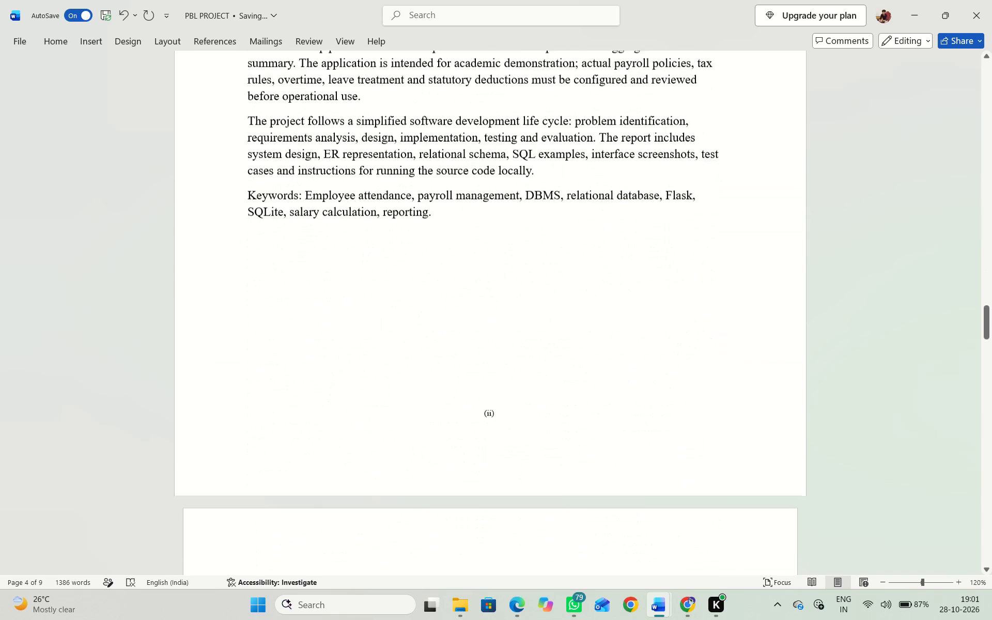
scroll(715, 246, "down", 5)
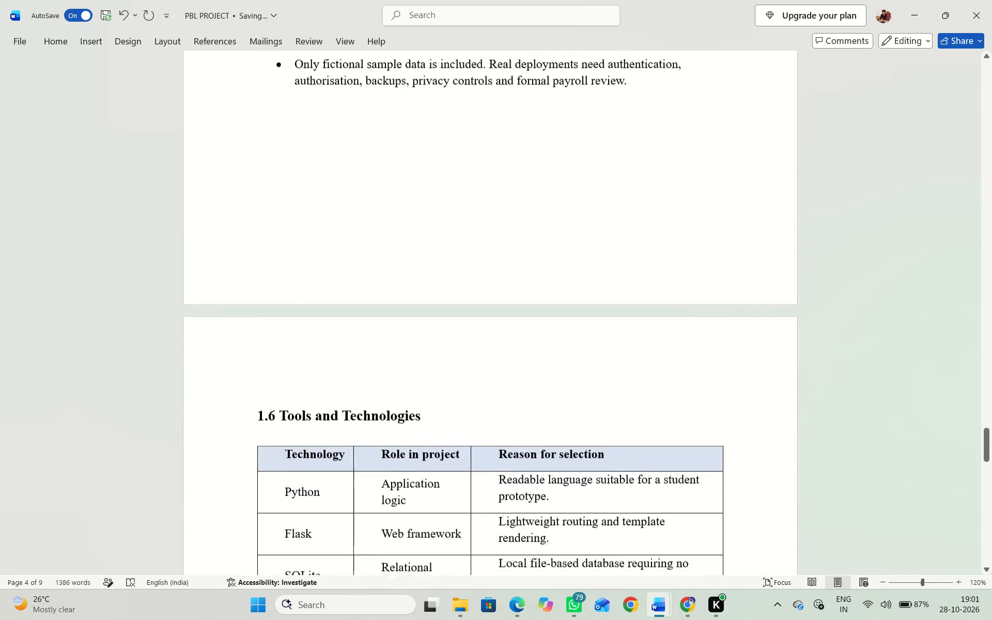
scroll(715, 246, "down", 2)
scroll(715, 246, "up", 6)
scroll(715, 246, "down", 1)
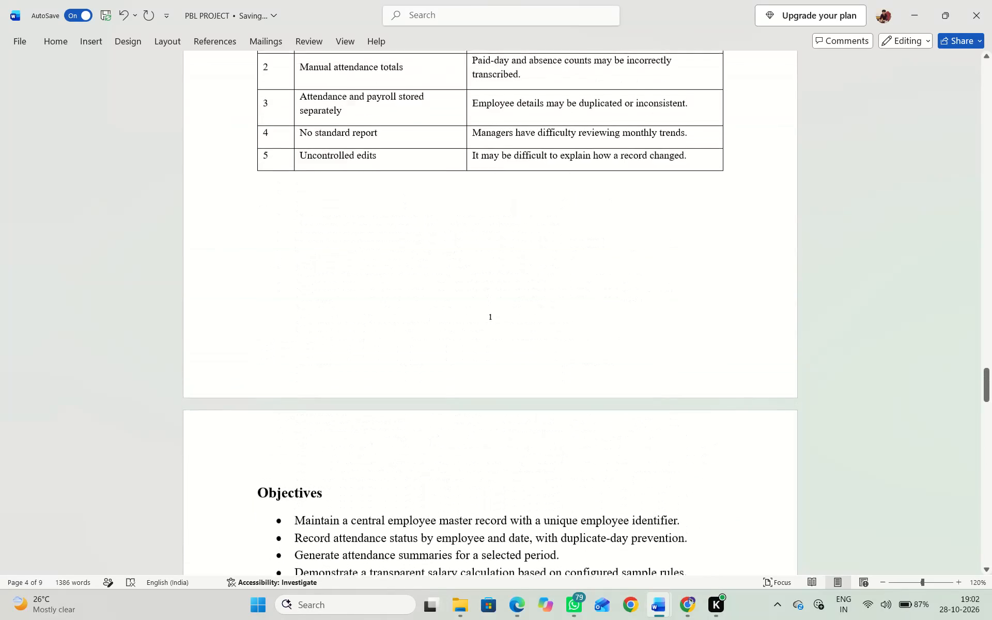
scroll(715, 246, "down", 1)
scroll(715, 246, "up", 2)
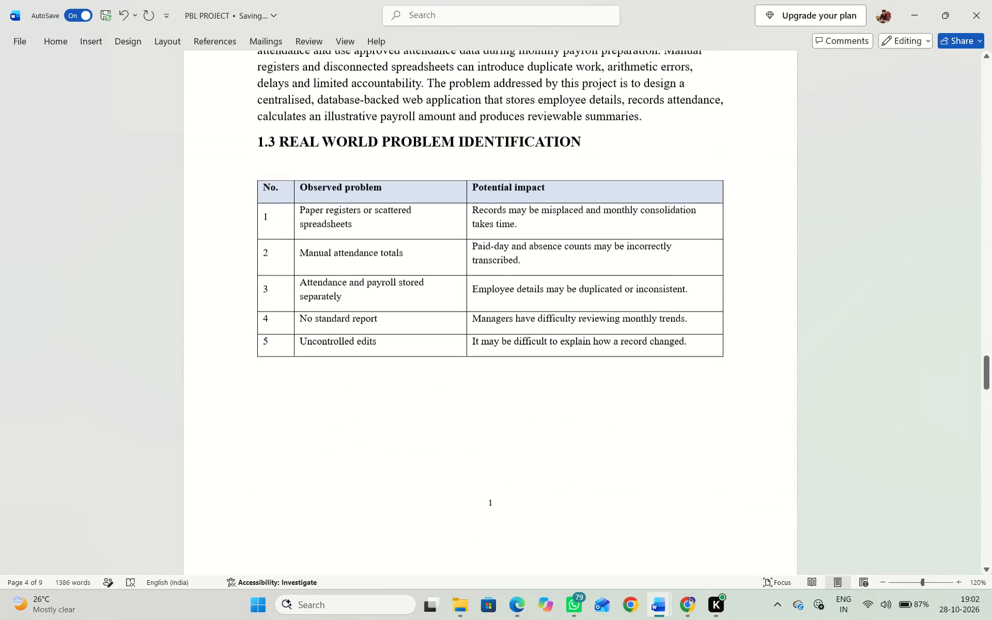
scroll(715, 246, "up", 9)
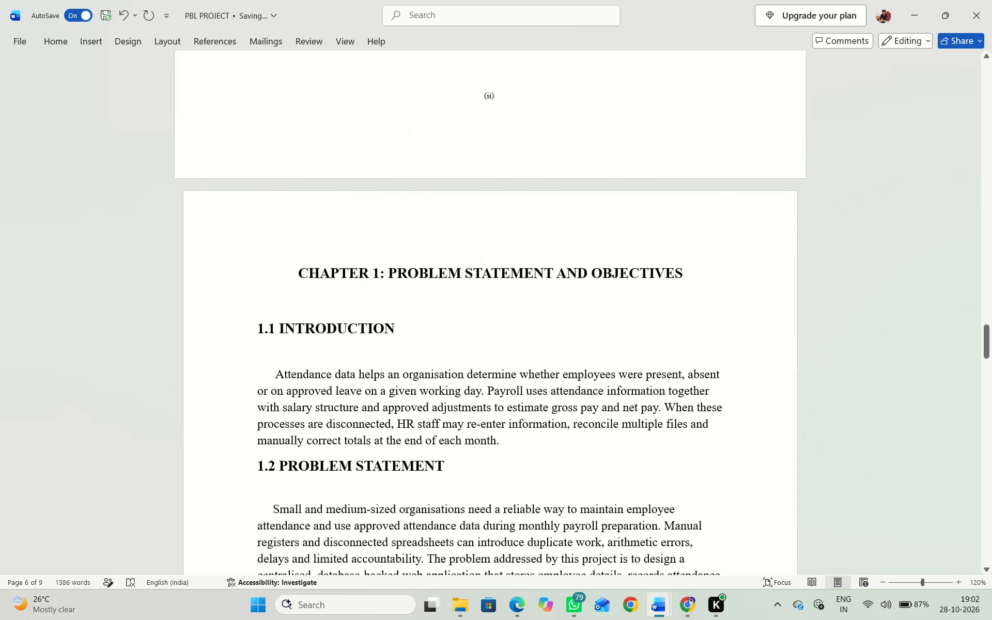
scroll(715, 246, "up", 7)
scroll(715, 246, "down", 1)
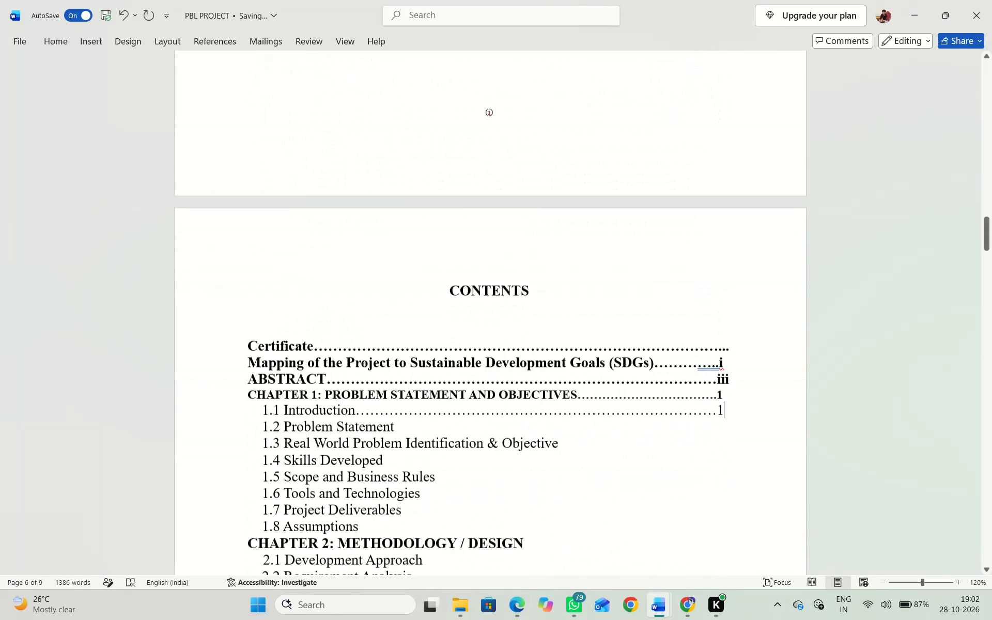
scroll(715, 246, "down", 1)
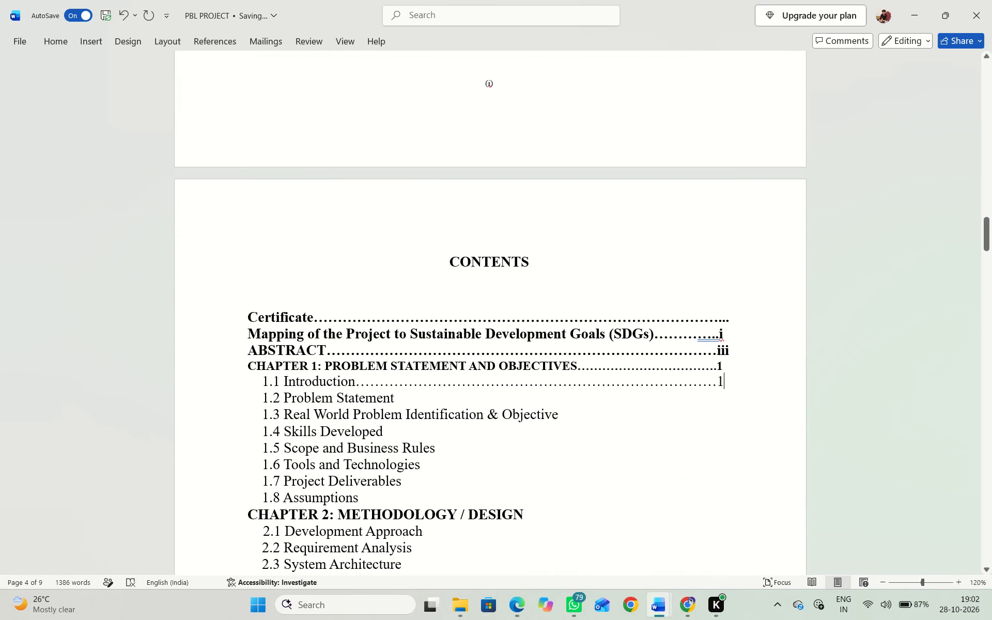
Add a dotted leader and page number 1 after the 1.2 Problem Statement entry, aligned with the number above it.
key("Down")
key("period")
key("period")
key("period")
key("period")
key("period")
key("period")
key("period")
key("period")
key("period")
key("period")
key("period")
key("period")
key("period")
key("period")
key("period")
key("period")
key("period")
key("period")
key("period")
key("period")
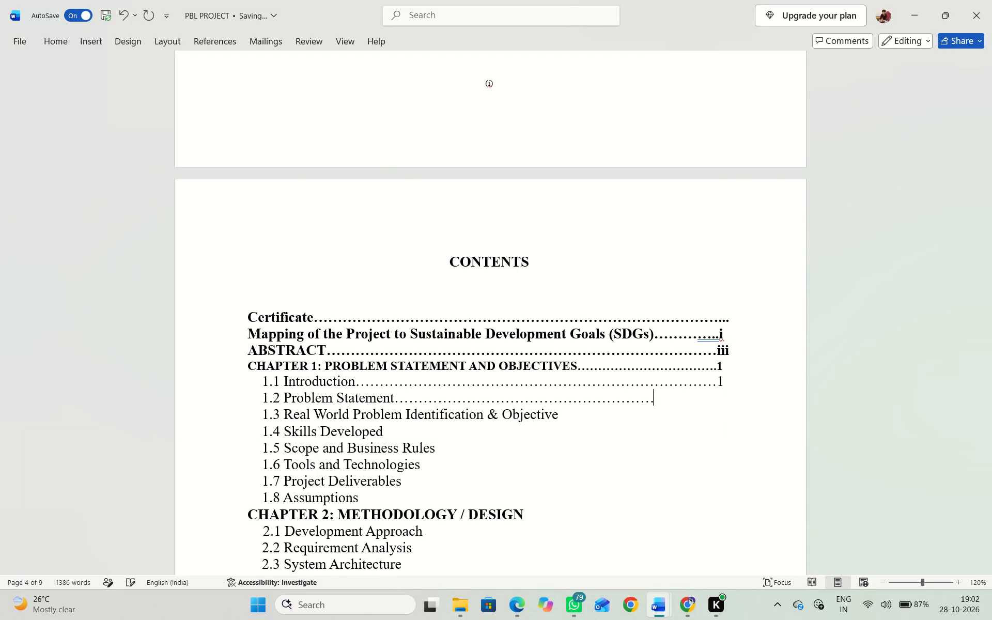
type("..")
key("1")
key("BackSpace")
key("period")
key("1")
key("BackSpace")
key("BackSpace")
key("1")
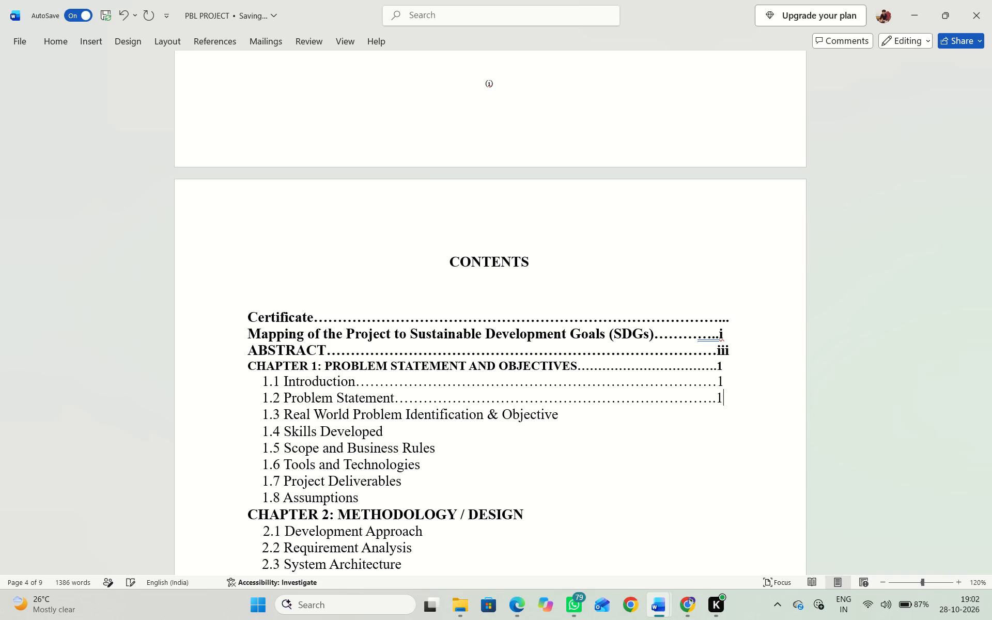
Add a dotted leader and page number 1 after the 1.3 Real World Problem Identification & Objective entry, aligned with the numbers above.
key("Down")
key("period")
key("period")
key("period")
key("period")
key("period")
key("period")
key("period")
key("period")
key("period")
key("period")
key("period")
key("period")
key("period")
key("period")
key("period")
key("period")
key("period")
key("period")
key("period")
key("period")
key("period")
key("period")
key("period")
key("period")
key("period")
key("period")
key("period")
key("period")
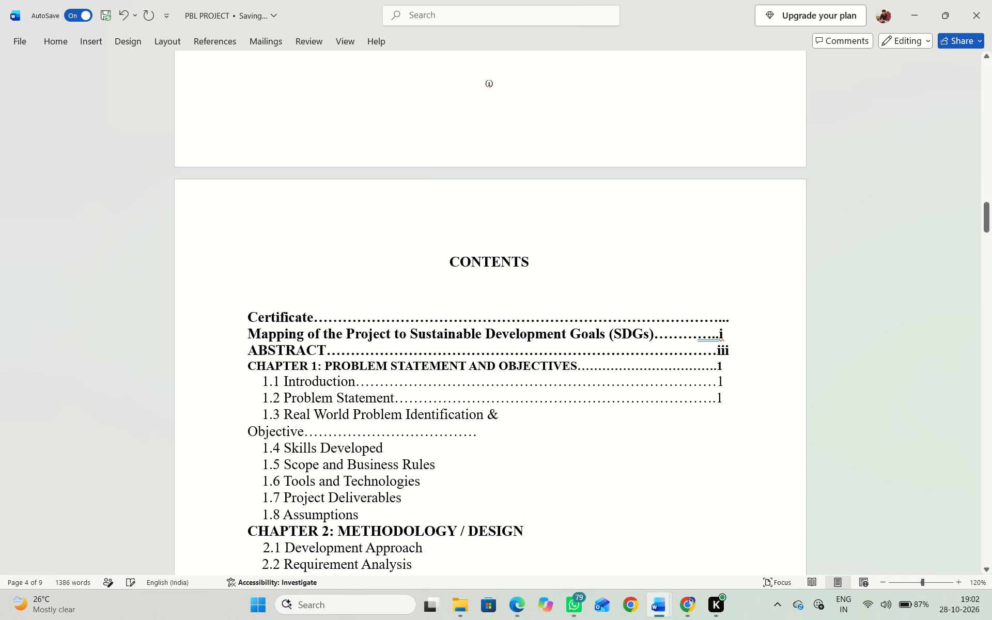
key("BackSpace")
key("BackSpace")
key("BackSpace")
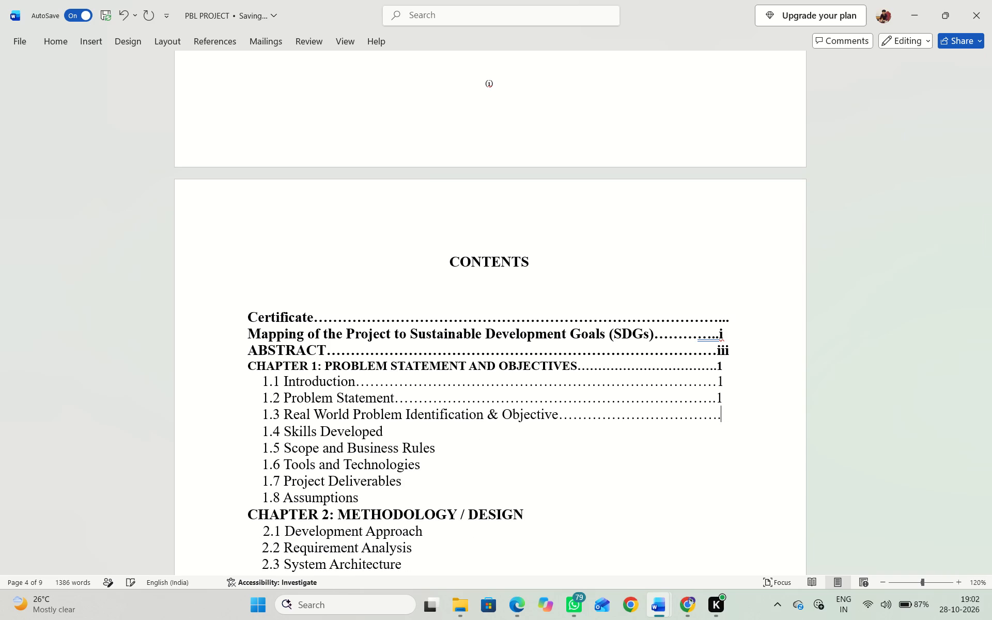
key("BackSpace")
key("1")
Add a dotted leader and page number 2 after the 1.4 Skills Developed entry, aligned with the numbers above.
key("Down")
key("period")
key("period")
key("period")
key("period")
key("period")
key("period")
key("period")
key("period")
key("period")
key("period")
key("period")
key("period")
key("period")
key("period")
key("period")
key("period")
key("period")
key("period")
key("period")
key("period")
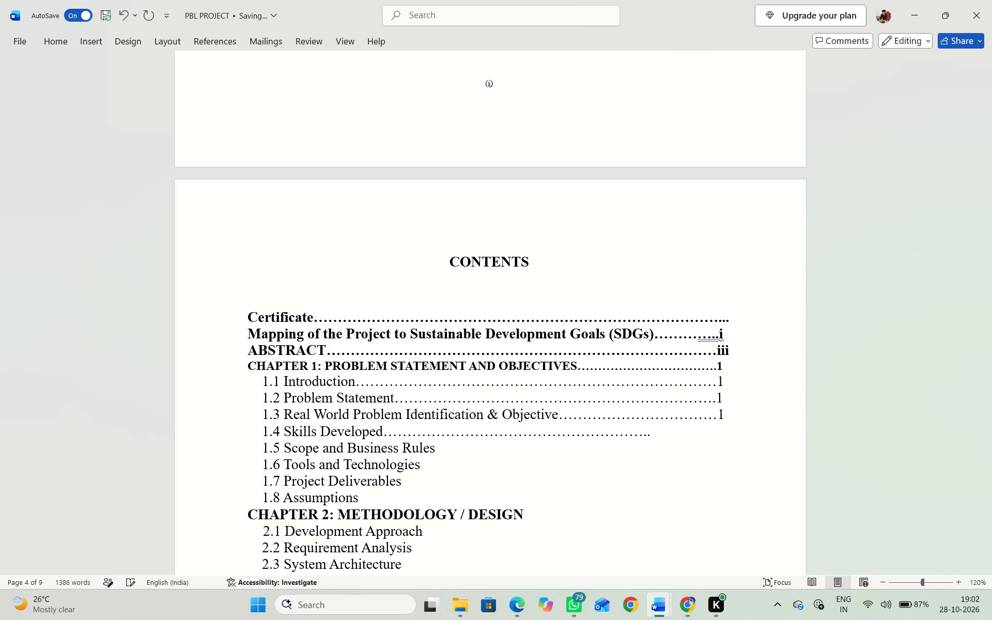
type("..")
key("2")
key("BackSpace")
key("BackSpace")
key("2")
key("BackSpace")
type(".2")
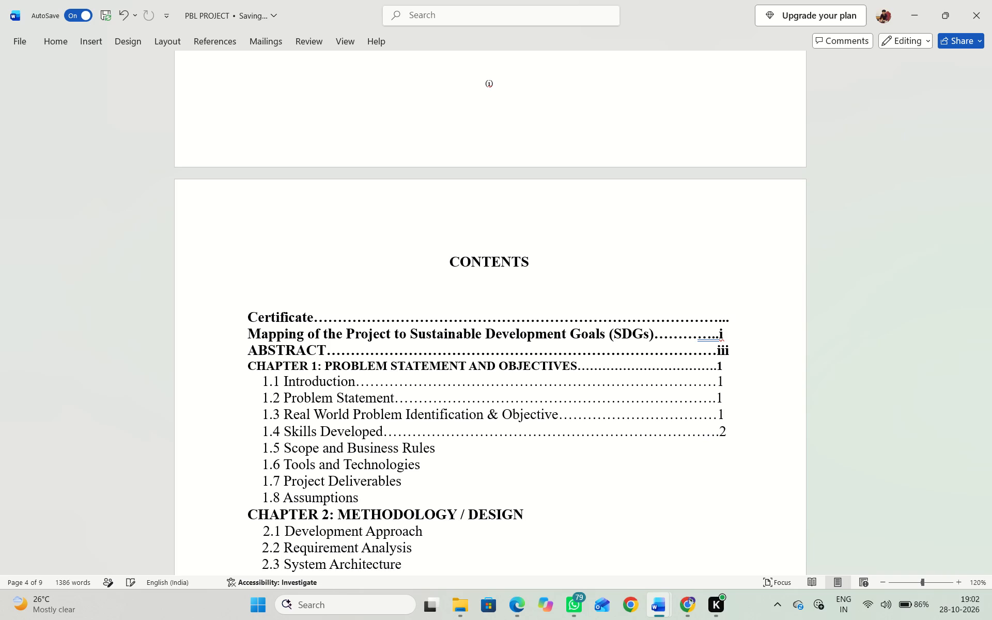
Add a dotted leader and page number 2 after the 1.5 Scope and Business Rules entry, aligned with the number above it.
key("Down")
key("period")
key("period")
key("period")
key("period")
key("period")
key("period")
key("period")
key("period")
key("period")
key("period")
key("period")
key("period")
key("period")
key("period")
key("period")
key("period")
key("period")
key("period")
key("period")
key("period")
type("....")
key("period")
key("3")
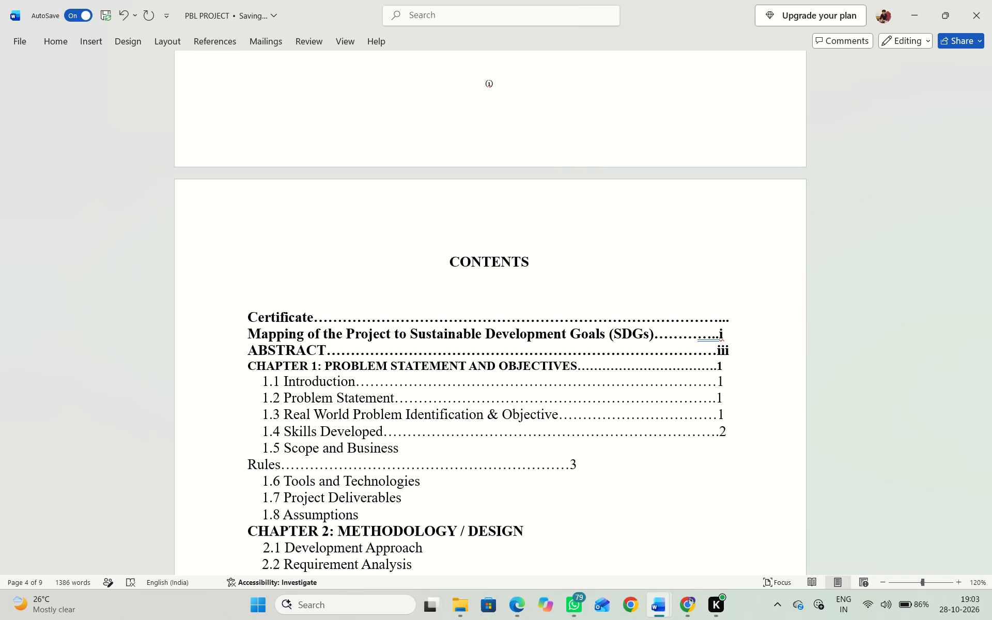
key("BackSpace")
key("BackSpace")
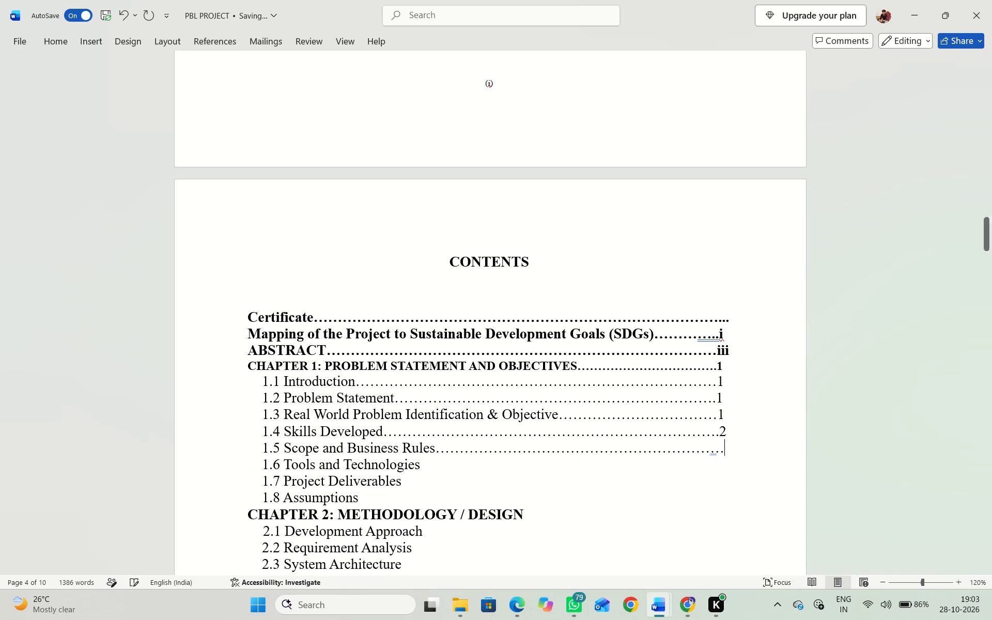
key("2")
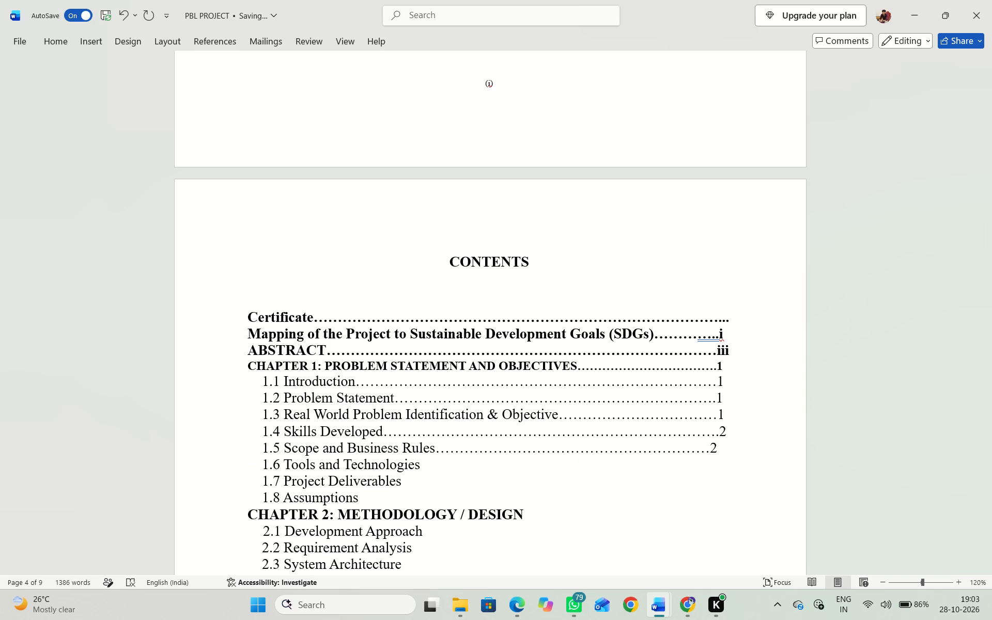
key("Left")
type("...")
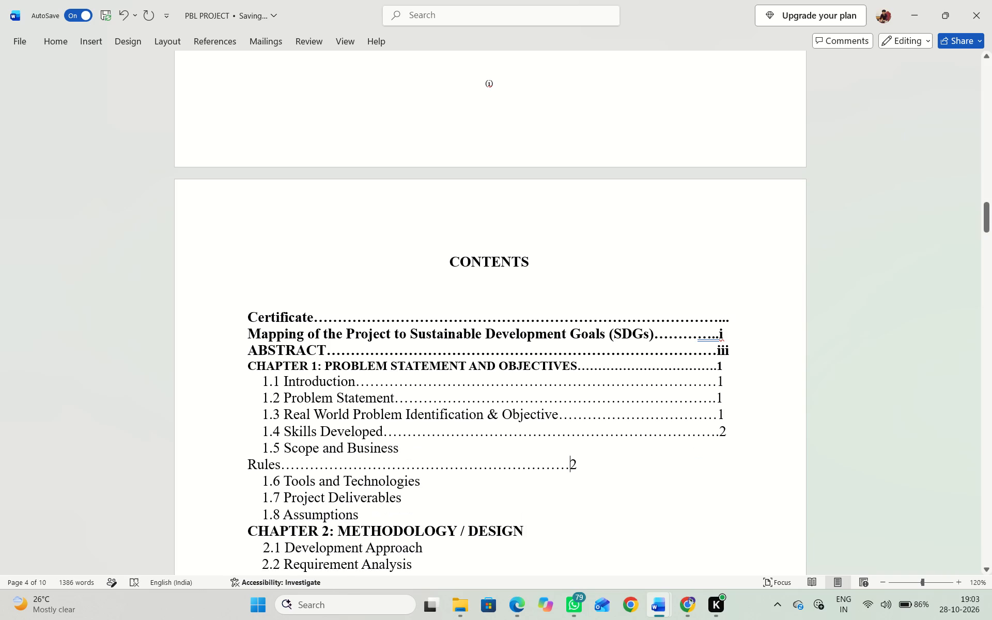
key("BackSpace")
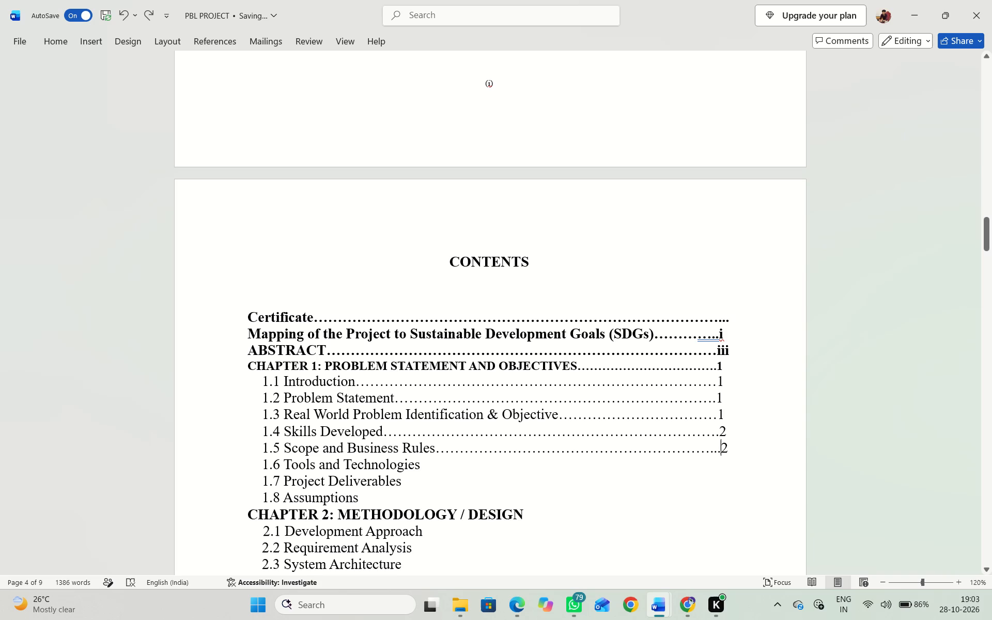
Add the page number 2 below the 1.5 Scope and Business Rules bullets, at size 8 and centred.
scroll(461, 407, "down", 8)
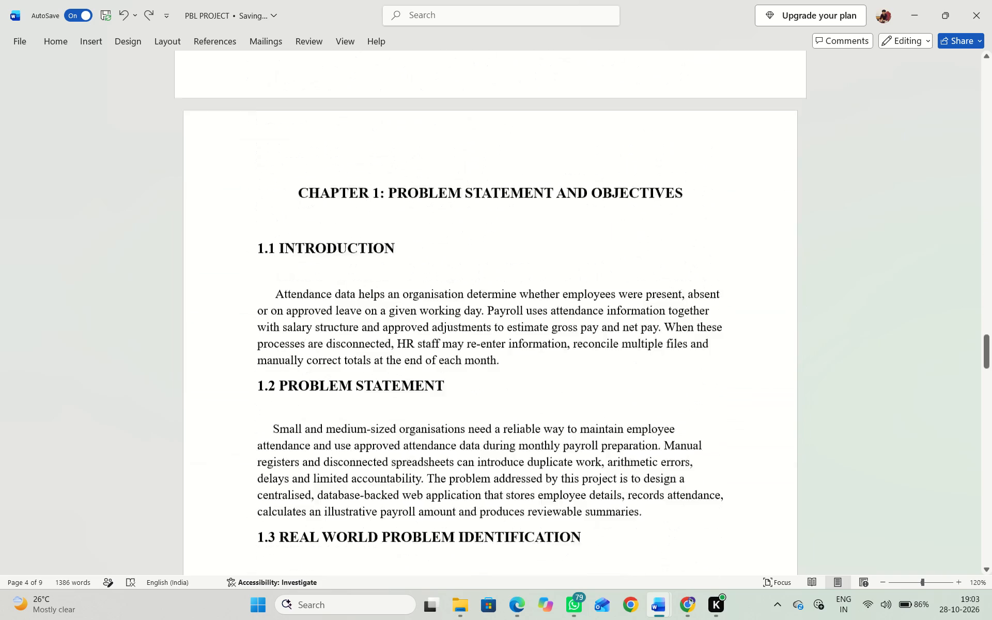
scroll(461, 407, "down", 10)
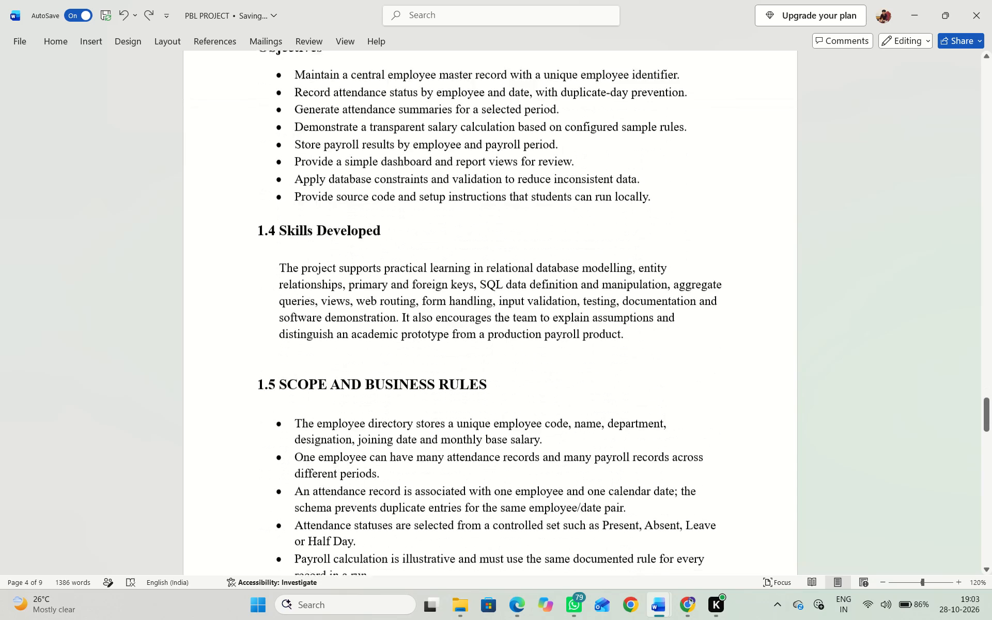
scroll(461, 407, "down", 6)
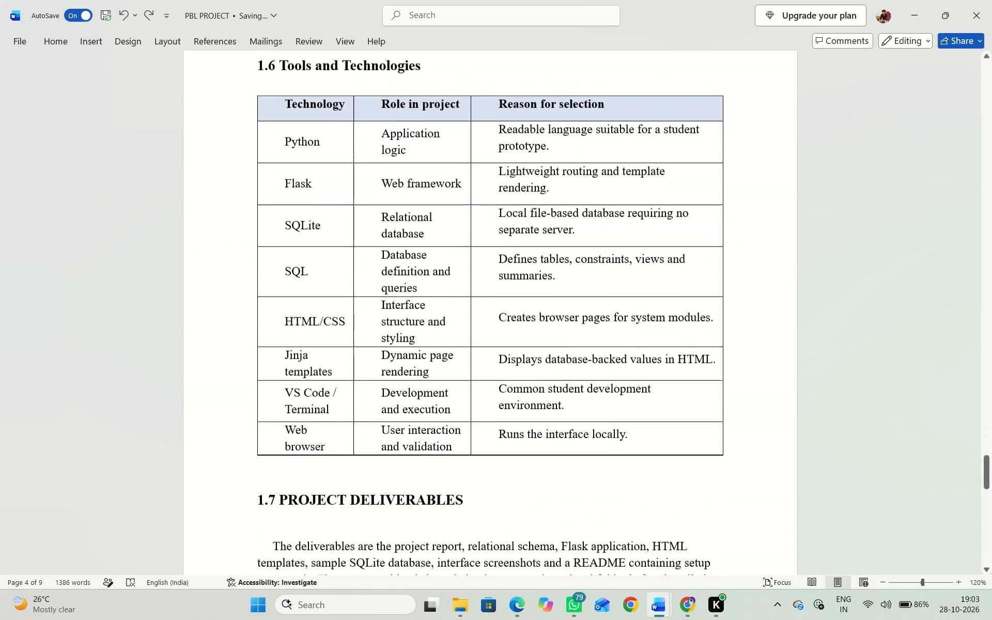
scroll(461, 407, "down", 2)
scroll(461, 407, "up", 1)
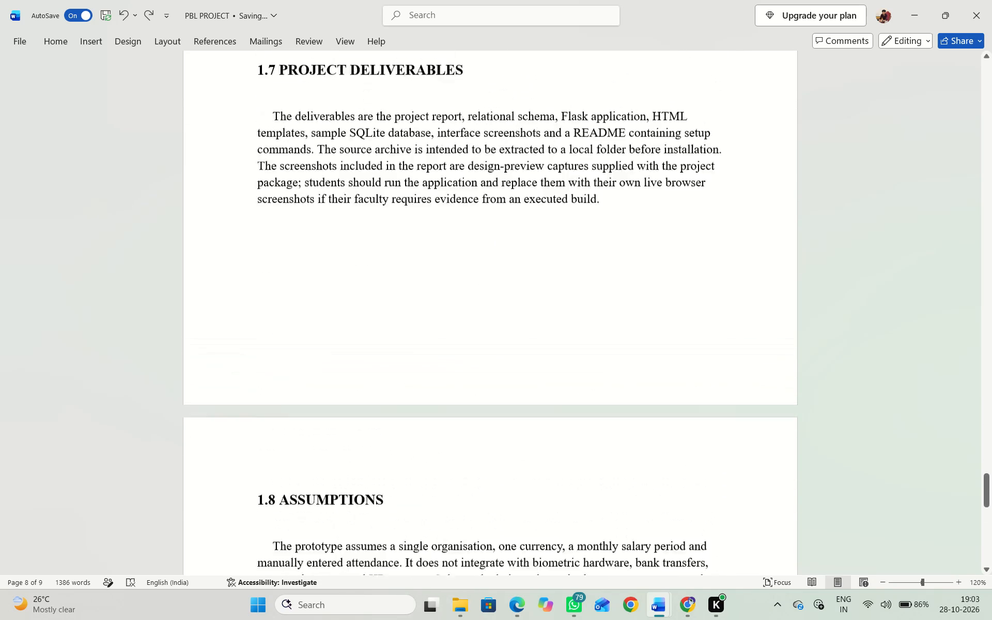
scroll(461, 407, "up", 11)
scroll(461, 407, "right", 1)
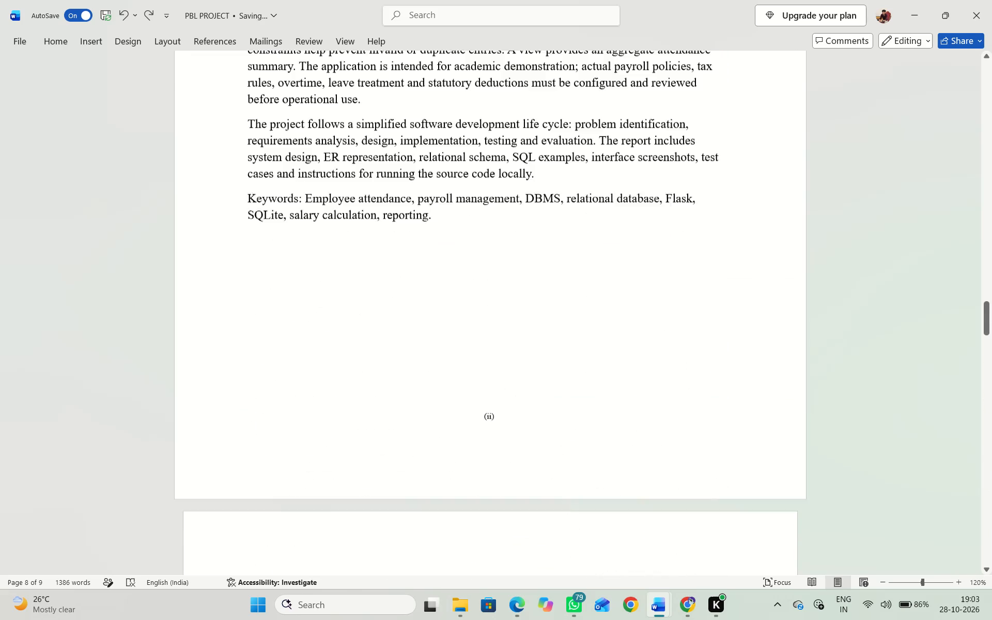
scroll(461, 407, "right", 1)
scroll(461, 407, "down", 3)
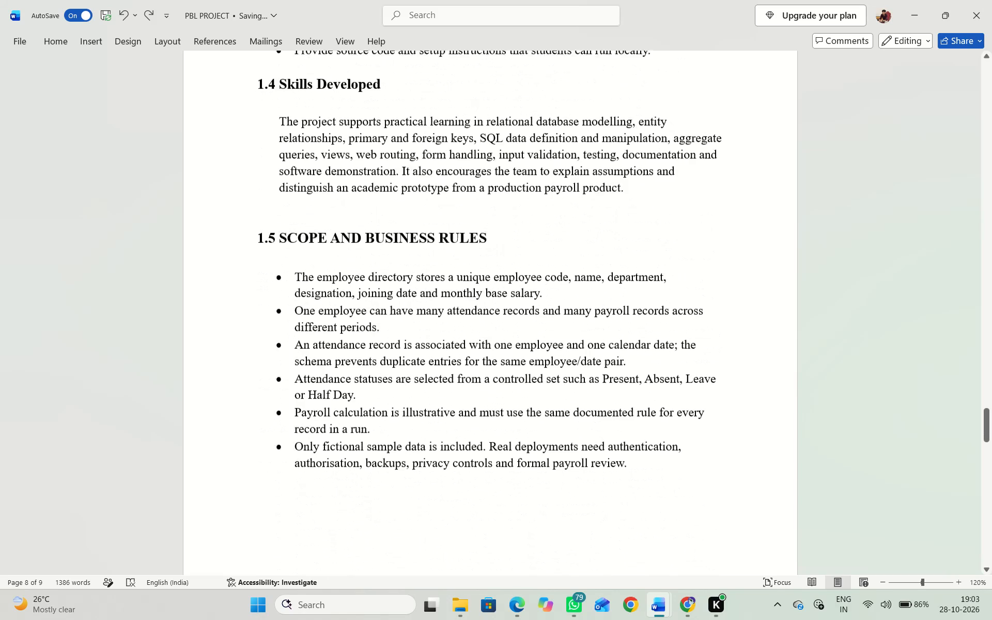
scroll(461, 407, "down", 2)
left_click(373, 377)
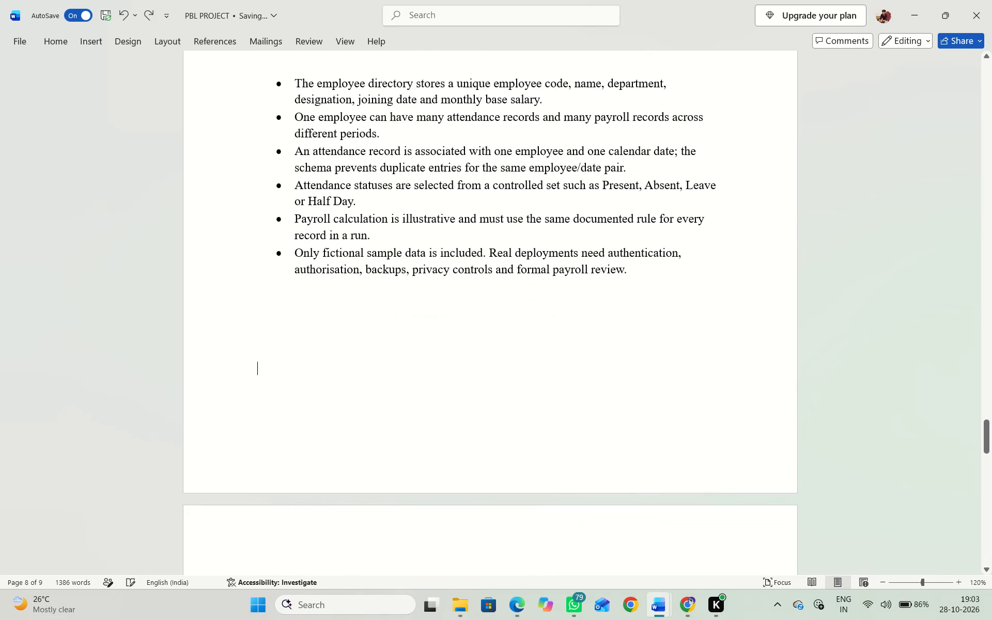
key("2")
left_click_drag(265, 372, 249, 368)
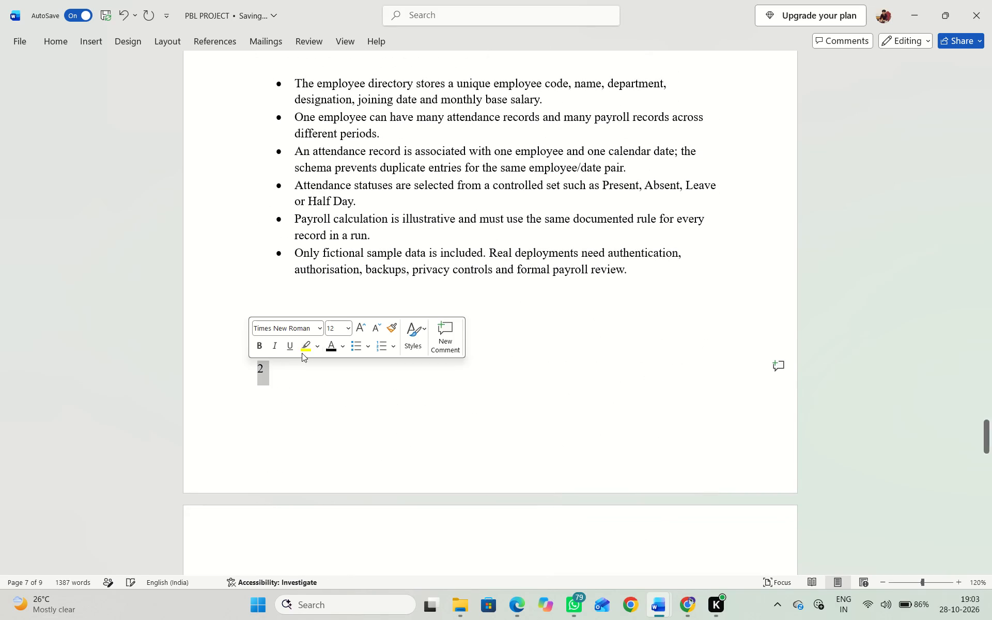
left_click(336, 329)
key("8")
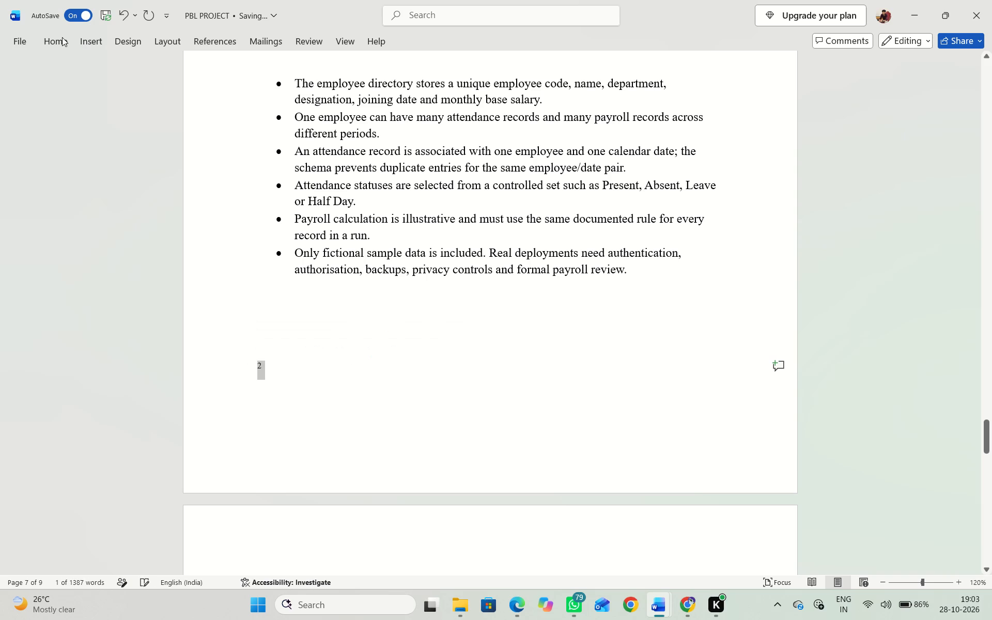
left_click(62, 37)
left_click(344, 81)
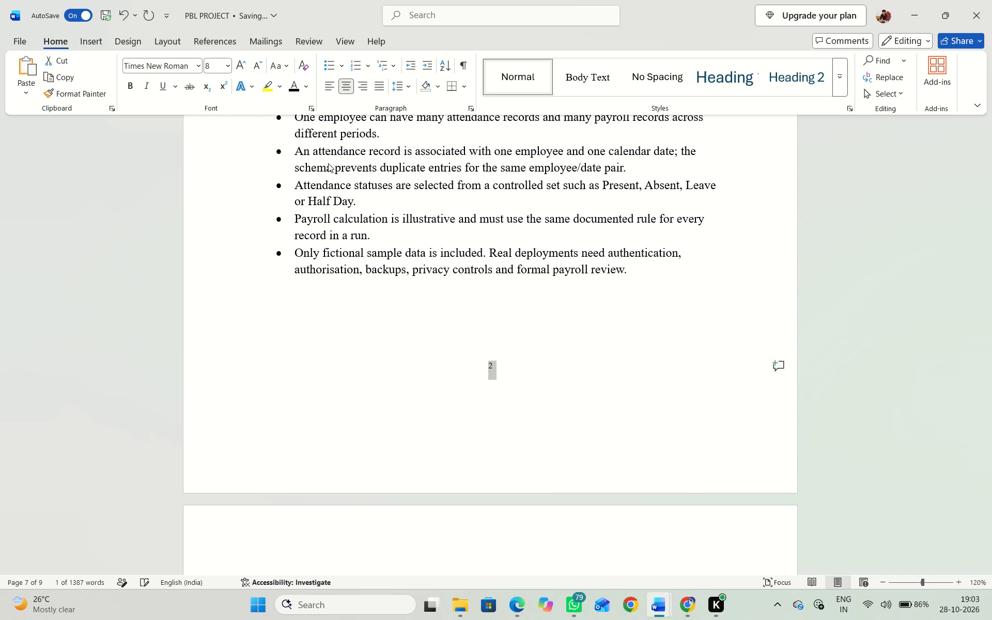
Move the centred page number 2 closer to the page's bottom edge by inserting two blank lines before it.
left_click(486, 362)
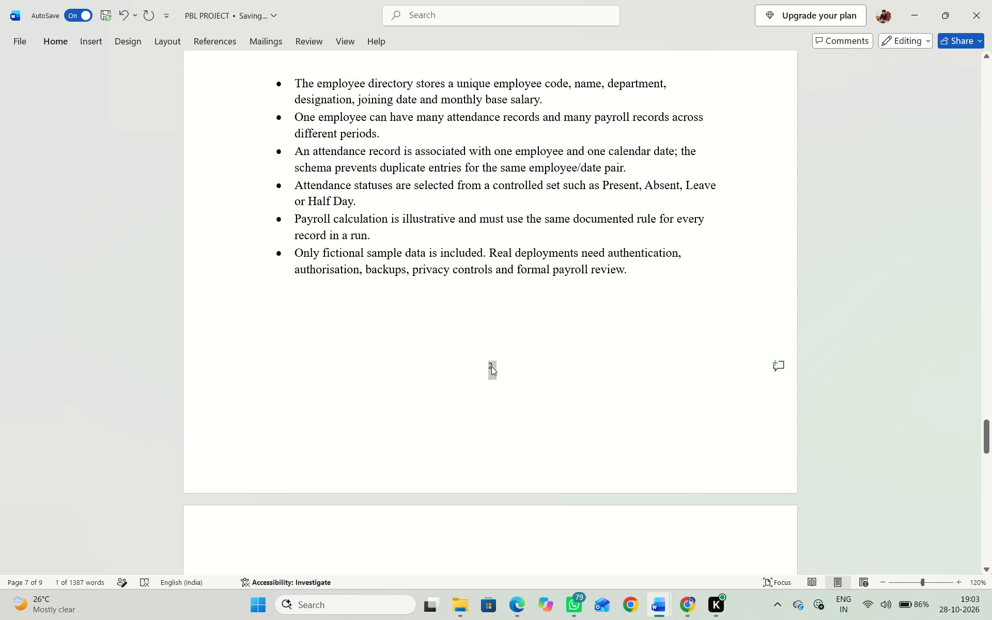
left_click(492, 366)
left_click(488, 364)
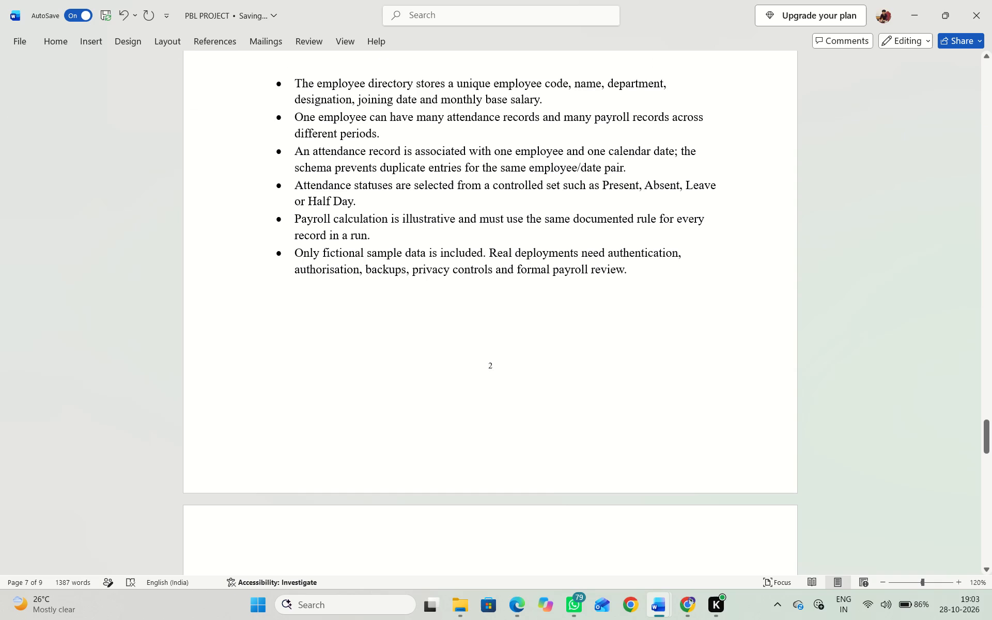
key("Return")
key("Return")
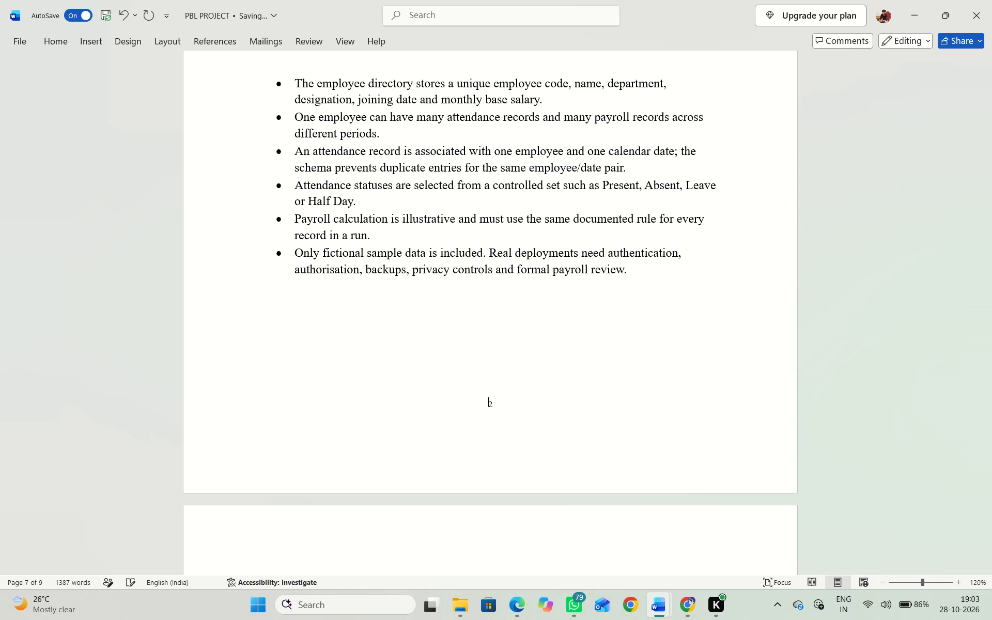
key("Return")
key("BackSpace")
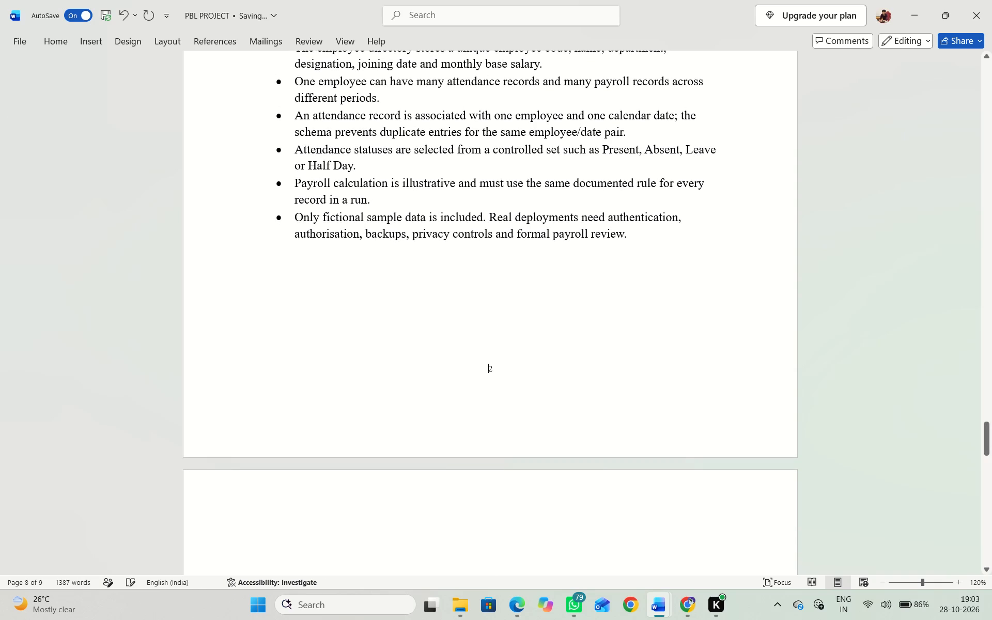
Remove the blank lines above the 1.6 Tools and Technologies heading so it starts at the top of its page.
scroll(516, 364, "down", 5)
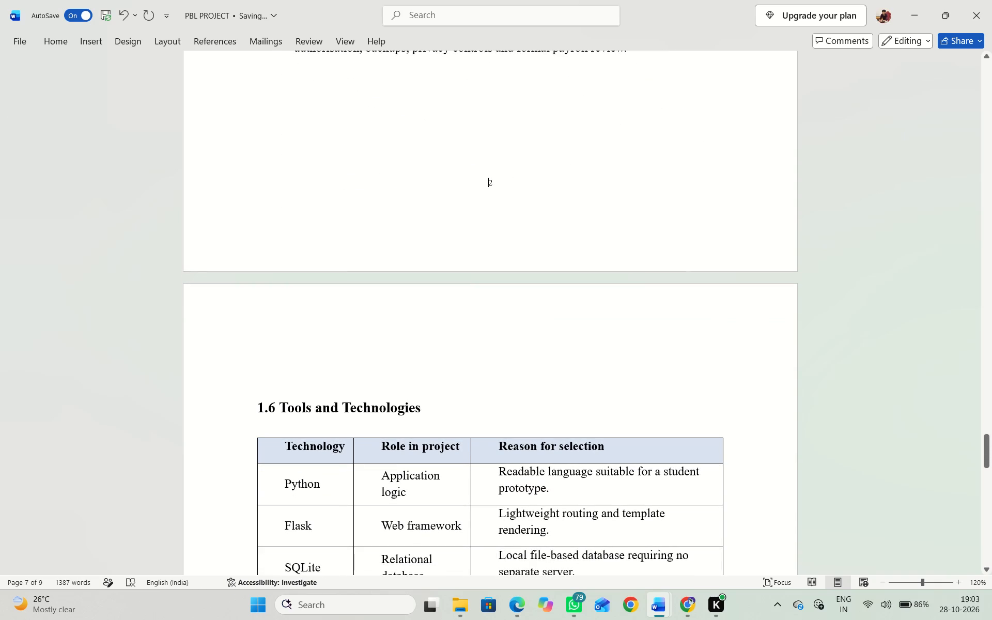
left_click(258, 409)
left_click(258, 409)
left_click(428, 401)
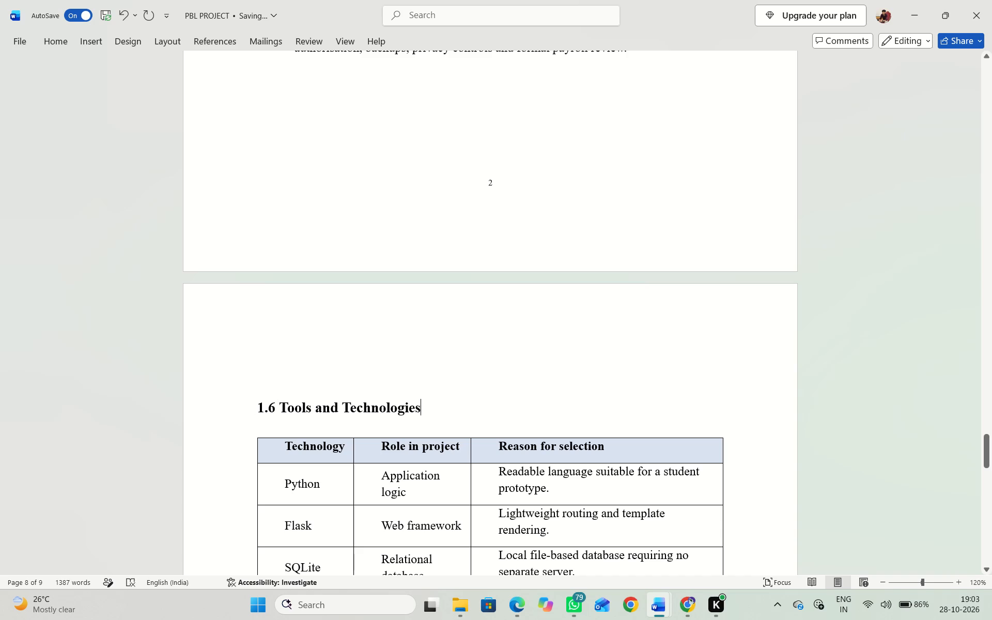
left_click(284, 390)
left_click(253, 376)
left_click(257, 396)
key("BackSpace")
key("BackSpace")
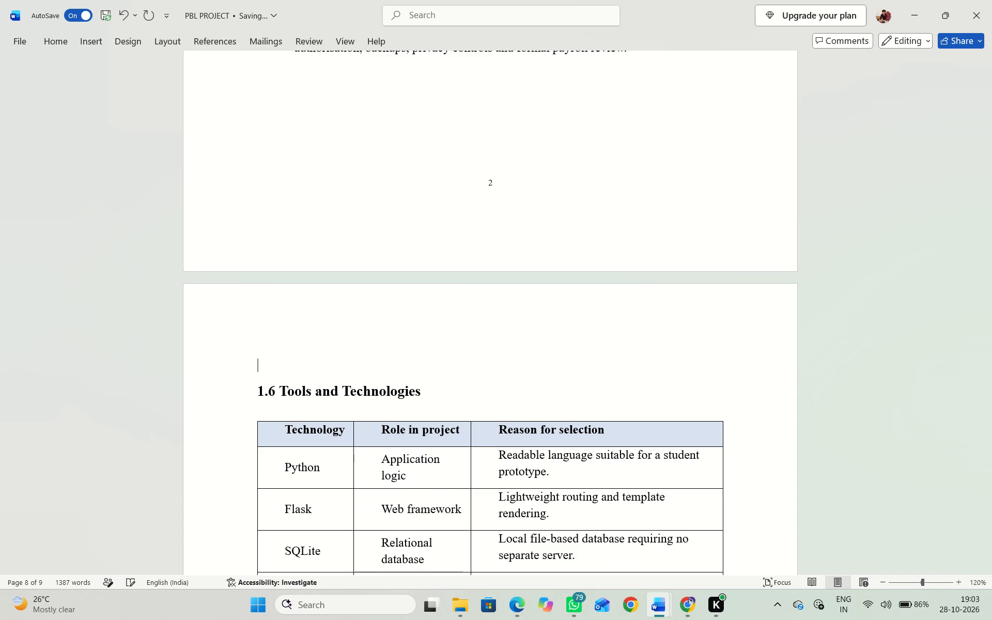
key("BackSpace")
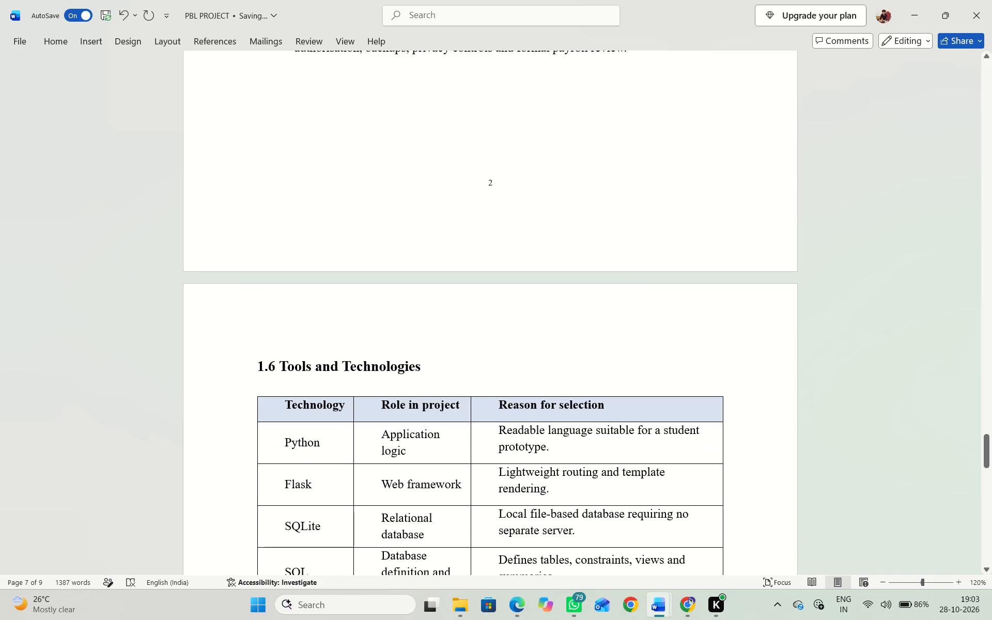
Add a dotted leader and page number 3 after the 1.6 Tools and Technologies entry in CONTENTS, aligned with the number above it.
scroll(297, 330, "down", 5)
scroll(298, 333, "up", 11)
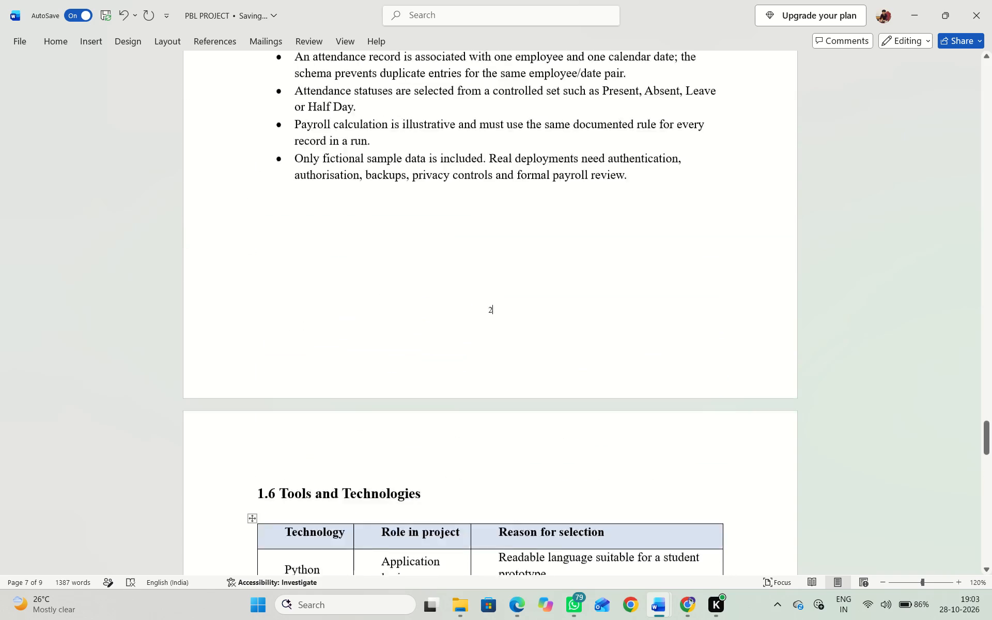
scroll(298, 332, "up", 15)
scroll(298, 331, "up", 7)
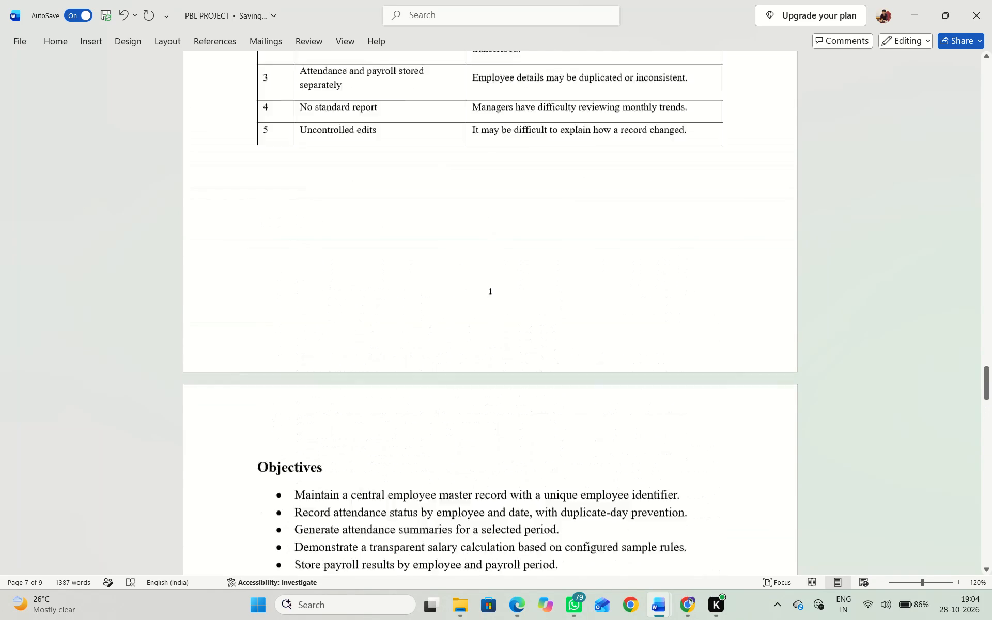
scroll(299, 326, "up", 19)
scroll(299, 306, "up", 12)
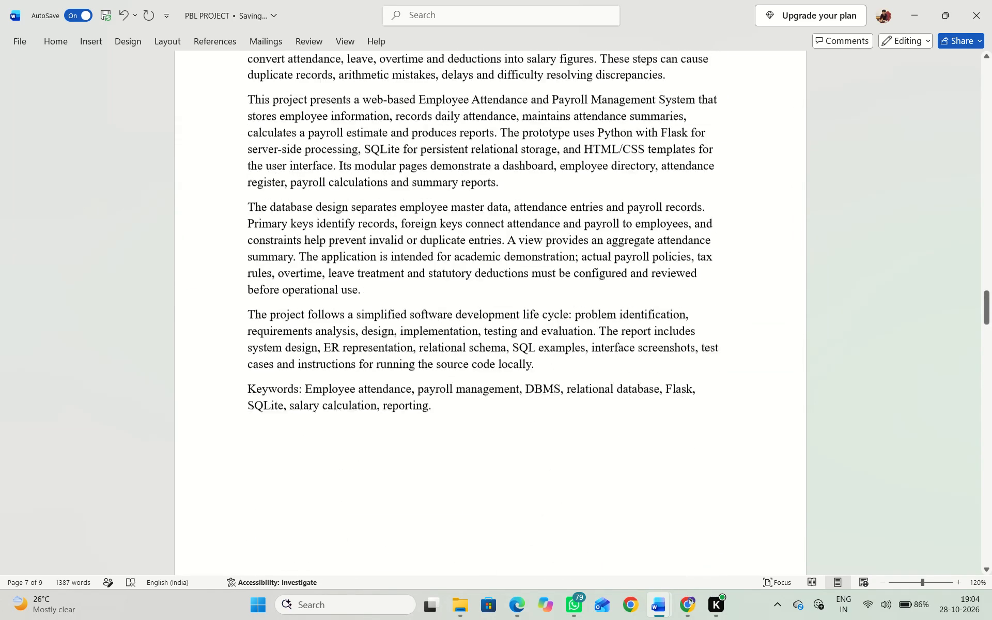
scroll(299, 306, "up", 18)
scroll(299, 306, "up", 6)
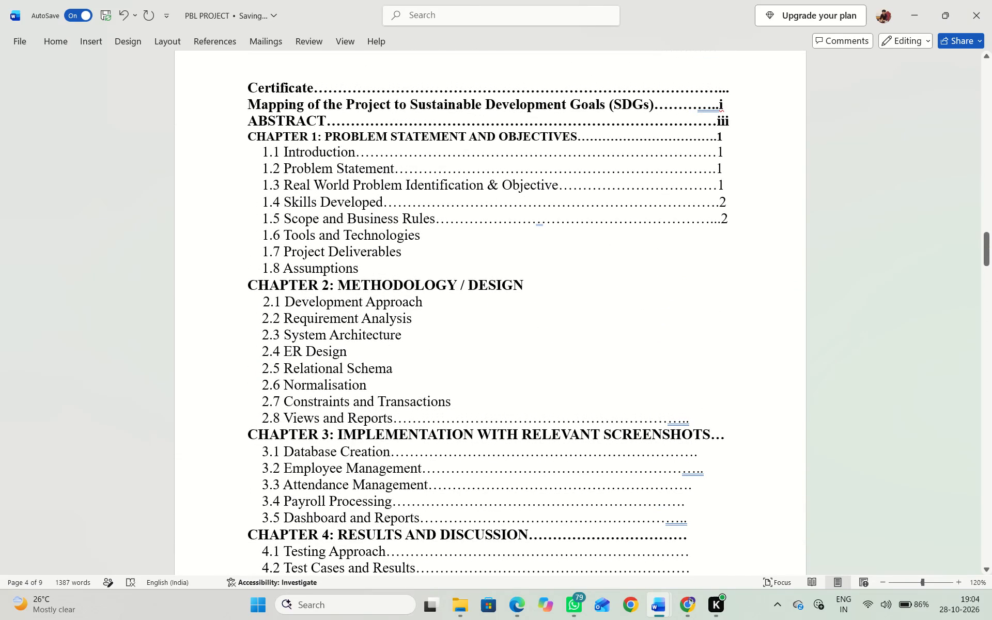
left_click(419, 235)
key("period")
key("period")
key("period")
key("period")
key("period")
key("period")
key("period")
key("period")
key("period")
key("period")
key("period")
key("period")
key("period")
key("period")
key("period")
key("period")
key("period")
key("period")
key("period")
key("period")
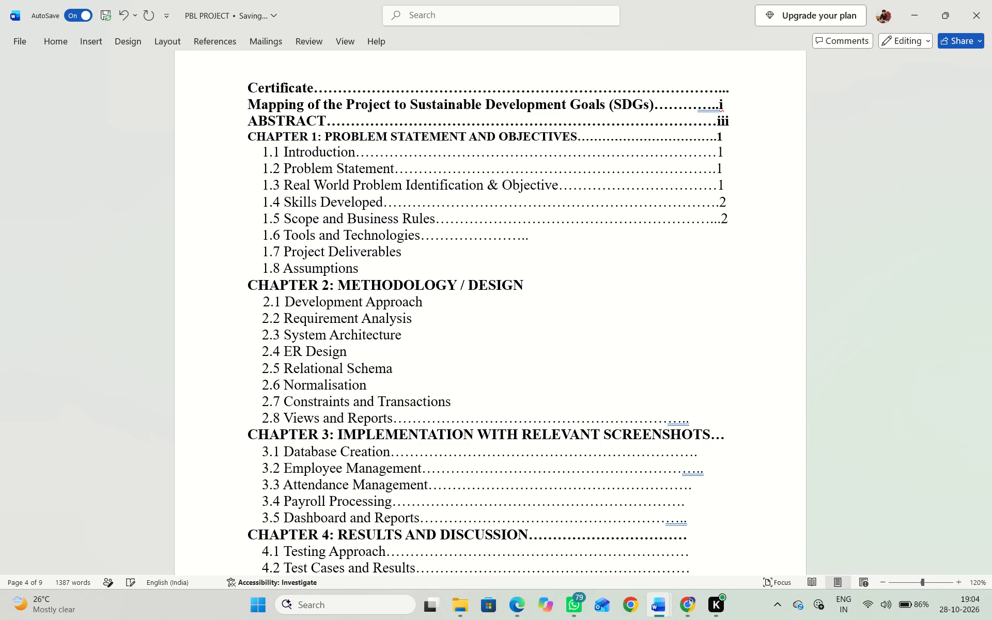
key("period")
type("......")
key("3")
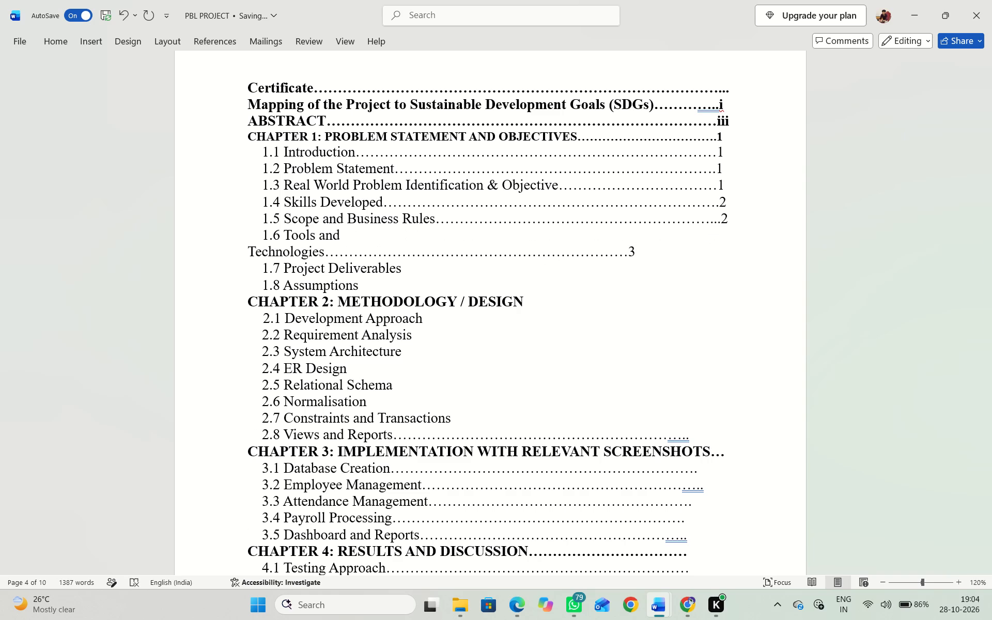
key("BackSpace")
key("BackSpace")
type("..")
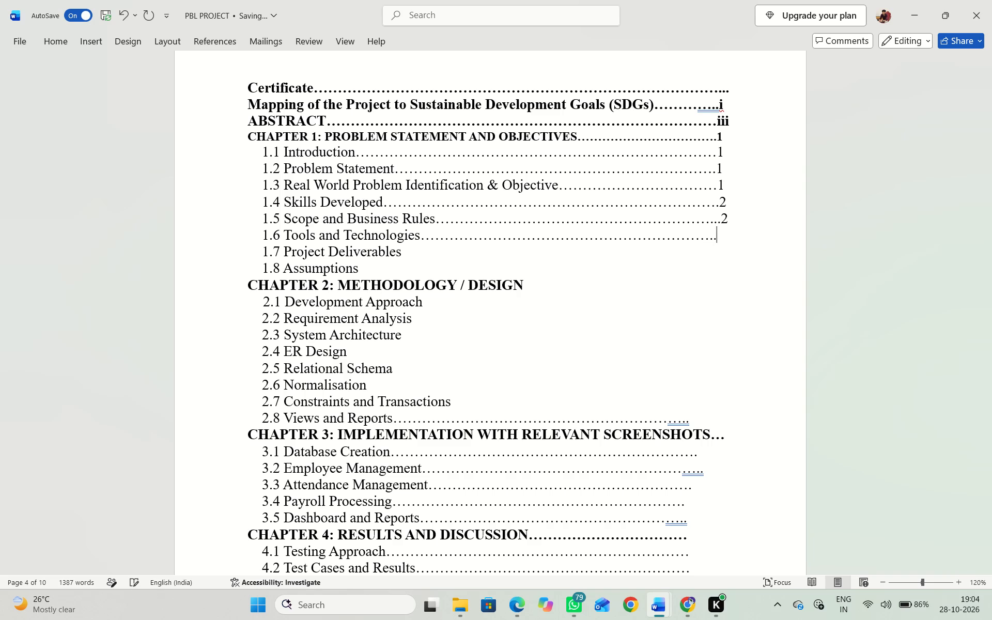
key("3")
key("BackSpace")
key("period")
key("3")
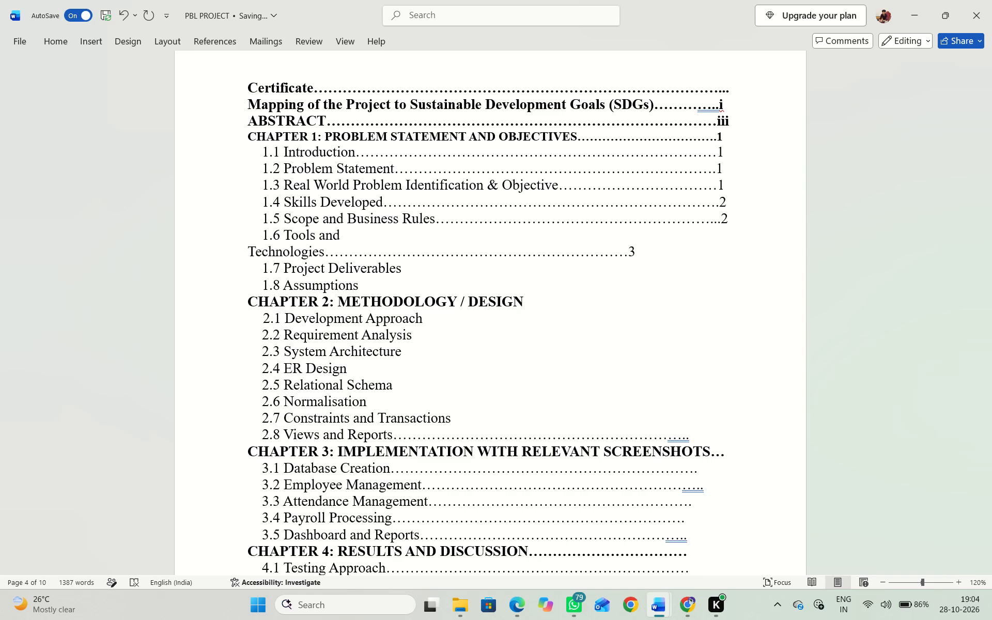
key("period")
key("BackSpace")
key("BackSpace")
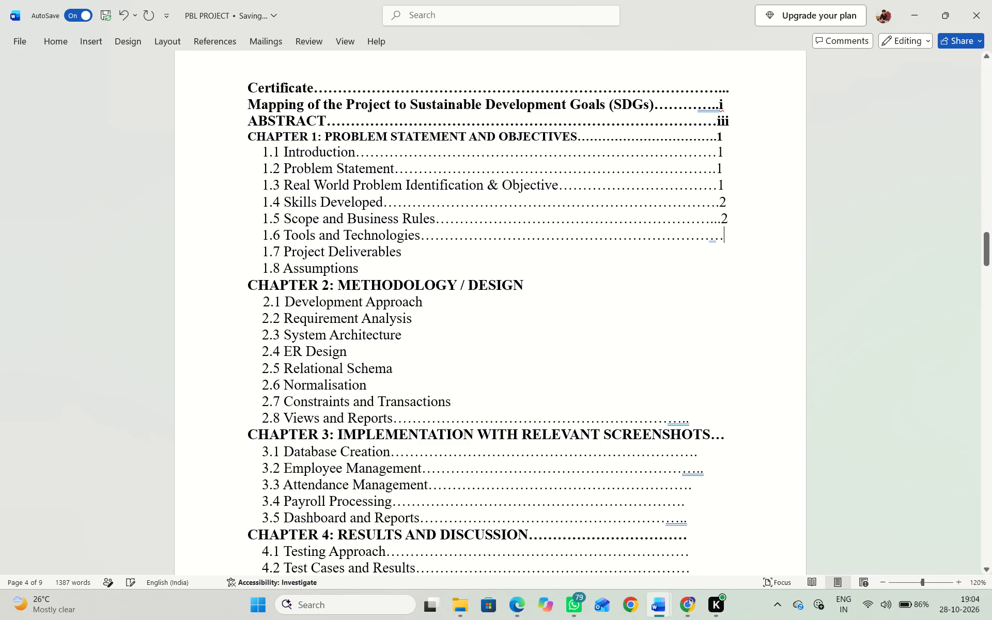
key("3")
key("BackSpace")
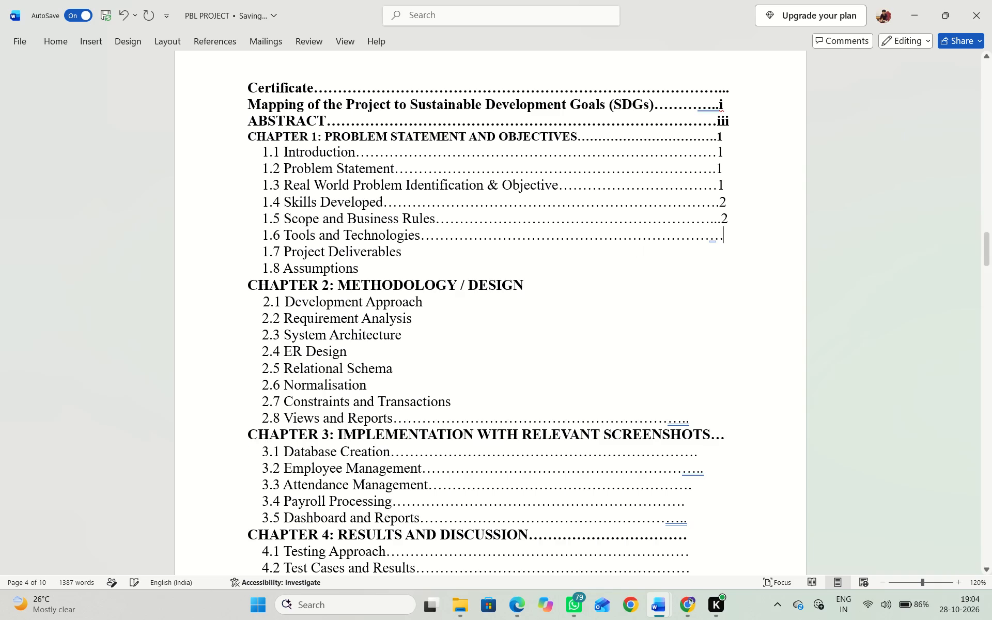
key("BackSpace")
key("period")
key("period")
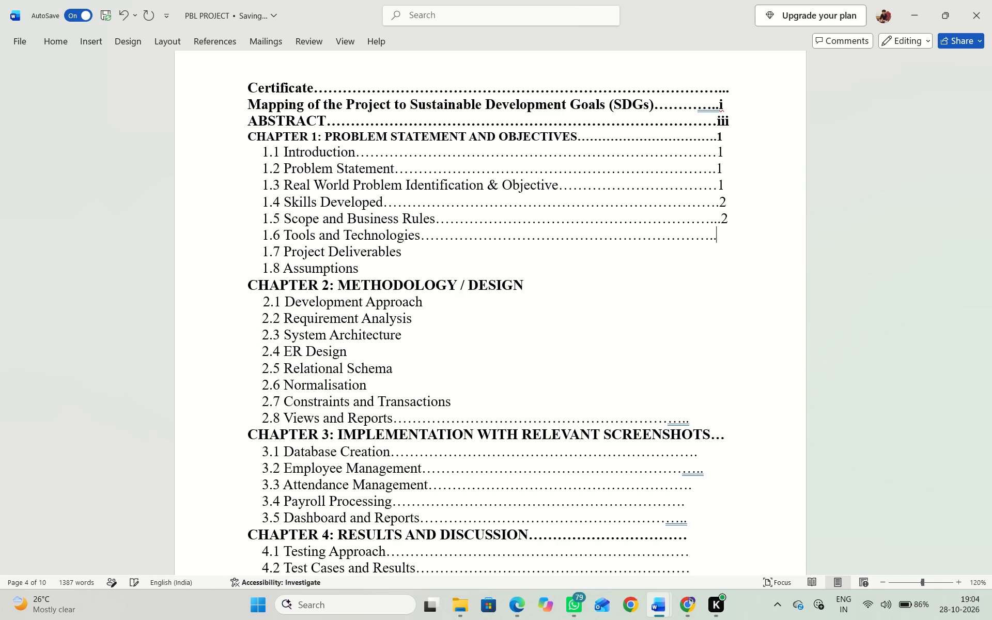
key("3")
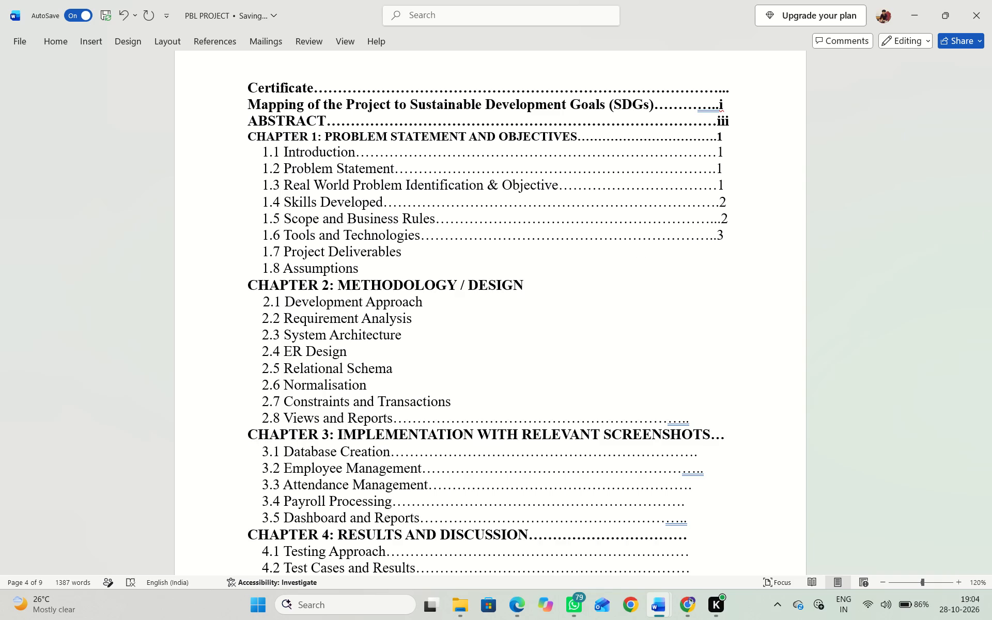
key("Left")
key("comma")
key("BackSpace")
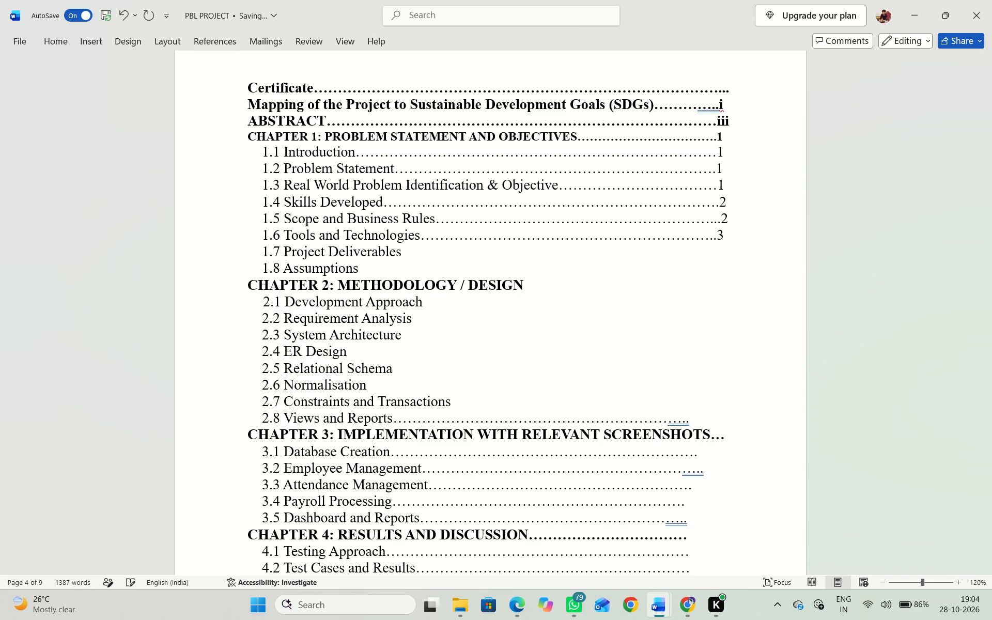
key("period")
key("BackSpace")
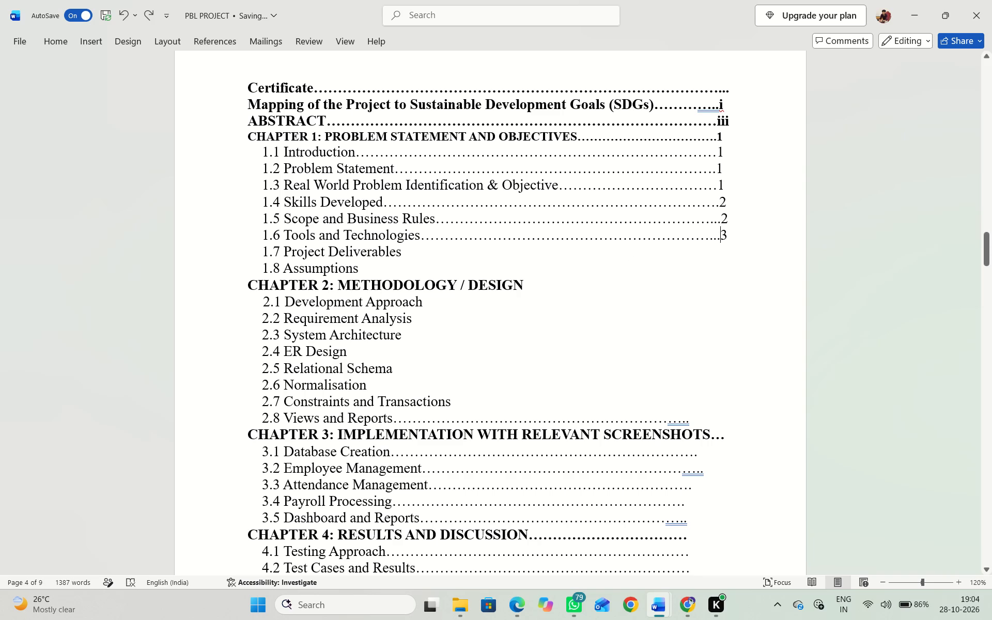
Add a dotted leader and page number 3 after the 1.7 Project Deliverables entry, aligned with the number above it.
key("Down")
key("period")
key("period")
key("period")
key("period")
key("period")
key("period")
key("period")
key("period")
key("period")
key("period")
key("period")
key("period")
key("period")
key("period")
key("period")
key("period")
key("period")
key("period")
key("period")
key("period")
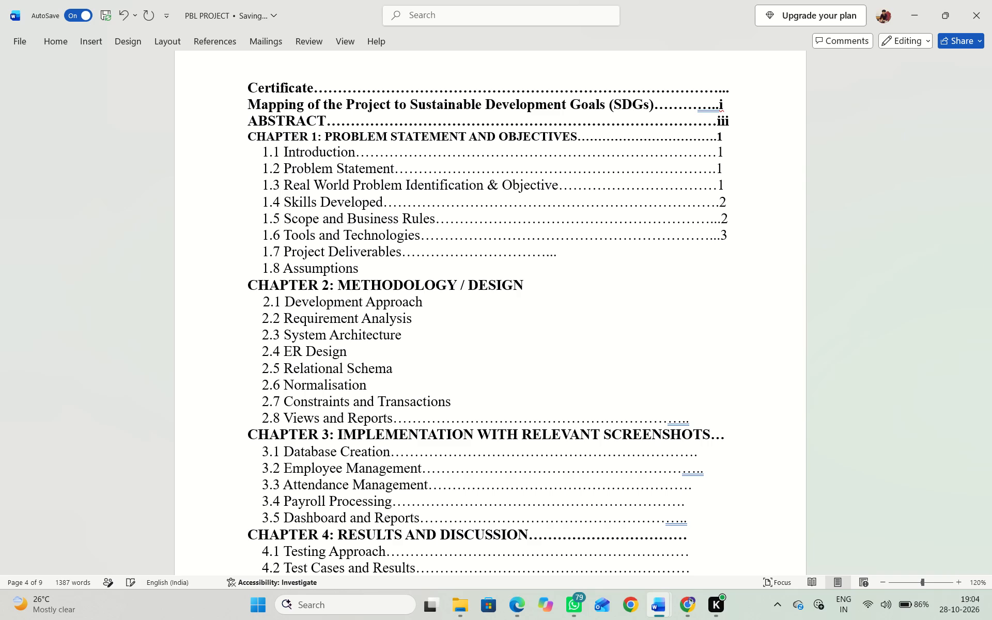
key("period")
key("3")
Add a dotted leader and page number 4 after the 1.8 Assumptions entry, aligned with the numbers above it.
key("Down")
key("period")
key("period")
key("period")
key("period")
key("period")
key("period")
key("period")
key("period")
key("period")
key("period")
key("period")
key("period")
key("period")
key("period")
key("period")
key("period")
key("period")
key("period")
key("period")
key("period")
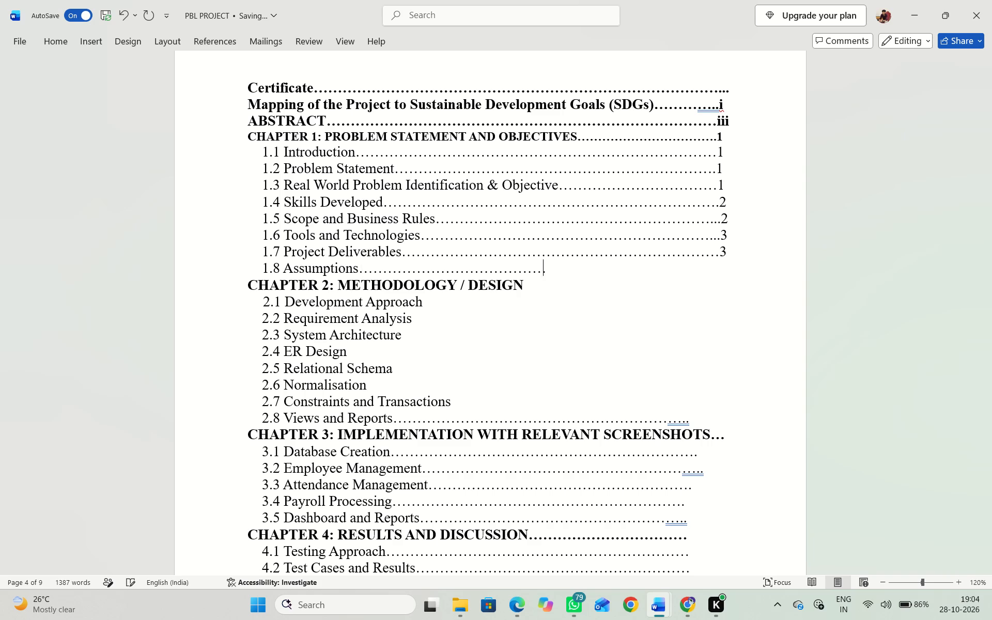
key("period")
key("4")
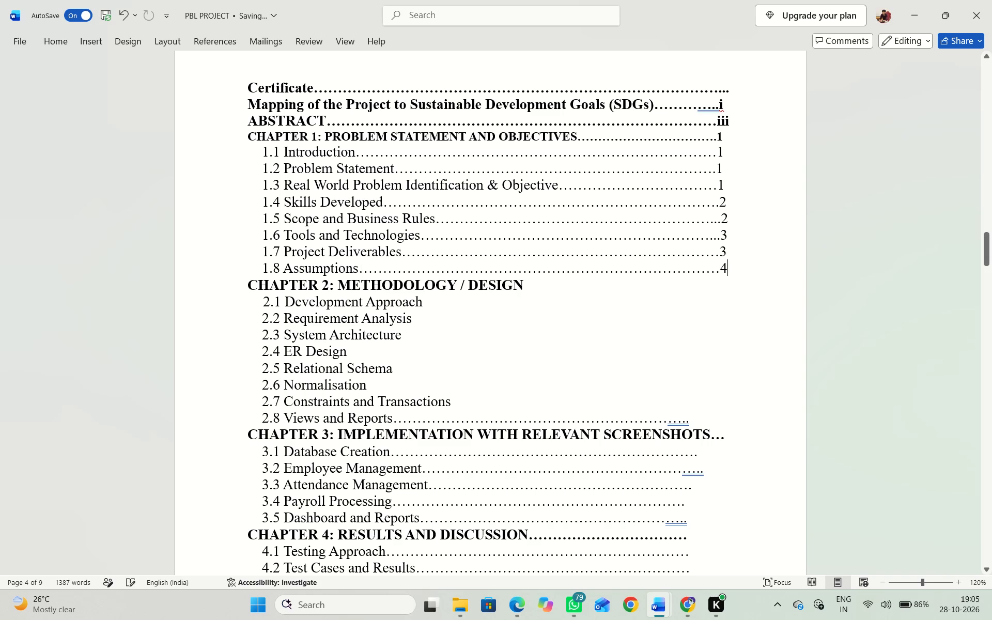
Switch to Edge and examine the Chapter 2 section layout and page numbering in the final pbl dbms report PDF.
left_click(522, 285)
scroll(522, 285, "down", 3)
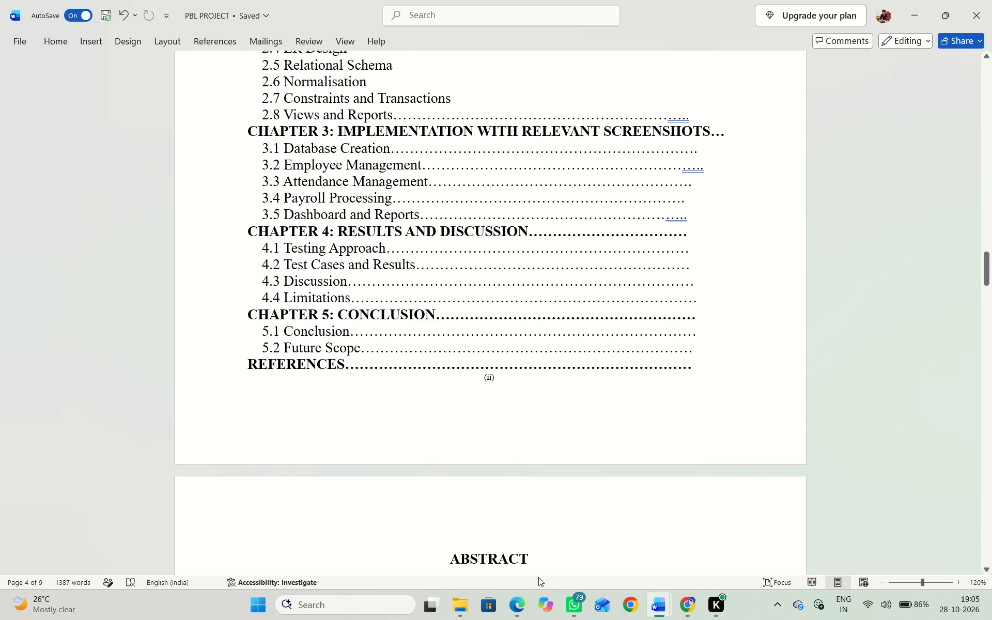
left_click(519, 604)
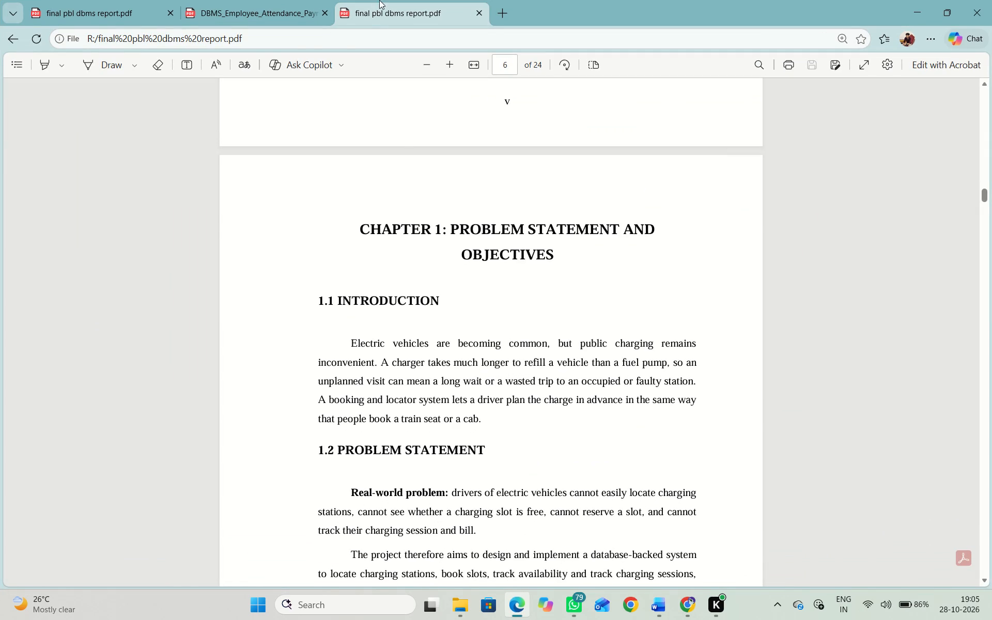
scroll(393, 234, "down", 9)
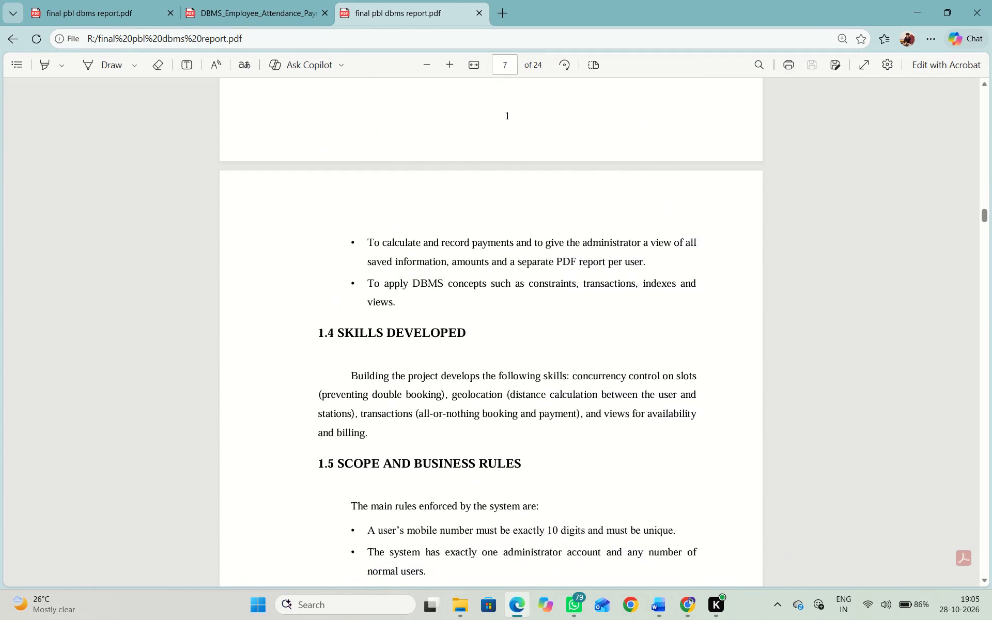
scroll(393, 234, "down", 8)
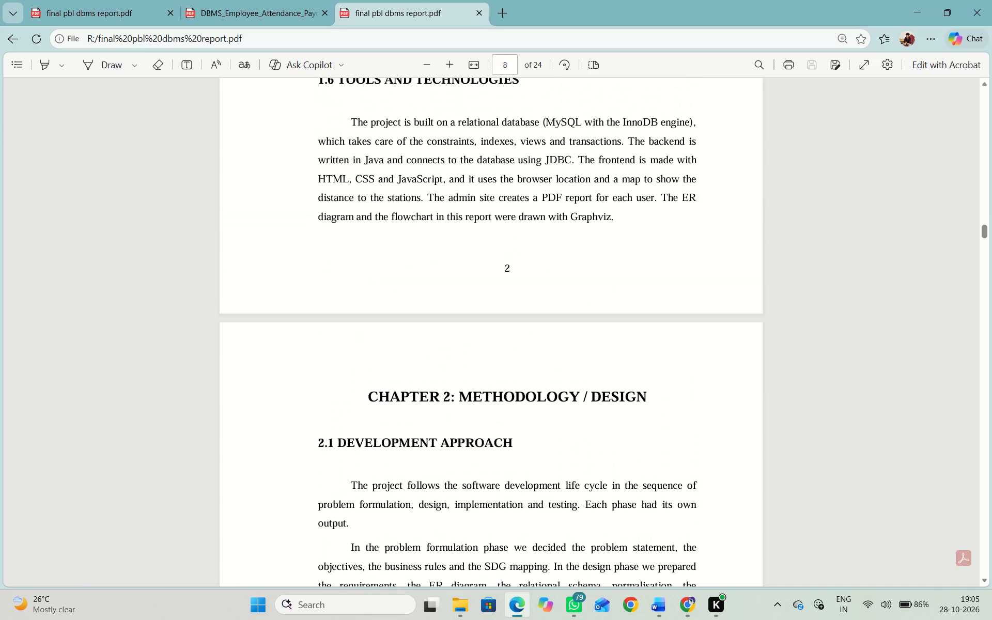
scroll(393, 234, "down", 11)
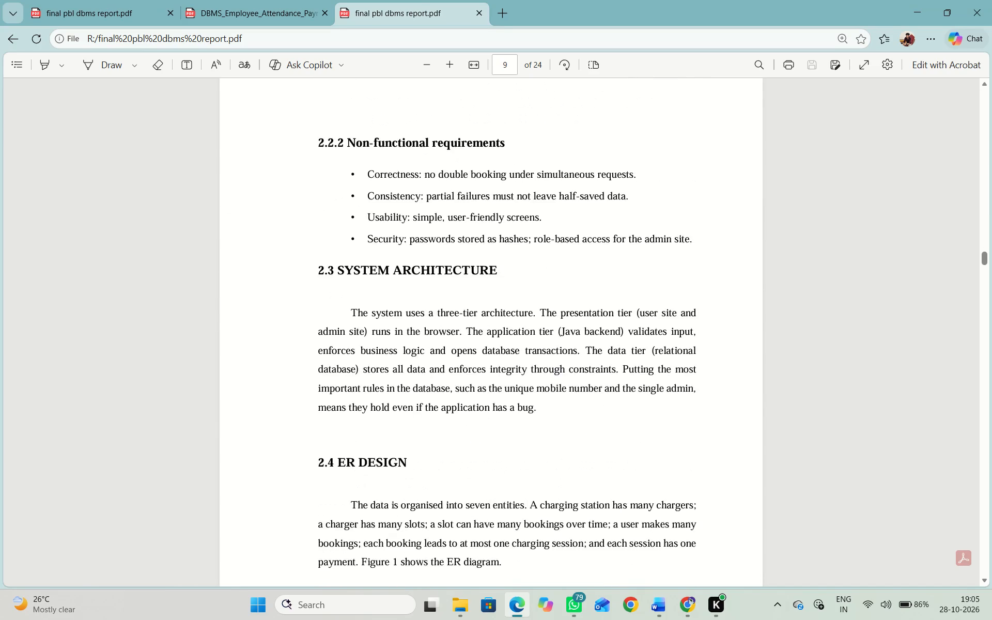
scroll(393, 234, "down", 14)
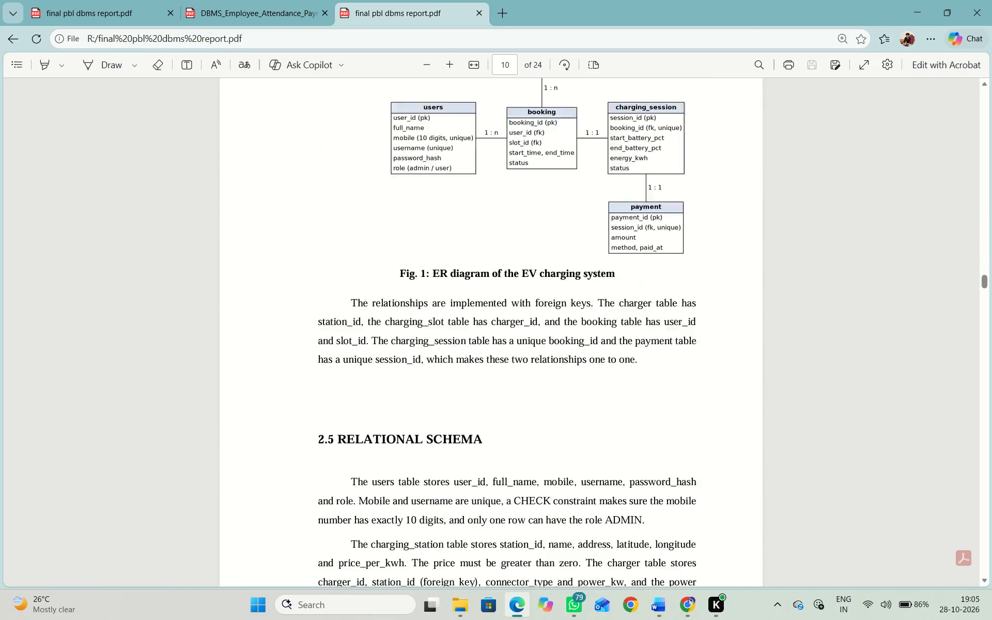
scroll(393, 234, "down", 14)
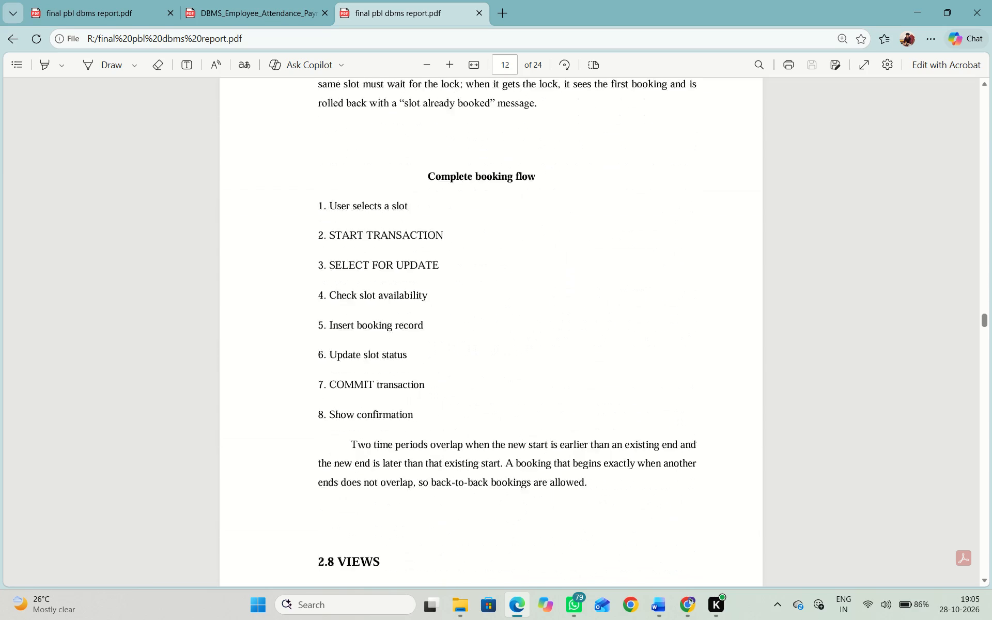
scroll(393, 234, "down", 14)
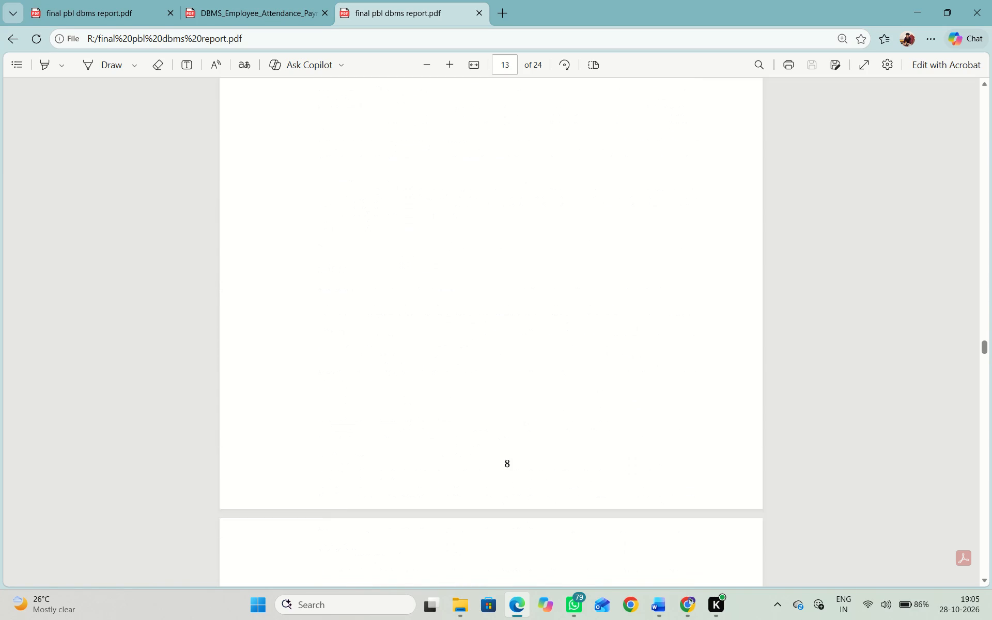
scroll(393, 234, "down", 5)
scroll(393, 234, "up", 7)
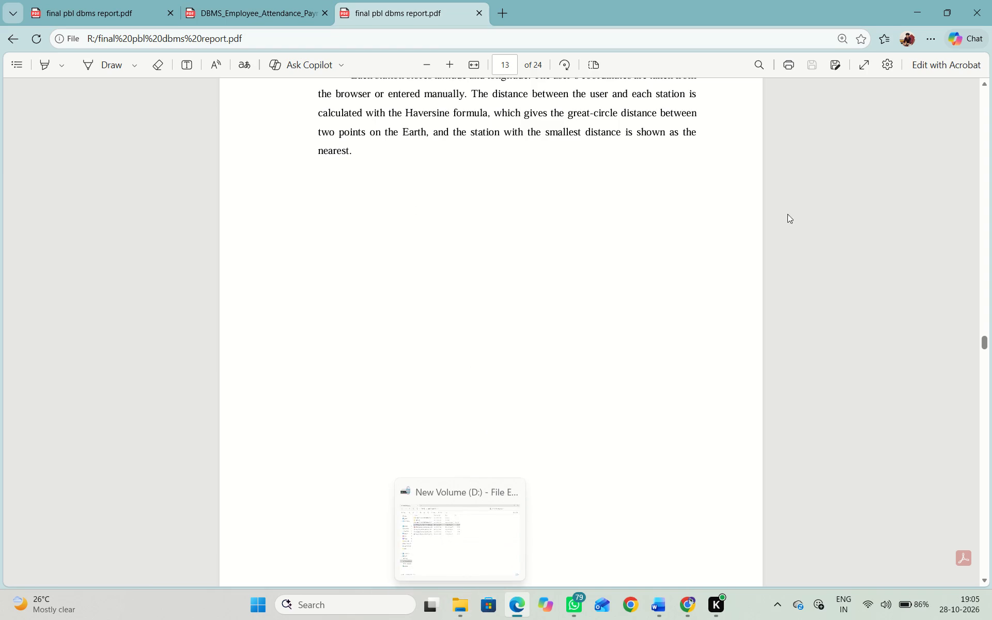
left_click(906, 8)
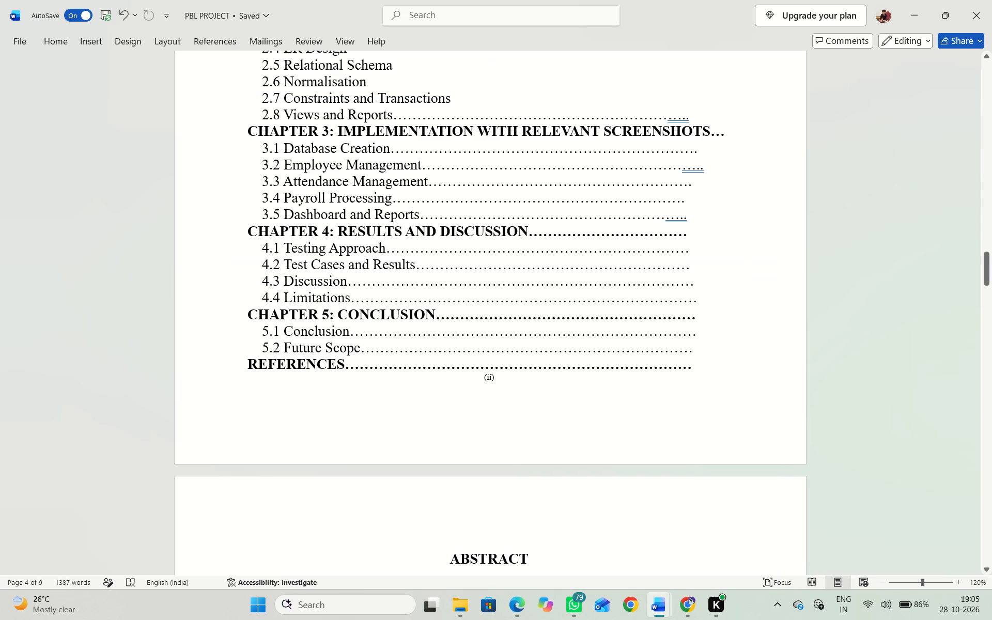
Back in the Word report, enter a centred page number 4 in the blank space below the 1.8 Assumptions text.
scroll(569, 306, "down", 9)
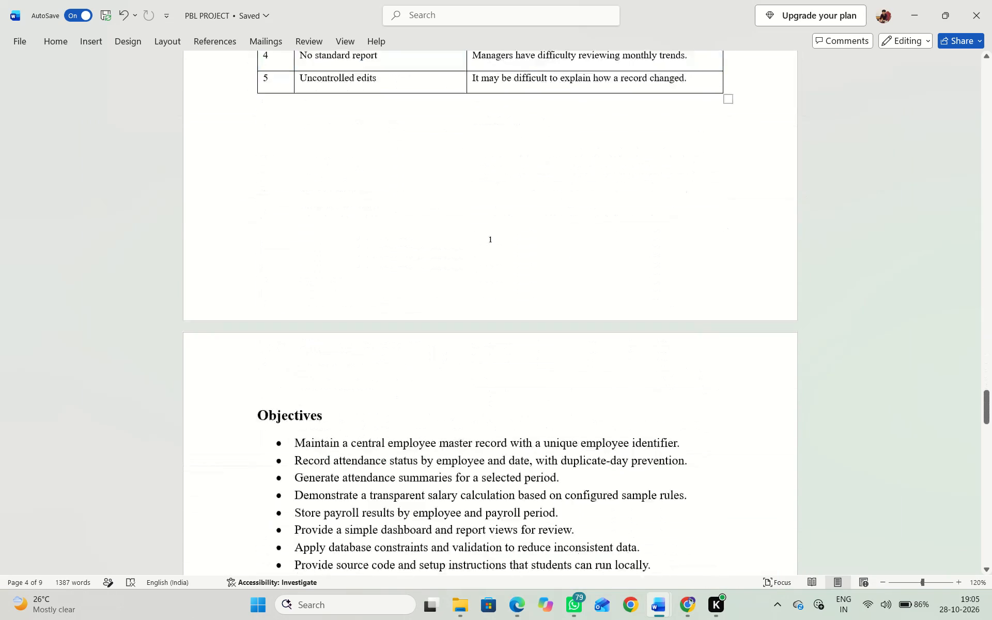
scroll(569, 306, "down", 12)
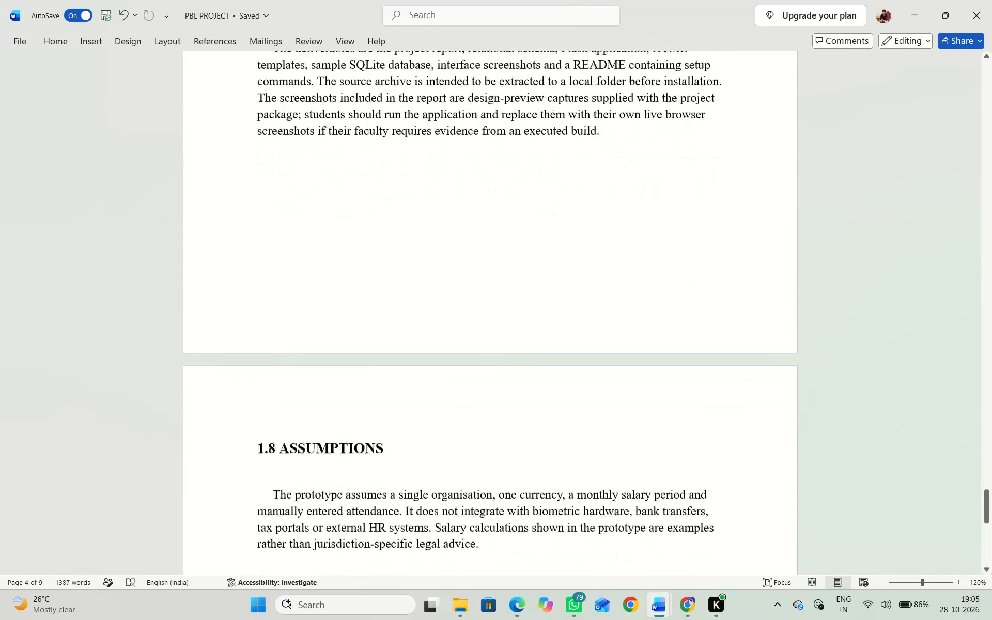
scroll(569, 306, "down", 4)
scroll(569, 306, "up", 1)
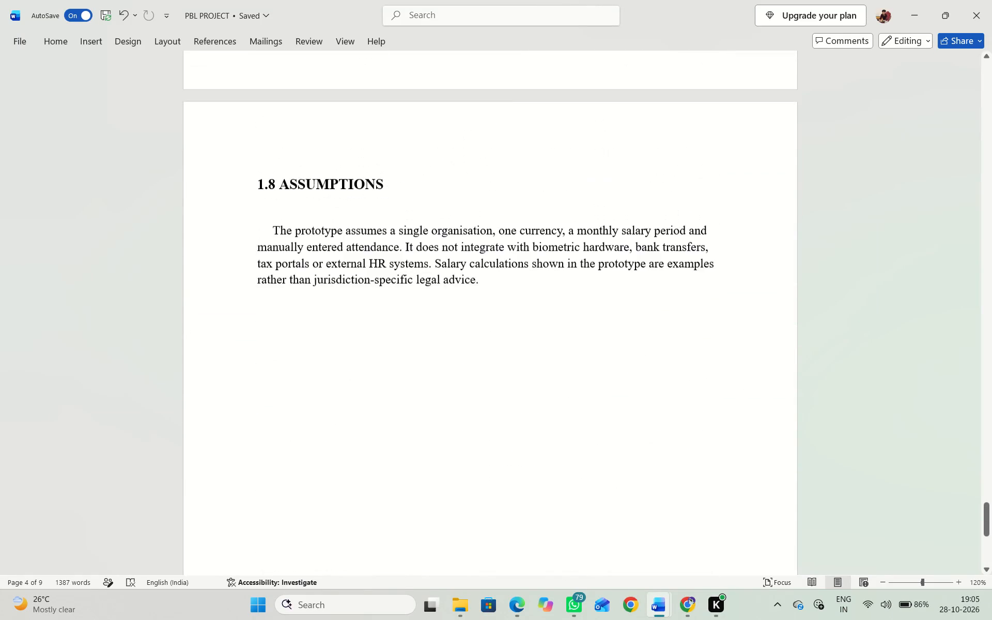
left_click(490, 300)
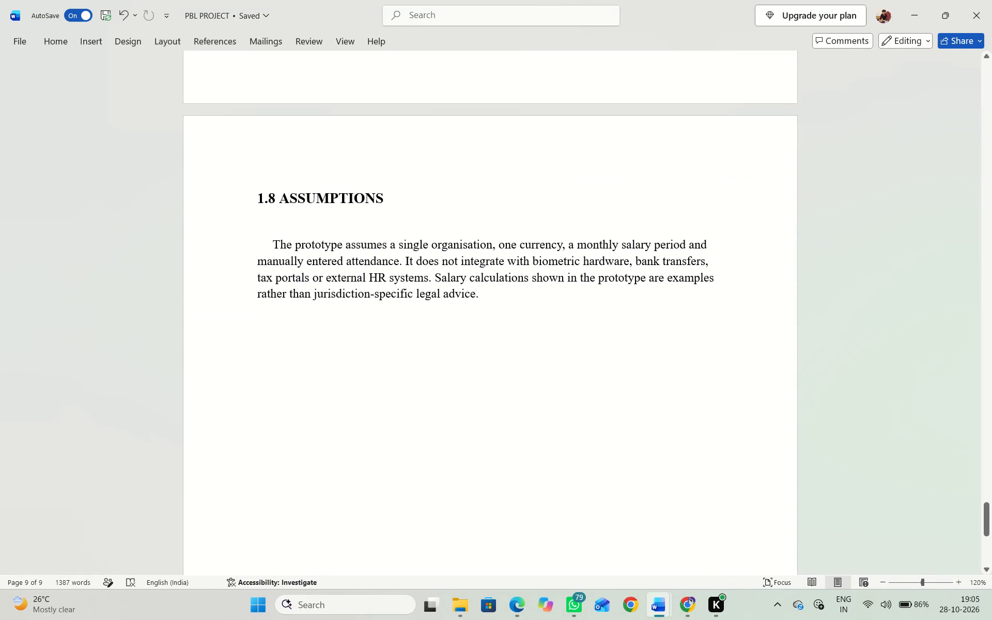
key("Down")
key("Down")
key("Down")
key("Down")
key("Down")
key("Down")
key("Down")
key("Down")
key("Down")
key("Down")
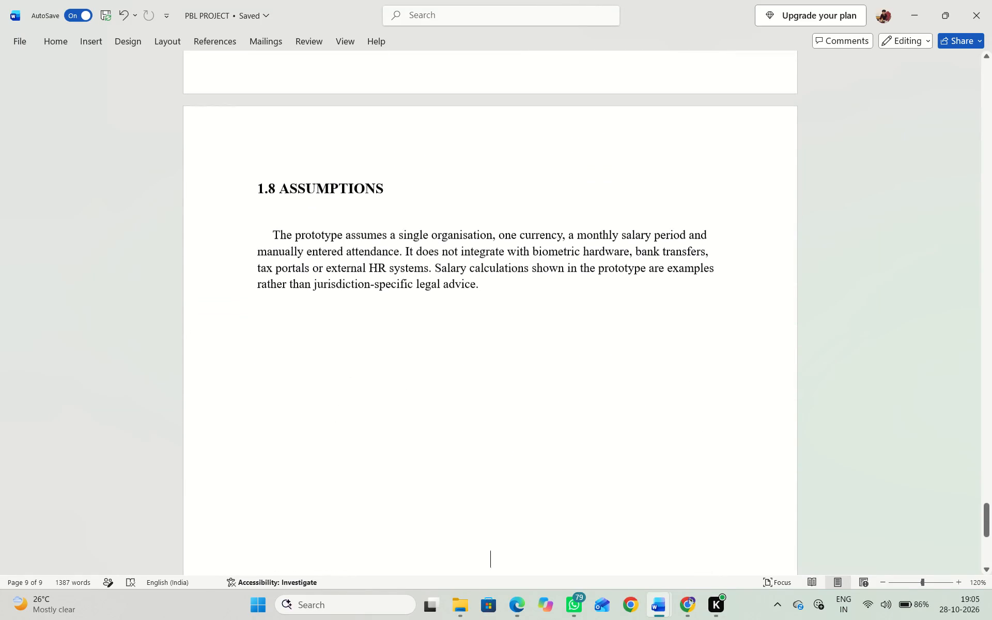
key("Down")
key("Down")
scroll(490, 300, "down", 3)
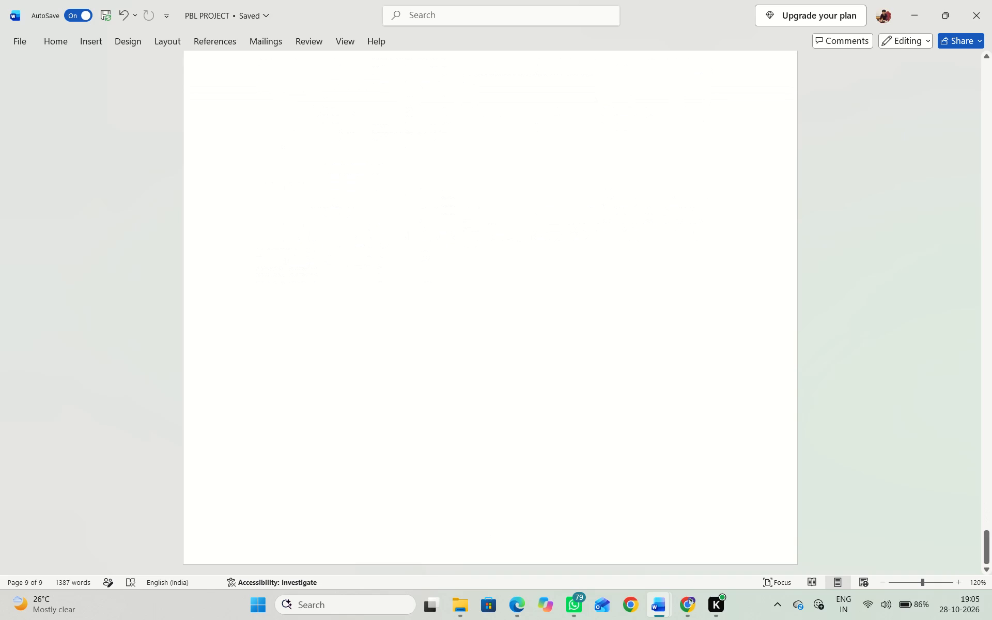
scroll(489, 286, "up", 6)
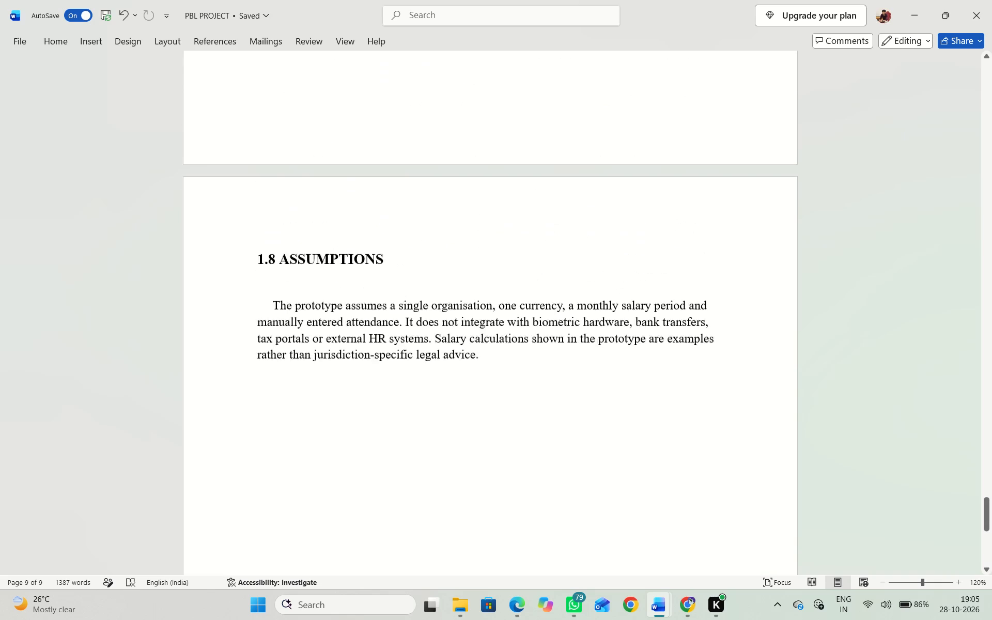
scroll(489, 286, "up", 9)
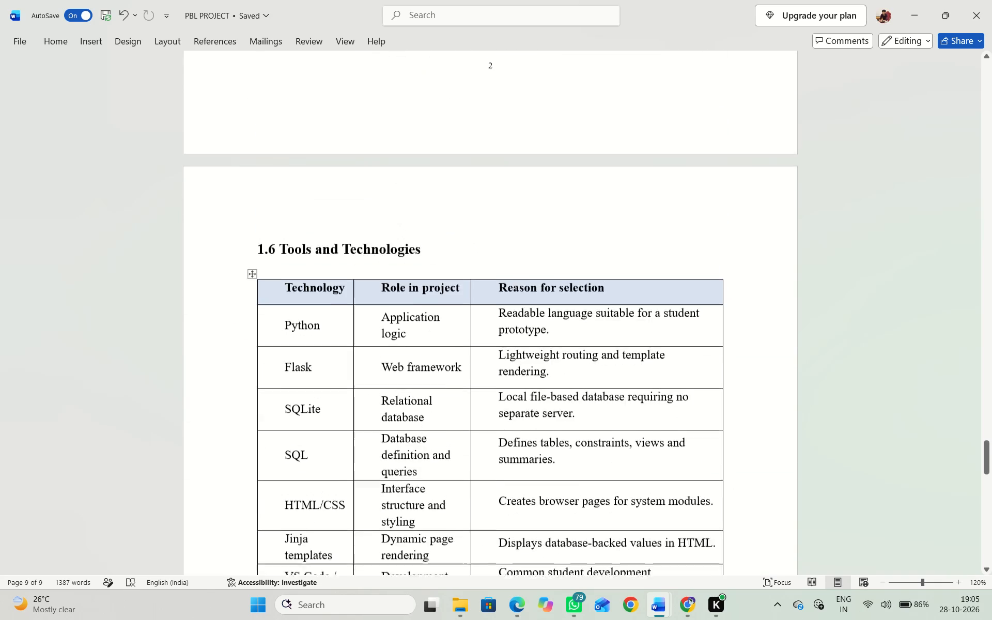
scroll(489, 286, "up", 1)
scroll(489, 286, "down", 7)
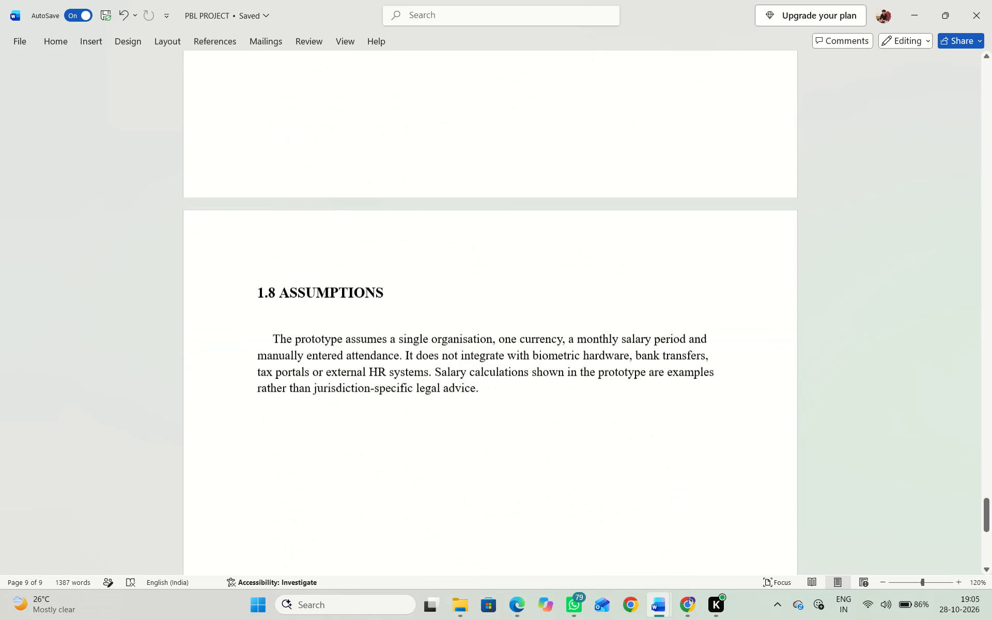
scroll(489, 286, "down", 3)
key("4")
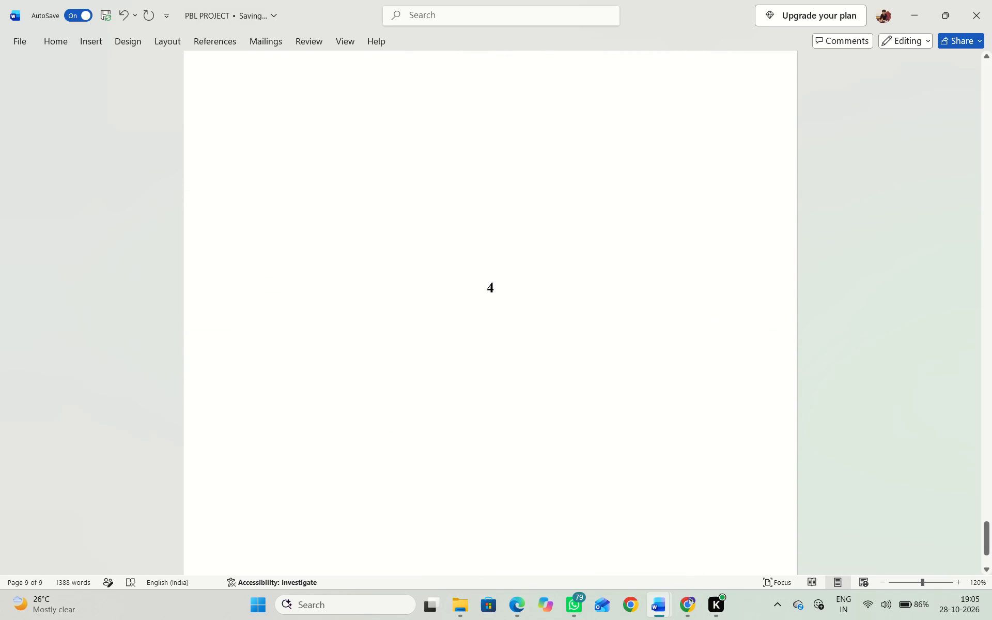
Set the page number 4 on the 1.8 Assumptions page to font size 8.
left_click_drag(502, 293, 483, 295)
left_click_drag(493, 274, 499, 269)
left_click(564, 256)
key("8")
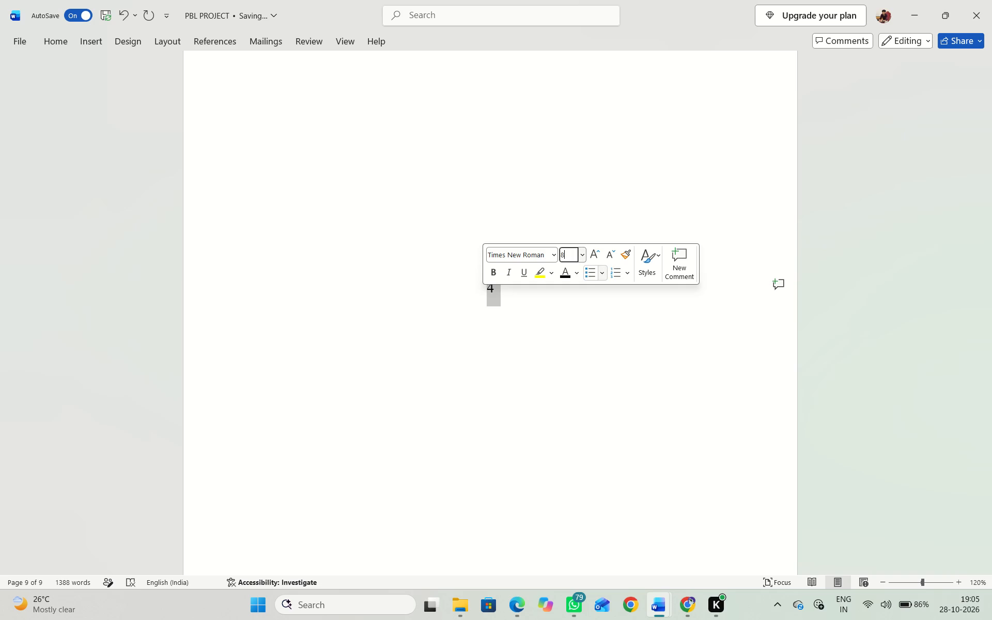
left_click(891, 280)
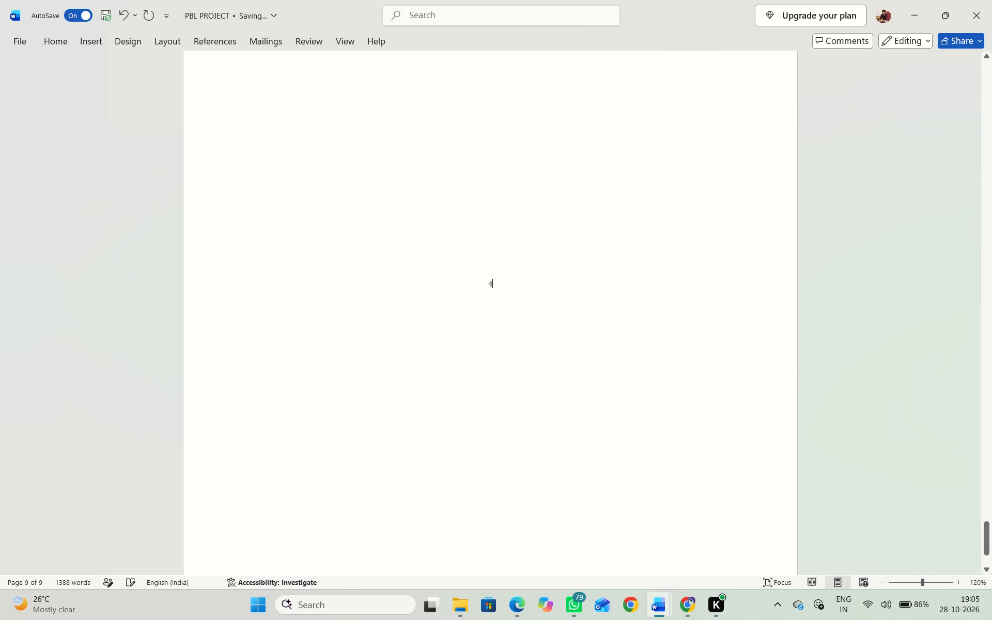
Insert blank lines above the page number 4 to move it down to the bottom of the 1.8 Assumptions page.
left_click(488, 285)
key("Return")
key("Return")
key("Return")
key("Return")
key("Return")
key("Return")
key("Return")
key("Return")
key("Return")
key("Return")
key("Return")
scroll(518, 317, "down", 6)
key("Return")
key("Return")
key("Return")
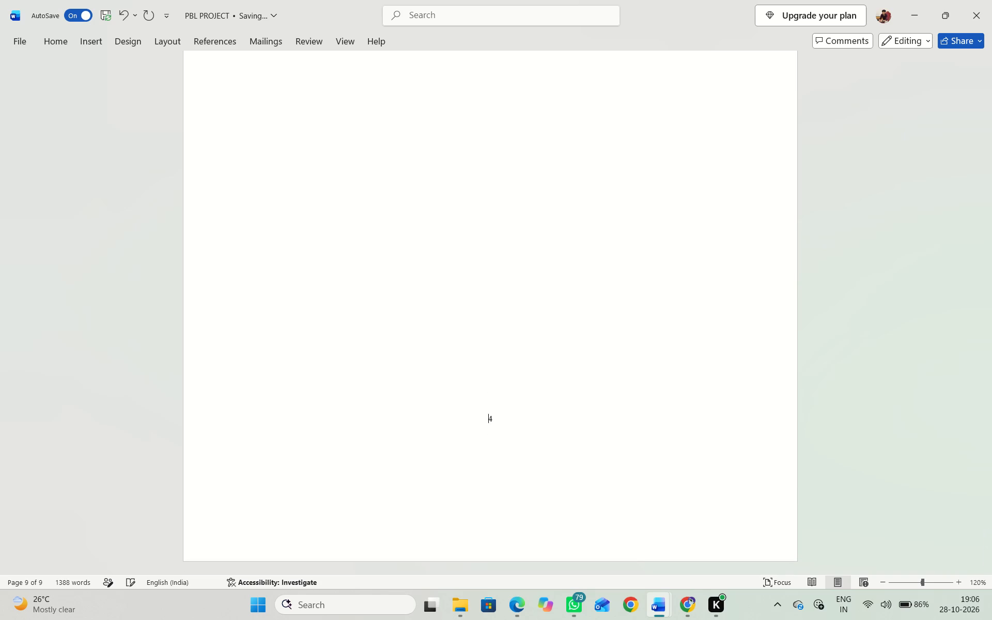
key("Return")
key("Return")
key("Return")
key("Return")
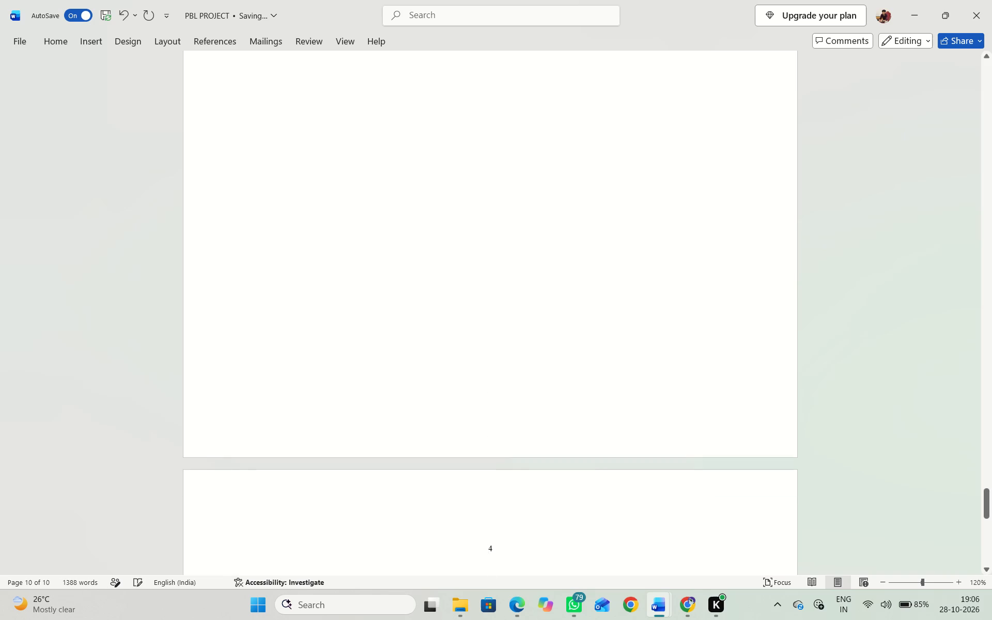
key("BackSpace")
Enter page number 3 in the blank space below the 1.7 Project Deliverables text.
scroll(530, 321, "up", 4)
scroll(576, 383, "up", 2)
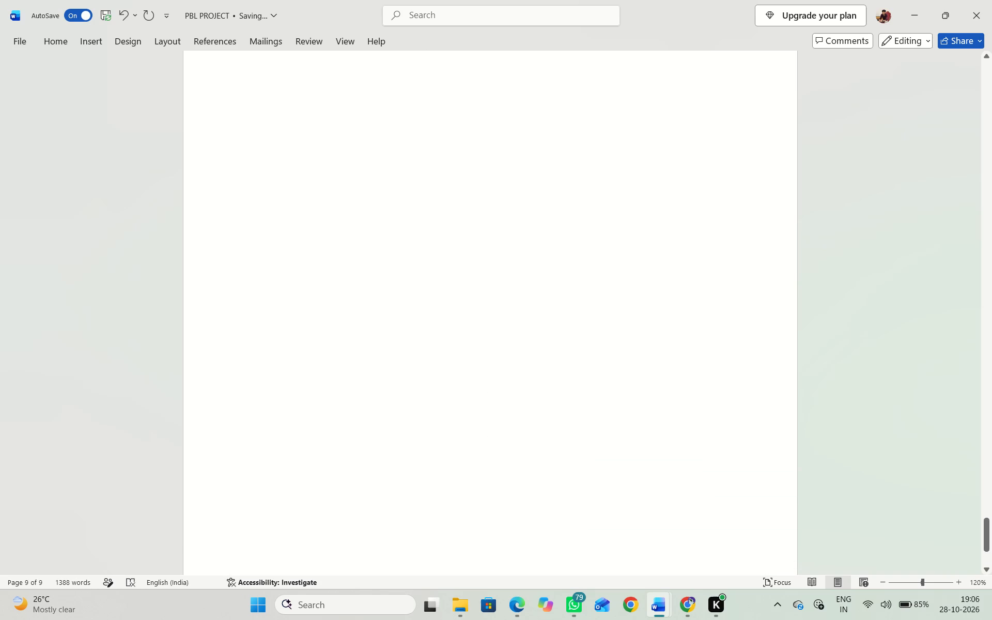
scroll(576, 383, "up", 19)
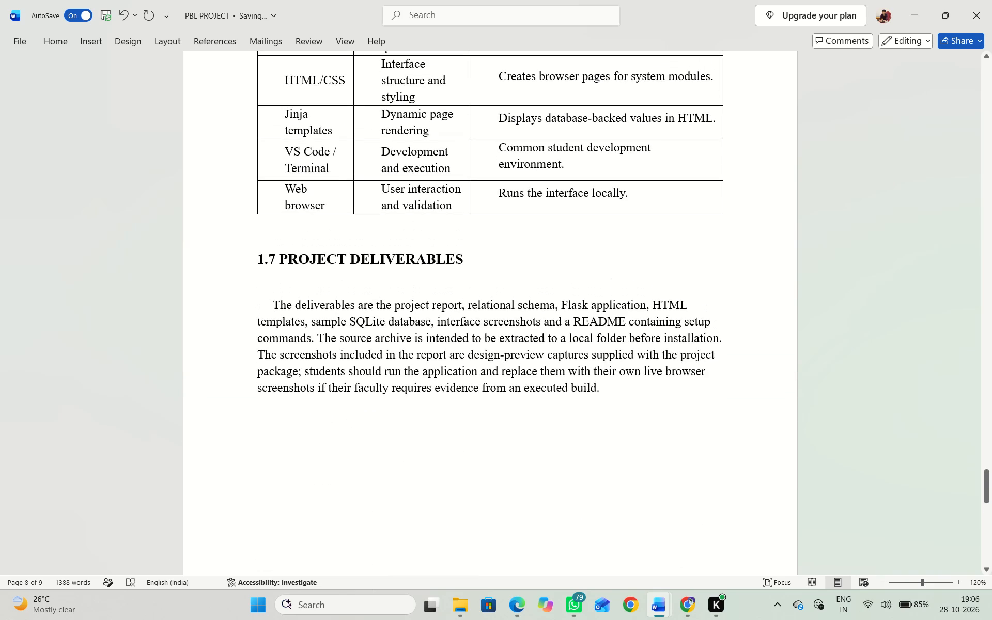
left_click(608, 394)
left_click(503, 506)
key("3")
Set the page number 3 below the 1.7 Project Deliverables text to font size 8.
left_click_drag(255, 506, 263, 508)
left_click(345, 468)
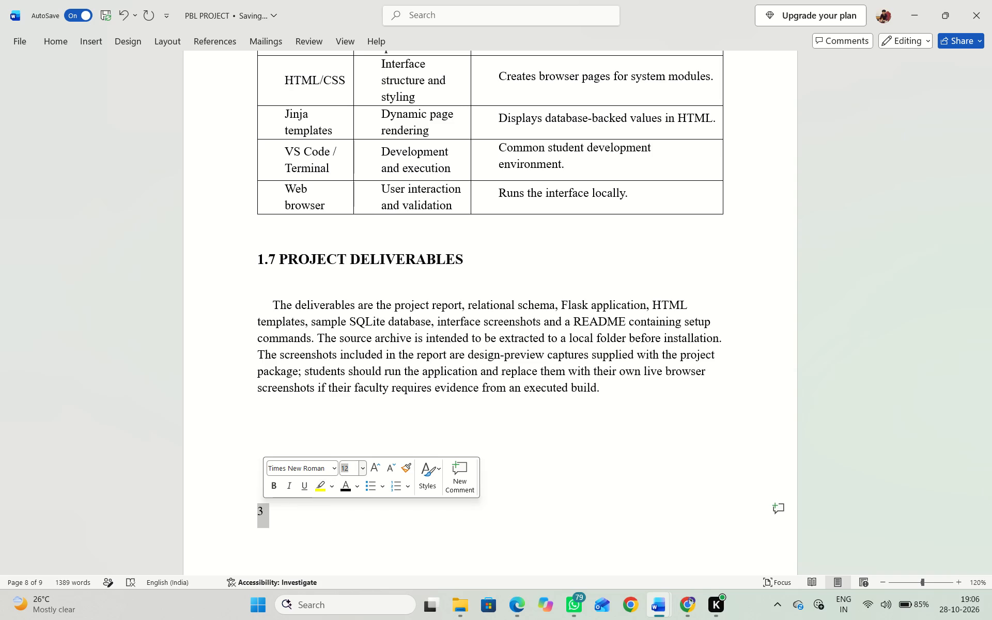
key("8")
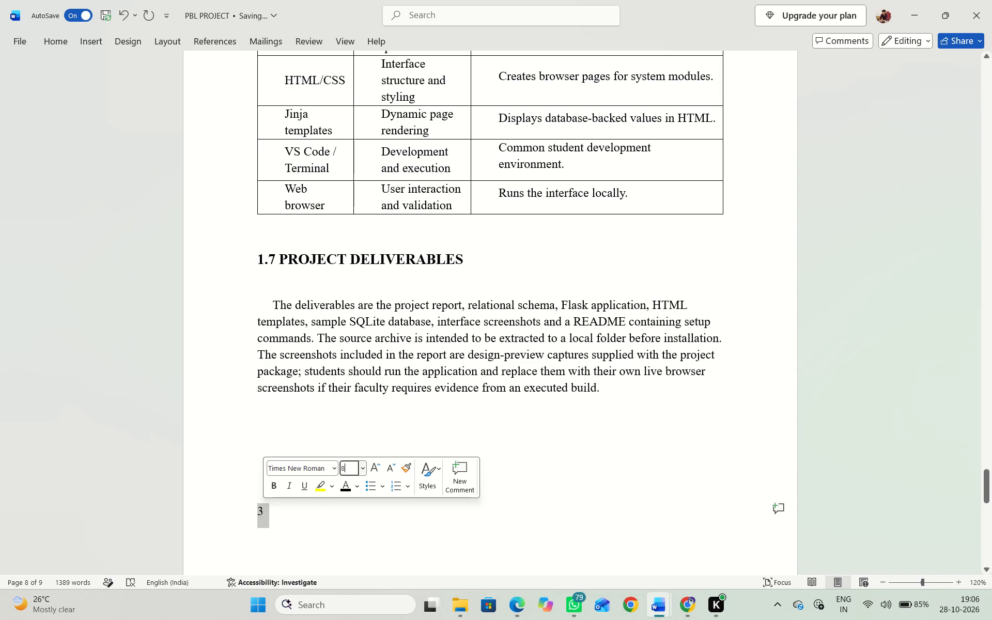
left_click_drag(818, 411, 810, 416)
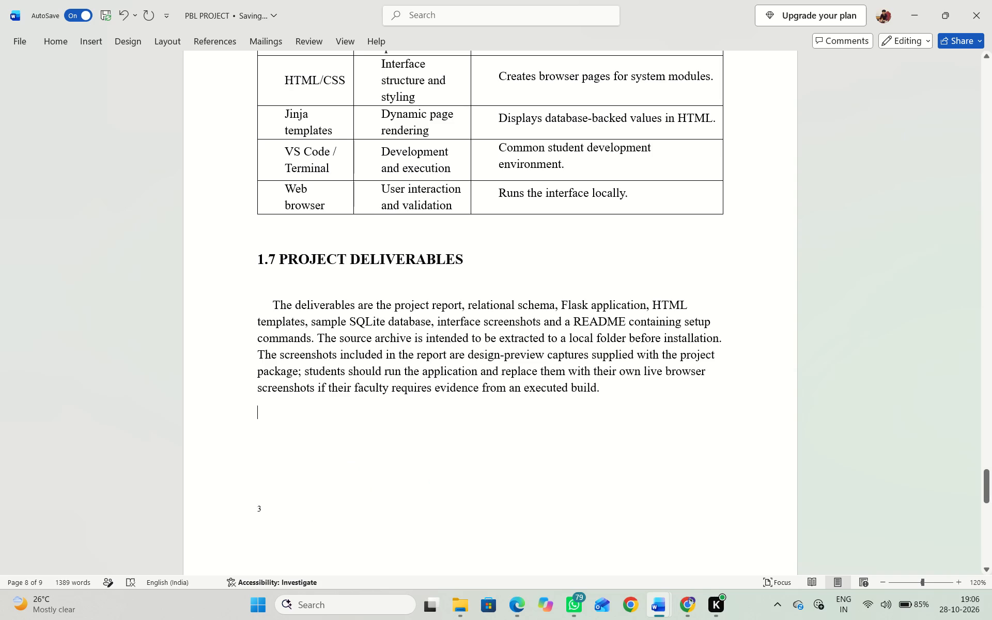
Centre the page number 3 below the 1.7 Project Deliverables text.
left_click(255, 507)
left_click_drag(259, 505, 252, 506)
left_click(63, 40)
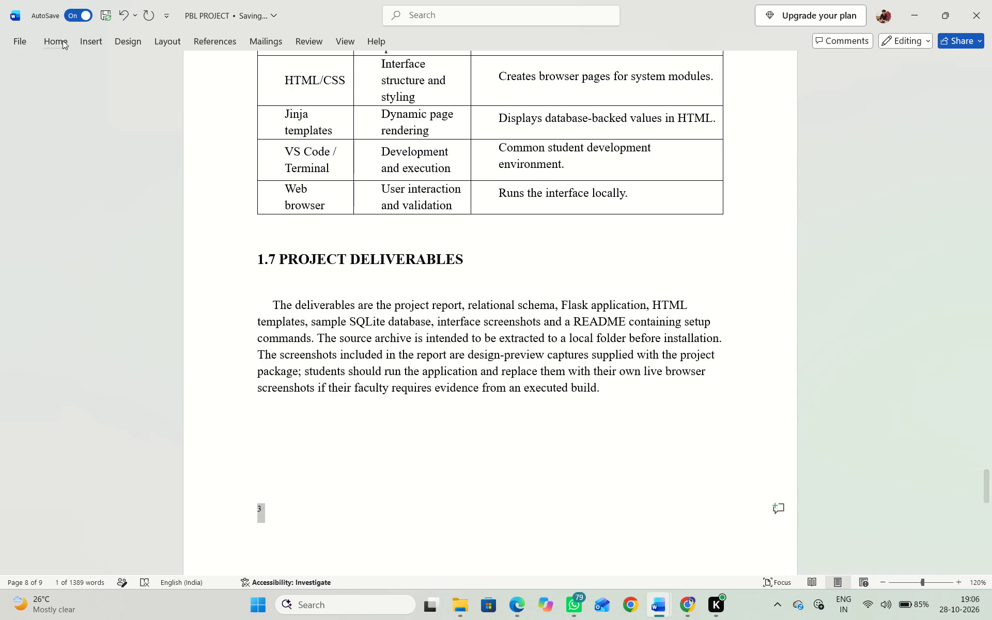
left_click(346, 87)
left_click(834, 281)
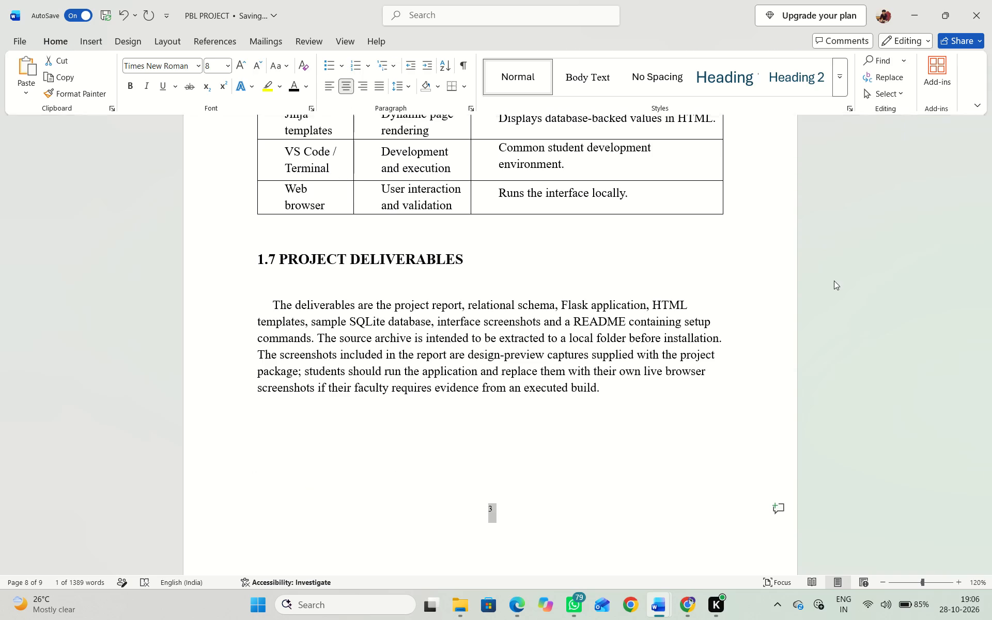
Insert a blank line above the page number 3 to move it lower on the 1.7 Project Deliverables page.
left_click(484, 504)
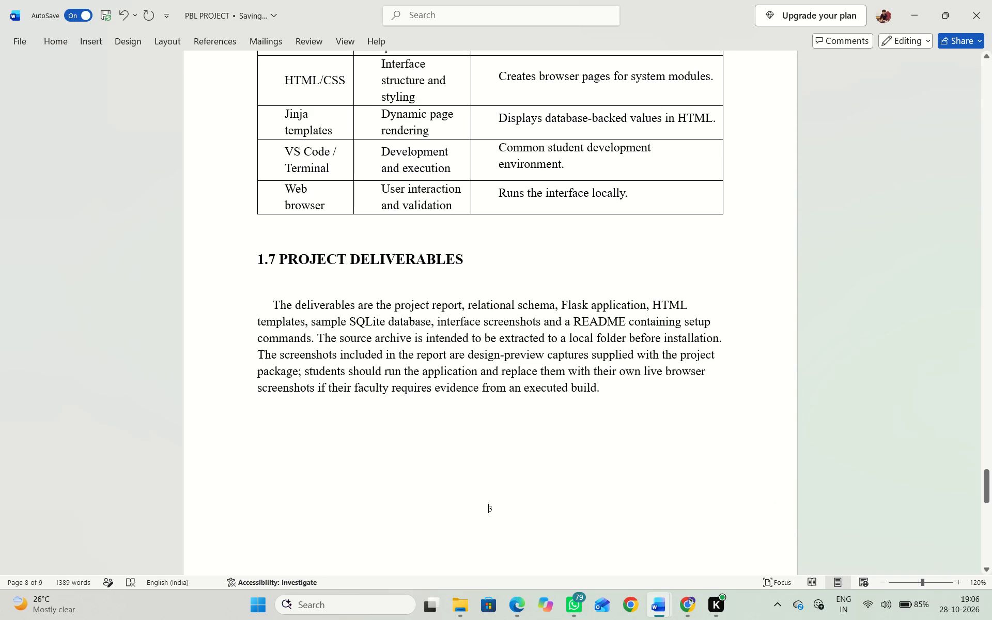
scroll(529, 486, "up", 1)
scroll(529, 485, "down", 6)
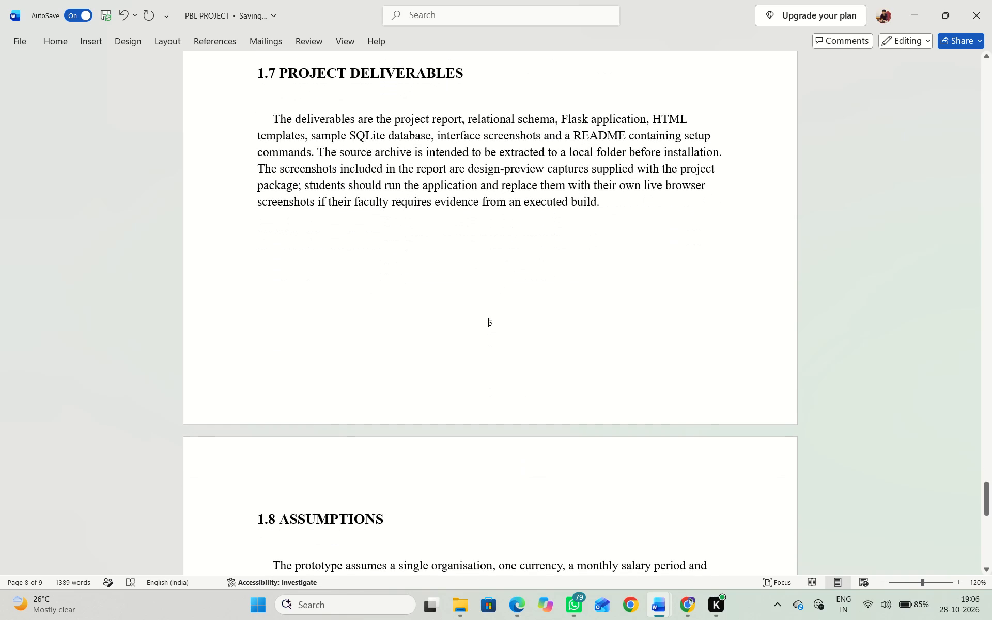
key("Return")
left_click(257, 518)
left_click(259, 505)
left_click(268, 502)
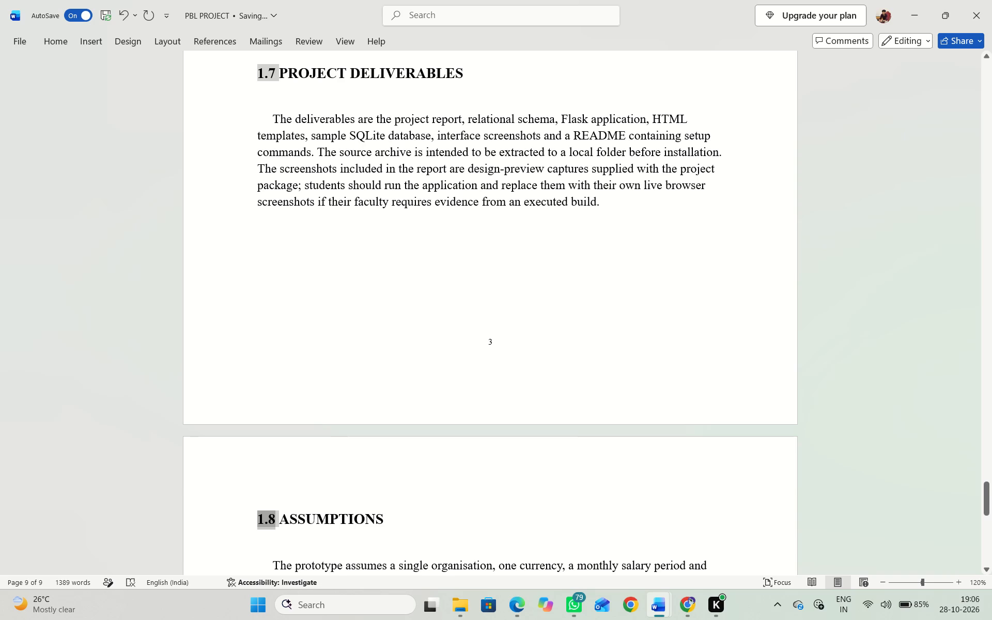
left_click(265, 495)
left_click(275, 490)
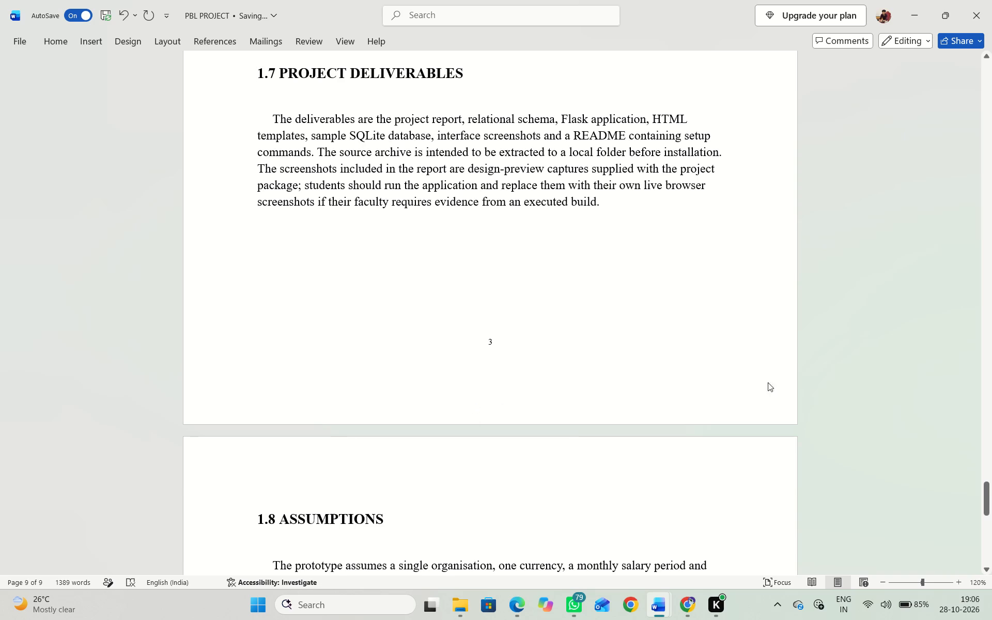
left_click(841, 377)
Start a new left-aligned line on a fresh page after the page number 4 of the 1.8 Assumptions page.
scroll(841, 377, "down", 10)
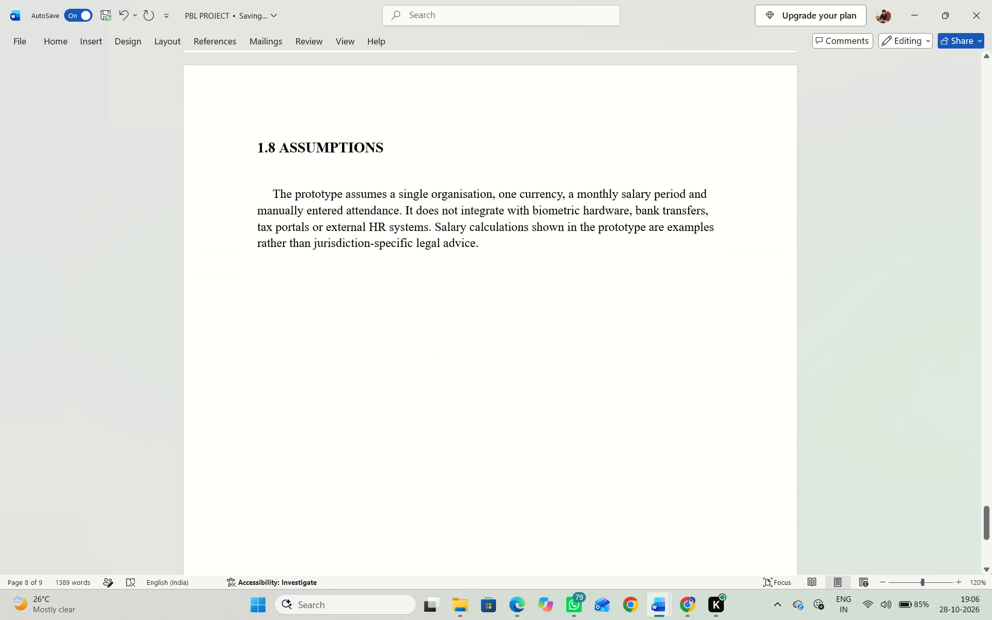
scroll(841, 376, "down", 17)
scroll(841, 374, "down", 4)
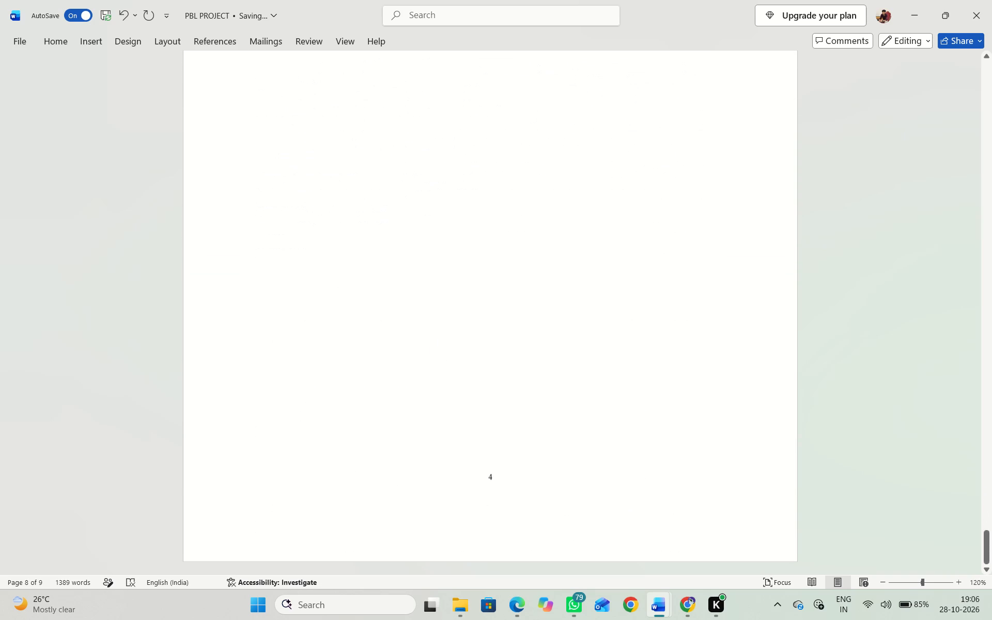
left_click(502, 473)
key("Return")
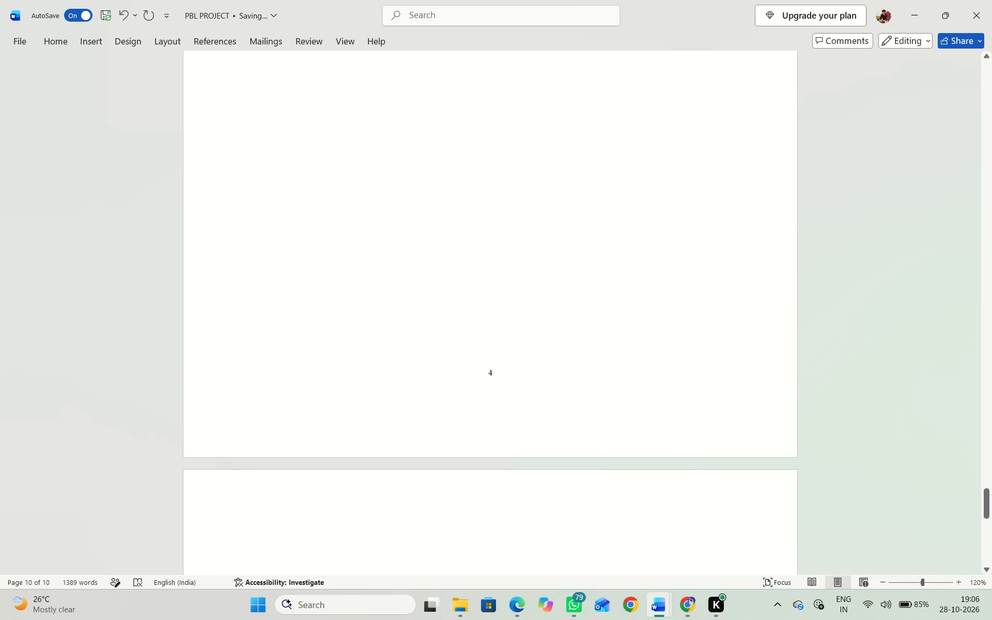
key("BackSpace")
Review the Chapter 1 pages, checking their headings, tables and page numbers from the chapter title through to the new blank page.
scroll(255, 499, "up", 5)
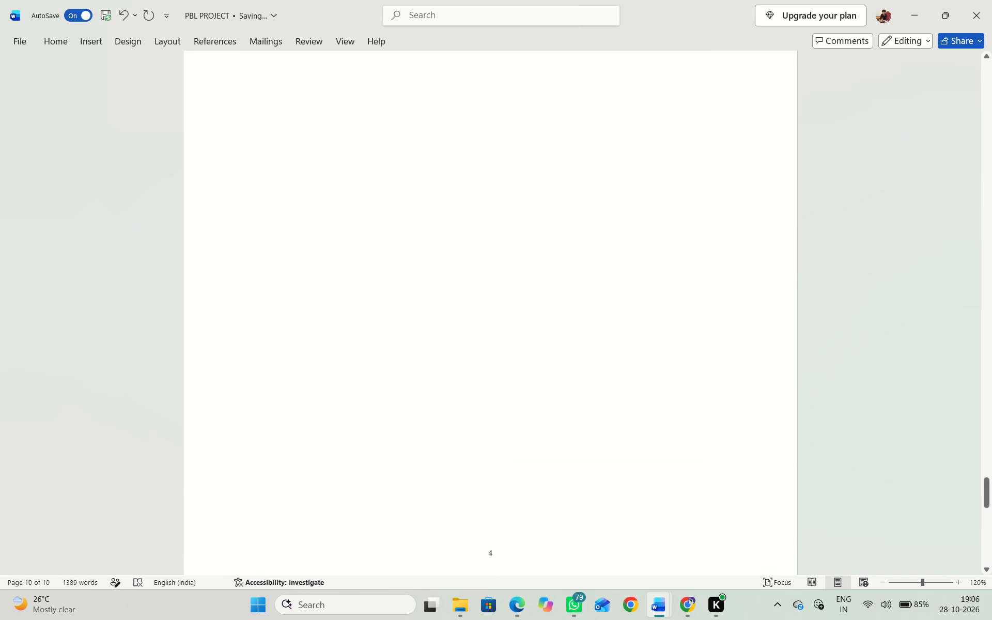
scroll(257, 445, "down", 4)
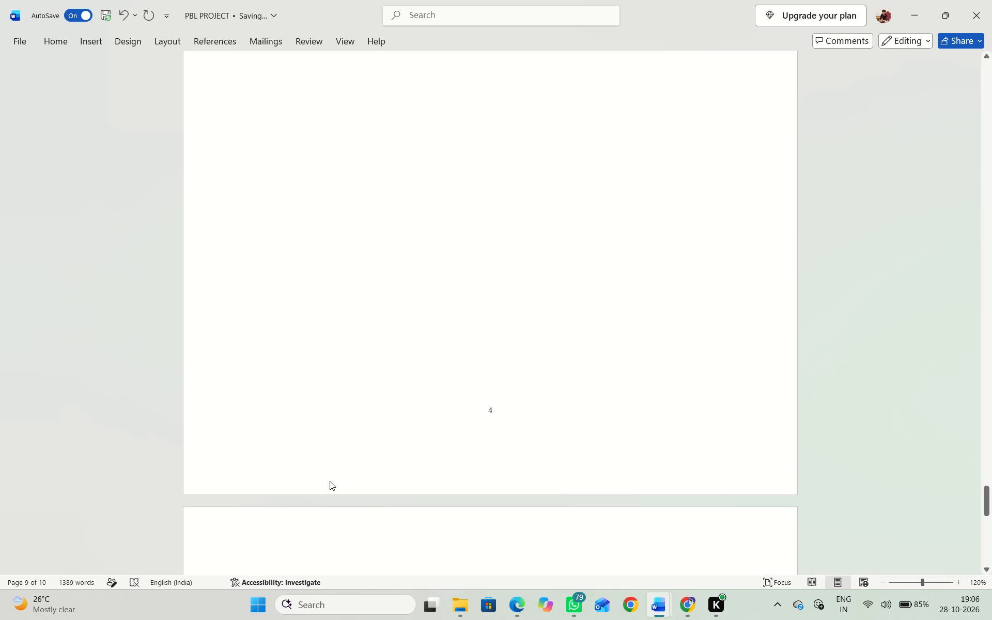
scroll(317, 422, "up", 12)
scroll(332, 367, "up", 12)
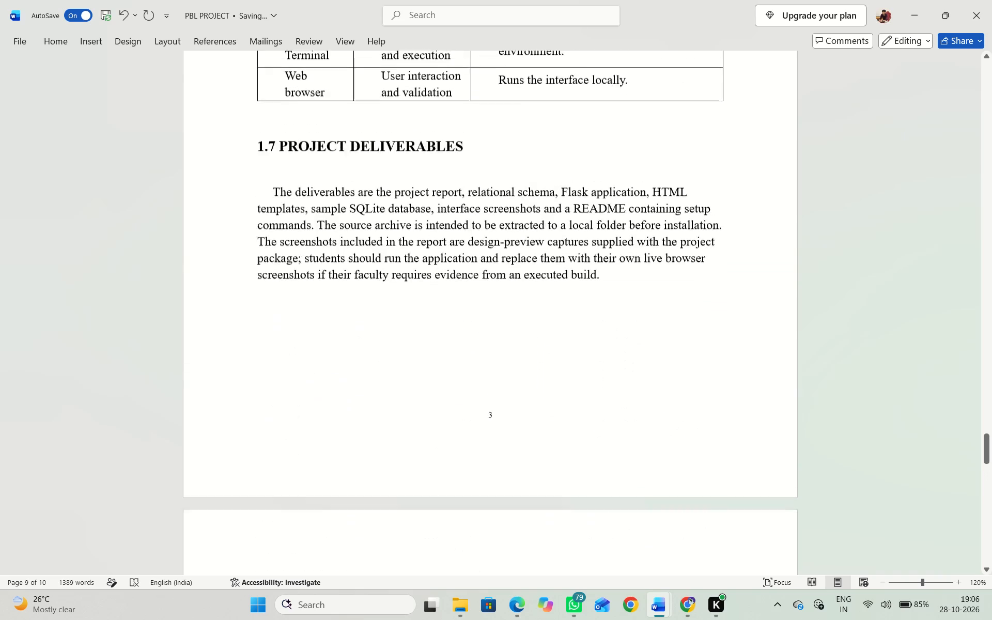
scroll(335, 353, "up", 20)
scroll(340, 331, "up", 17)
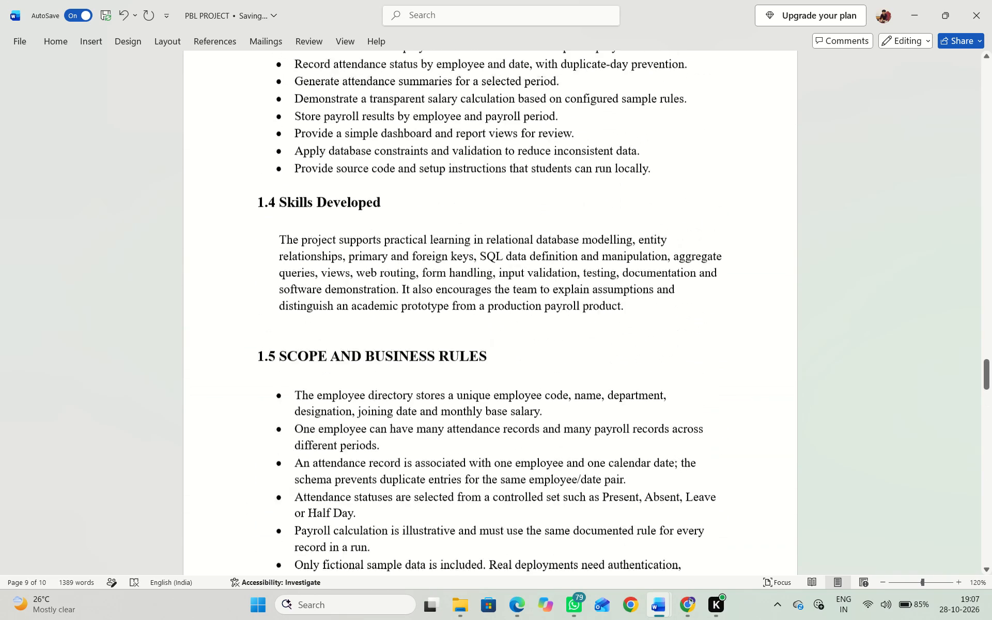
scroll(343, 323, "up", 15)
scroll(345, 320, "up", 12)
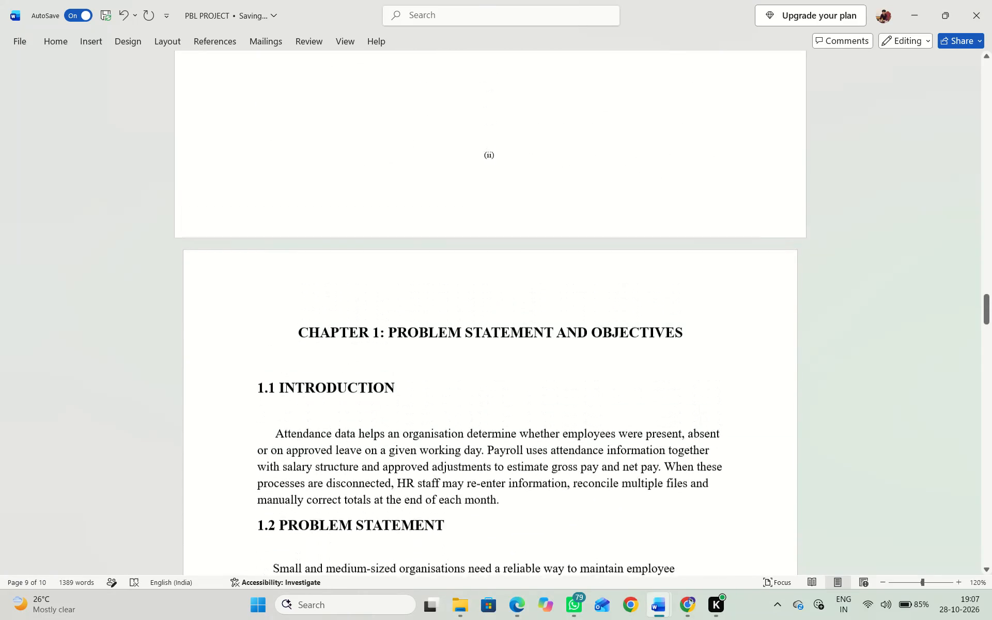
scroll(346, 318, "up", 2)
scroll(346, 318, "down", 1)
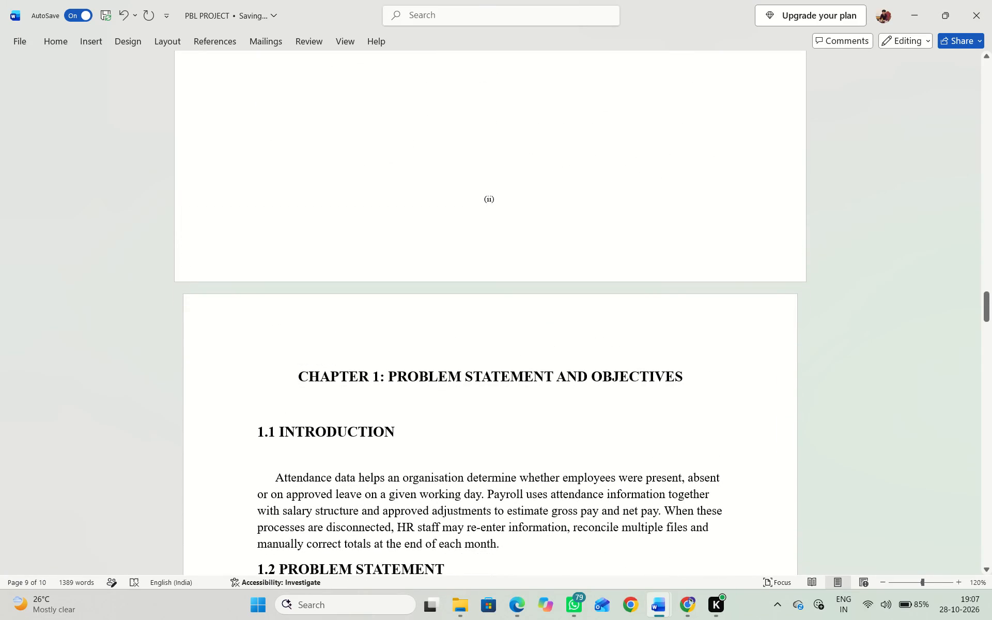
scroll(296, 278, "down", 17)
scroll(298, 255, "down", 6)
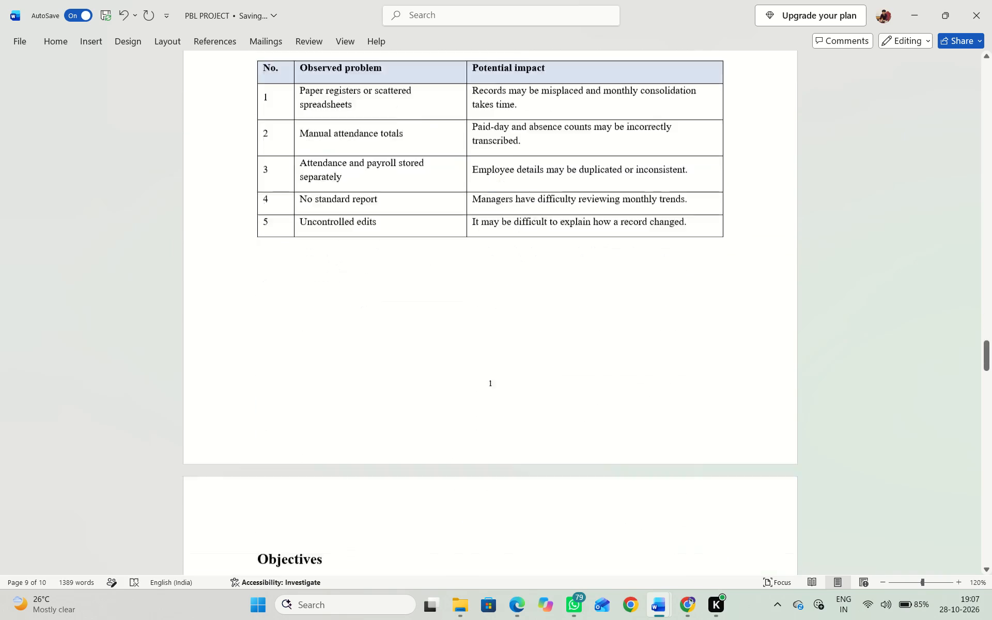
scroll(313, 227, "down", 18)
scroll(315, 220, "down", 12)
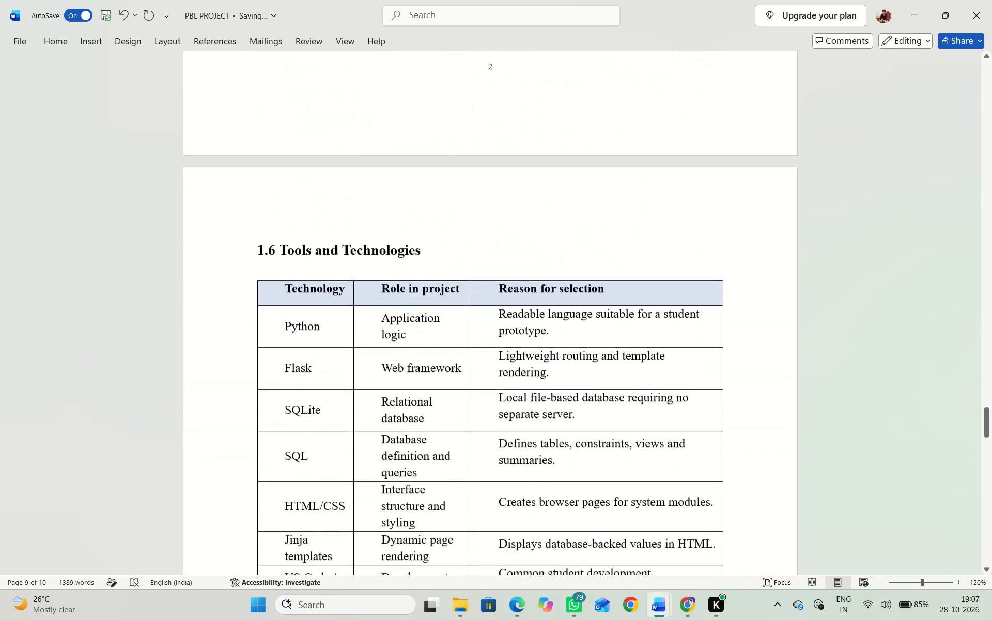
scroll(315, 221, "down", 12)
scroll(315, 221, "down", 18)
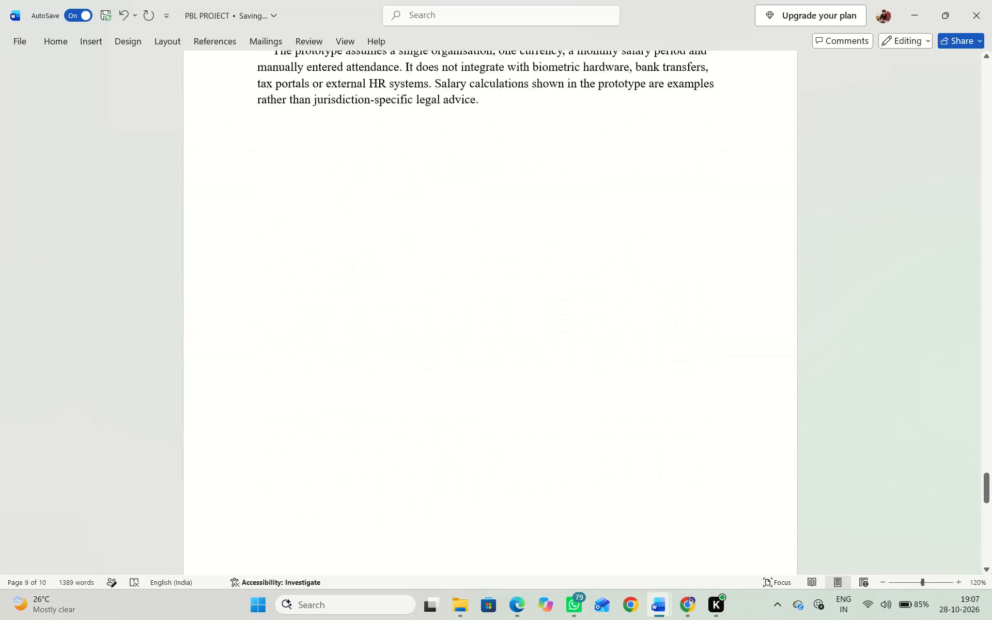
scroll(315, 222, "down", 12)
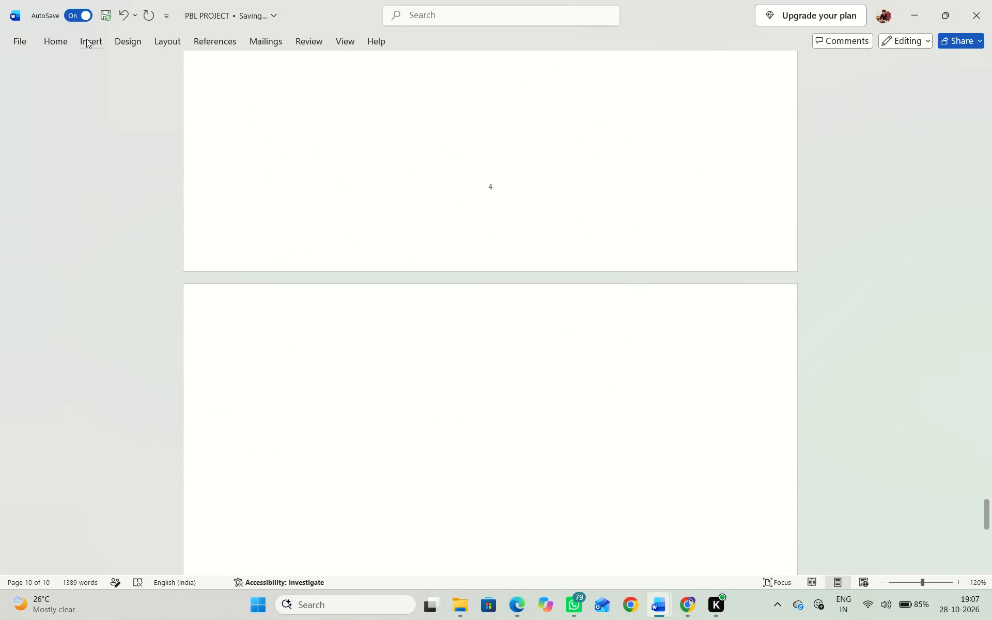
Begin the heading on the new blank page with the text "Chap", choosing font size 14, bold and centred alignment.
left_click(57, 37)
left_click(222, 60)
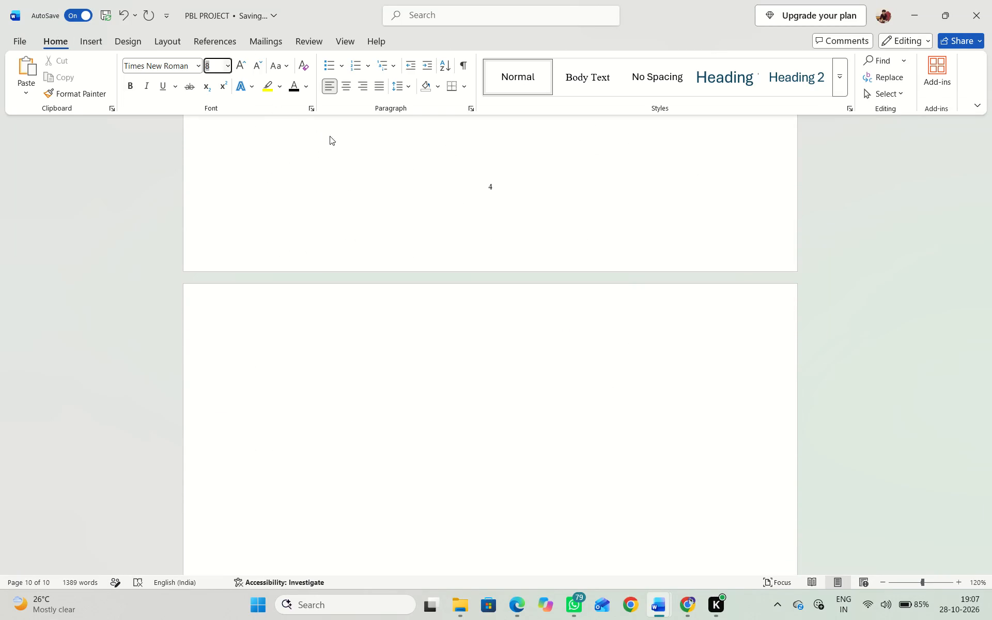
type("14")
left_click(132, 86)
left_click(342, 90)
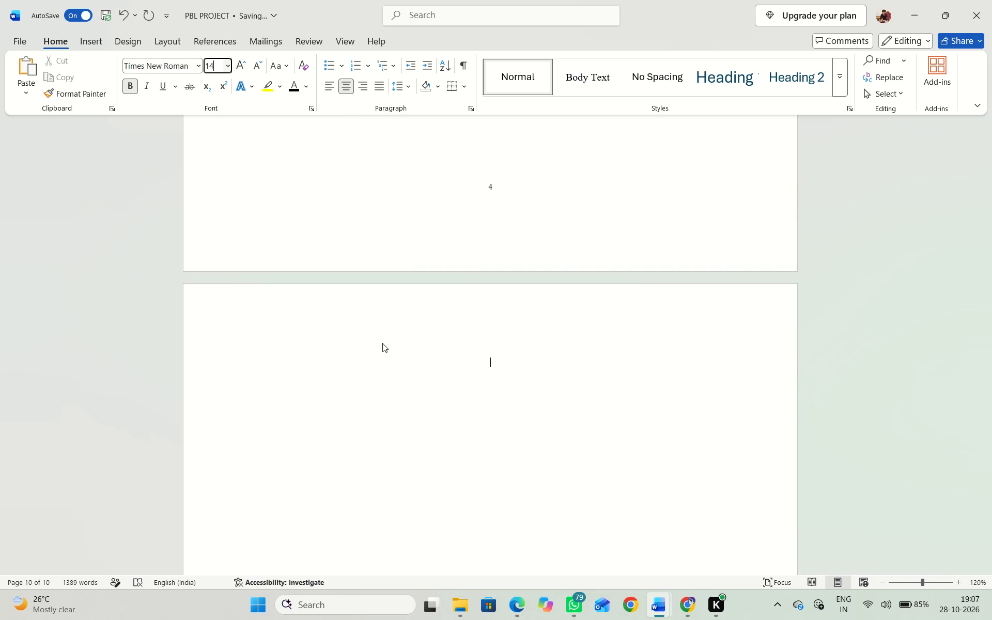
left_click(887, 354)
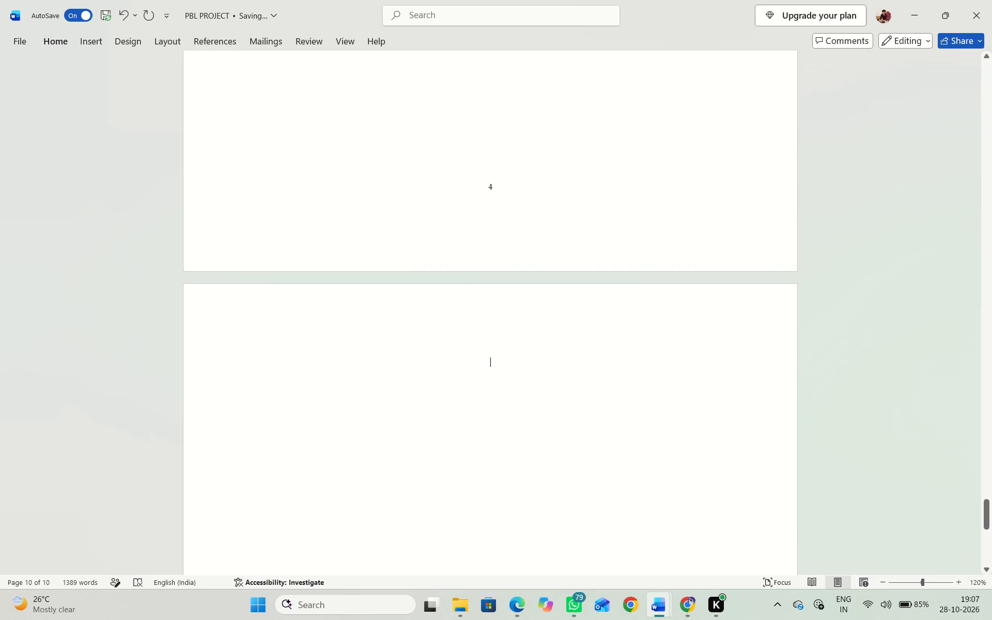
key("shift+c")
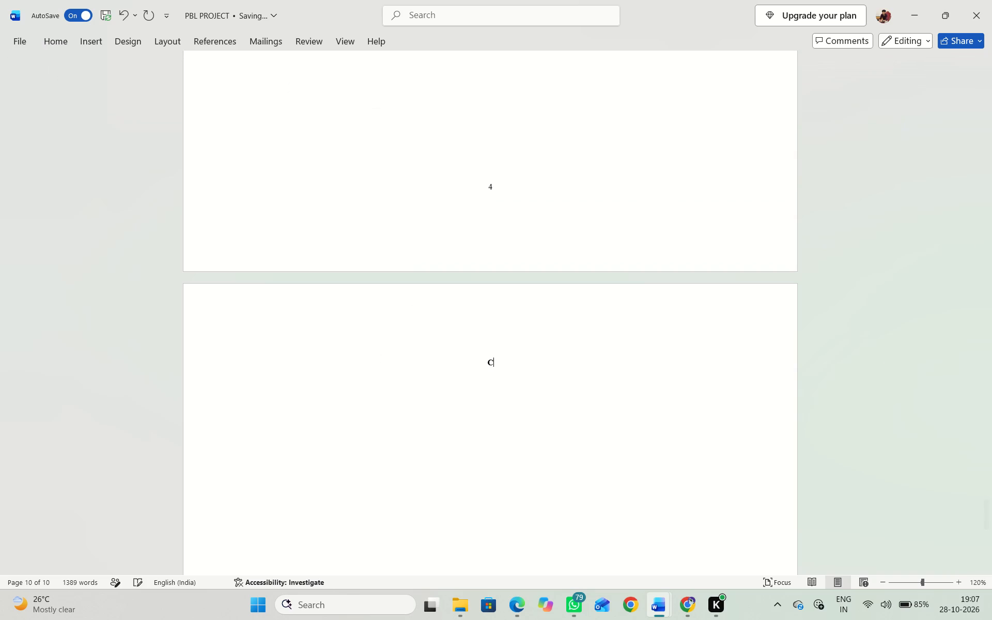
type("ha")
key("p")
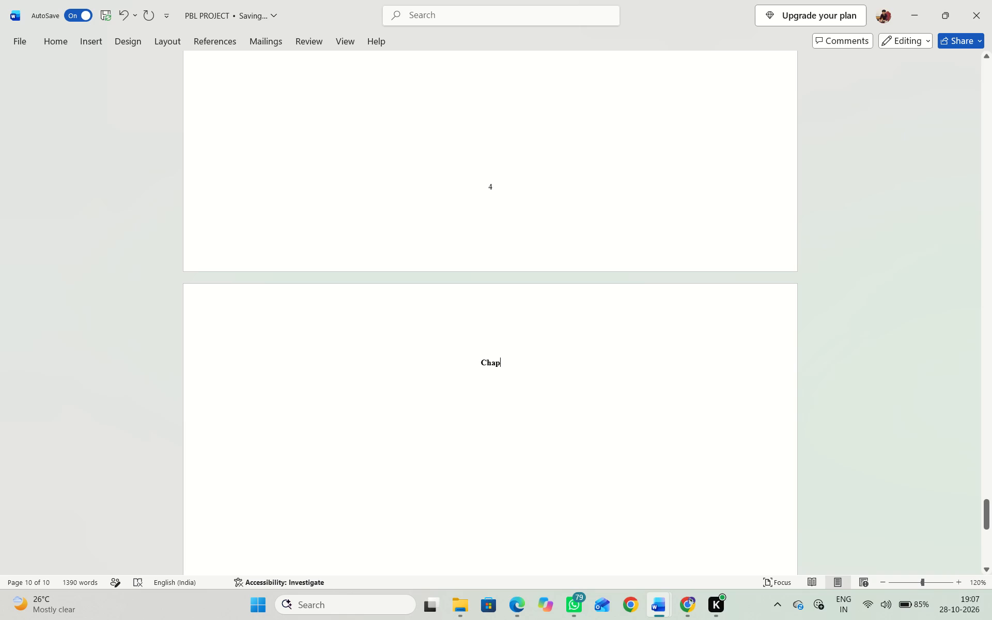
Review the capitalisation of the section headings across the Chapter 1 pages, from 1.8 back to 1.1.
scroll(865, 302, "up", 20)
scroll(865, 302, "up", 8)
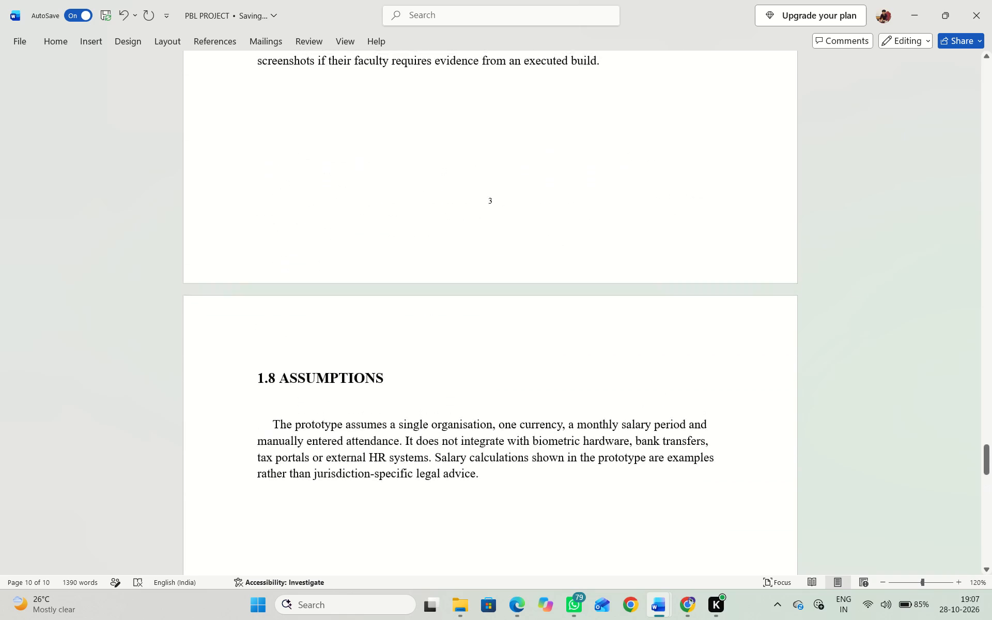
scroll(858, 289, "up", 20)
scroll(858, 280, "up", 13)
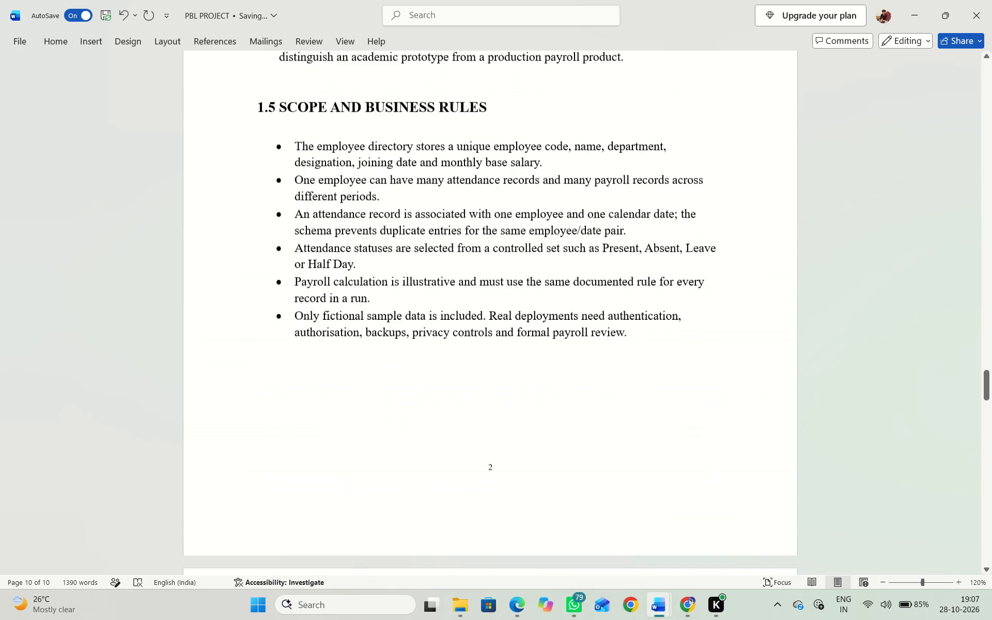
scroll(858, 280, "up", 18)
scroll(858, 280, "up", 11)
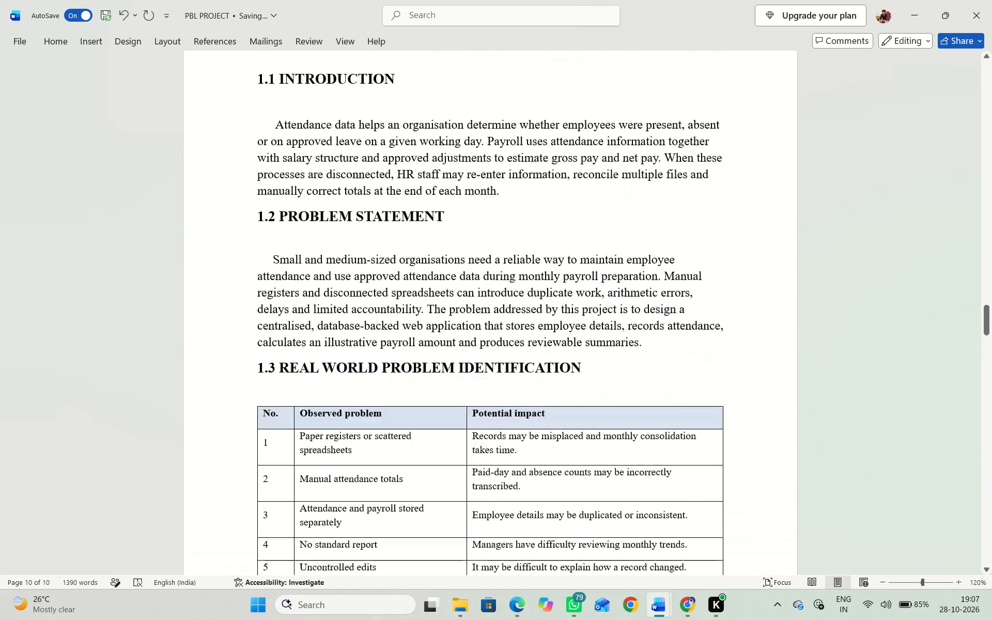
scroll(858, 280, "up", 2)
scroll(858, 280, "down", 6)
scroll(858, 280, "up", 1)
scroll(858, 280, "down", 5)
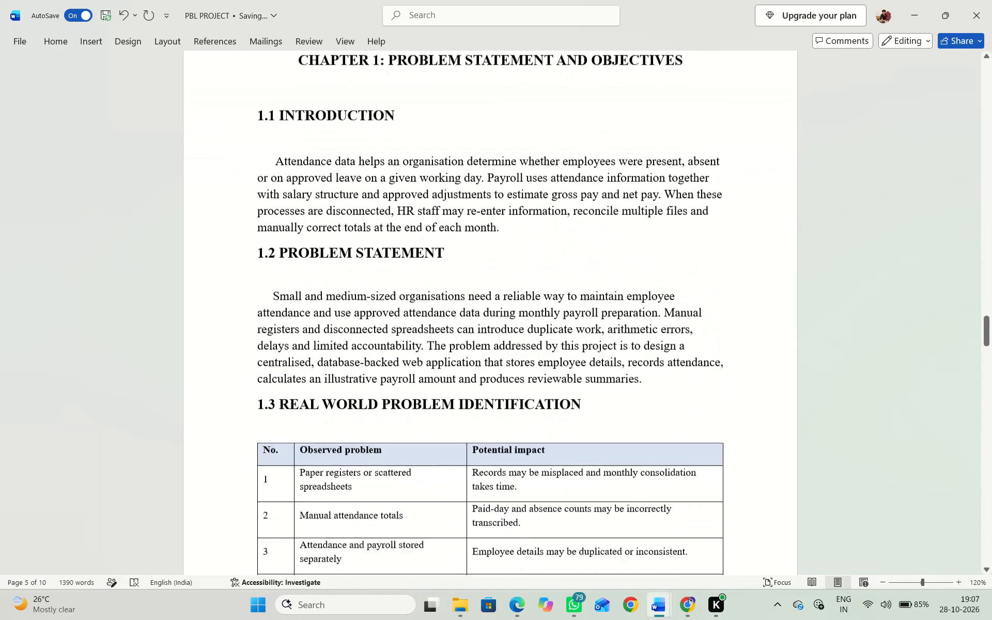
scroll(858, 280, "down", 9)
scroll(858, 280, "up", 1)
scroll(858, 280, "down", 15)
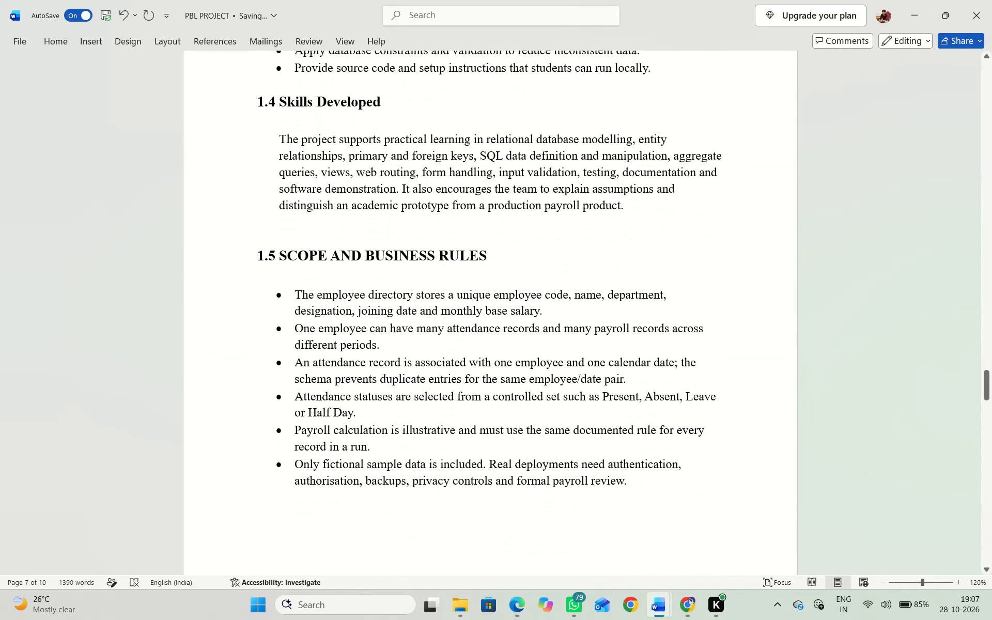
scroll(858, 280, "up", 16)
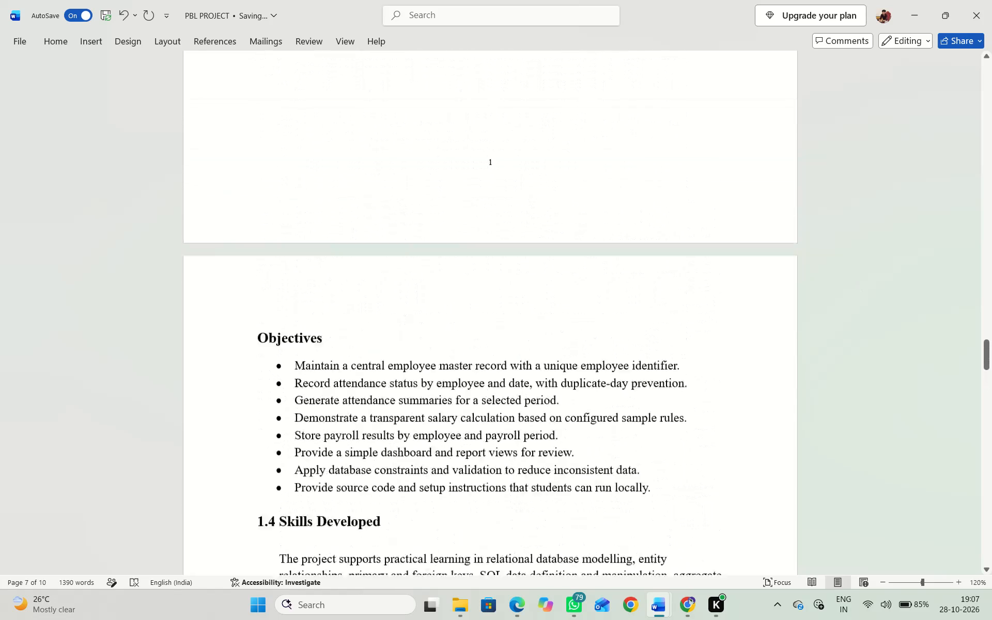
scroll(858, 280, "up", 16)
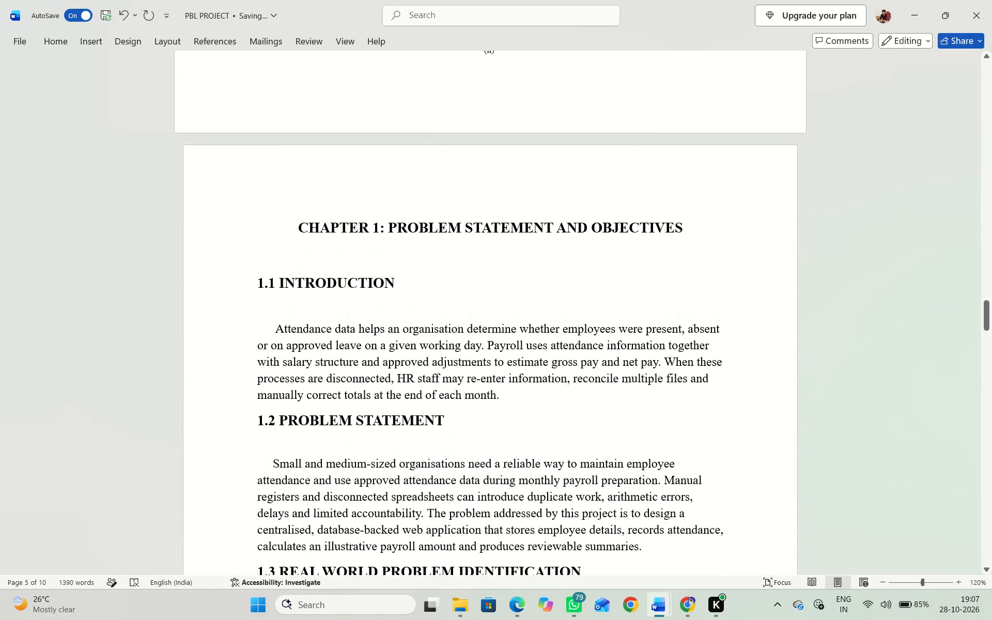
Retype the 1.1 heading in title case as "Introduction".
left_click(402, 282)
key("BackSpace")
key("BackSpace")
key("BackSpace")
key("BackSpace")
key("BackSpace")
key("BackSpace")
key("BackSpace")
key("BackSpace")
key("BackSpace")
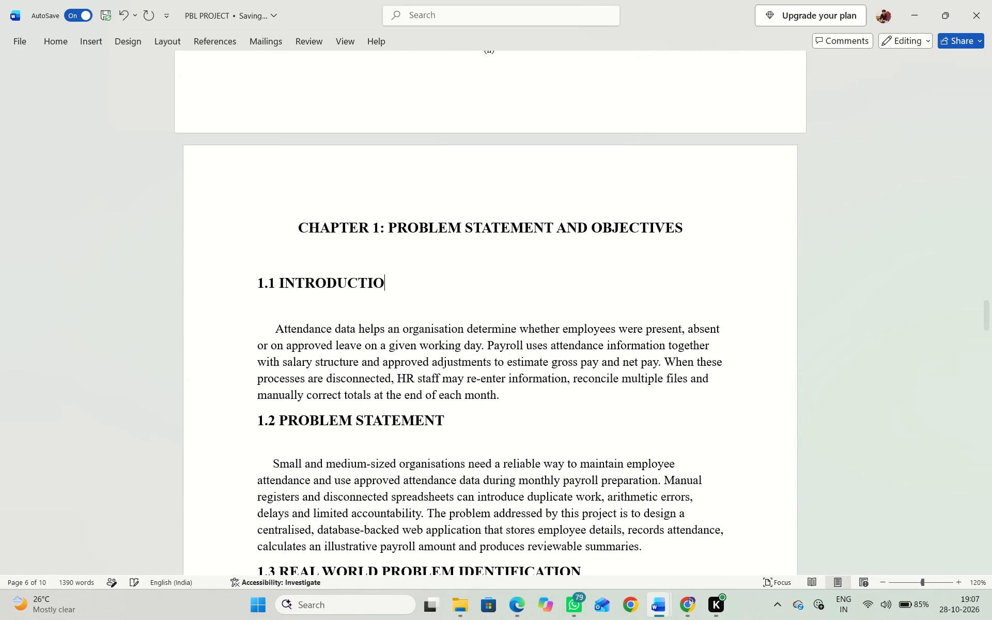
key("BackSpace")
key("BackSpace")
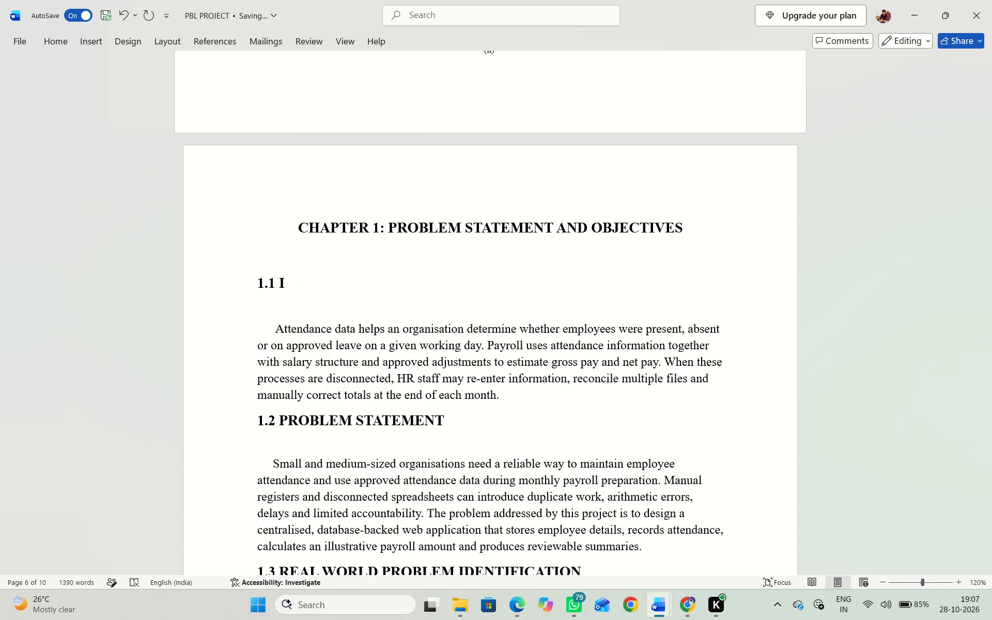
type("ntrof")
key("BackSpace")
type("duction")
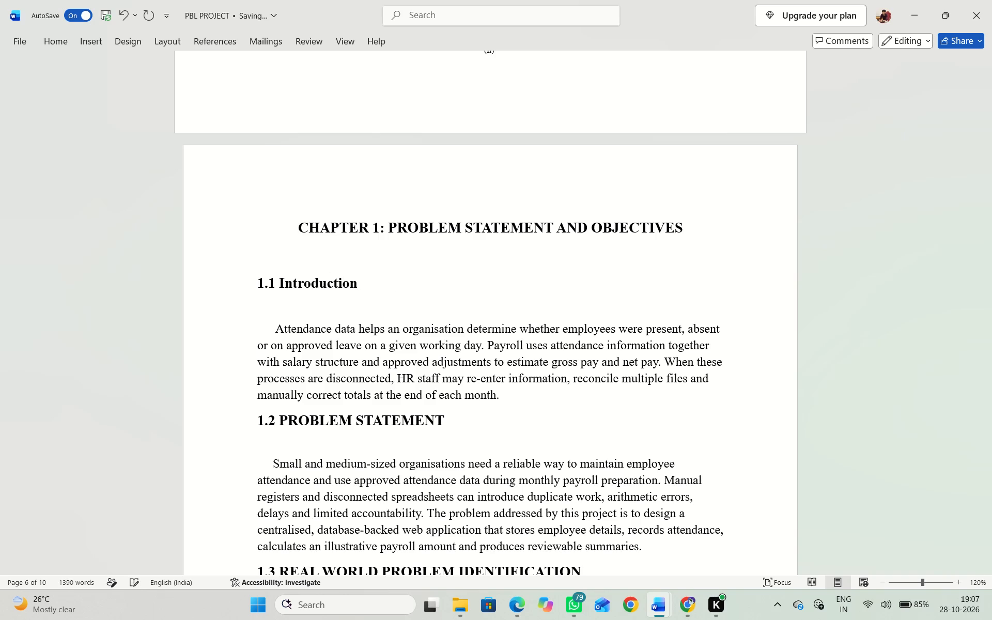
Change the first word of the 1.2 heading to title case as "Problem".
key("Down")
key("Down")
key("Down")
key("Down")
key("Down")
key("Down")
key("Down")
key("Down")
key("Up")
key("Left")
key("BackSpace")
key("BackSpace")
key("BackSpace")
key("BackSpace")
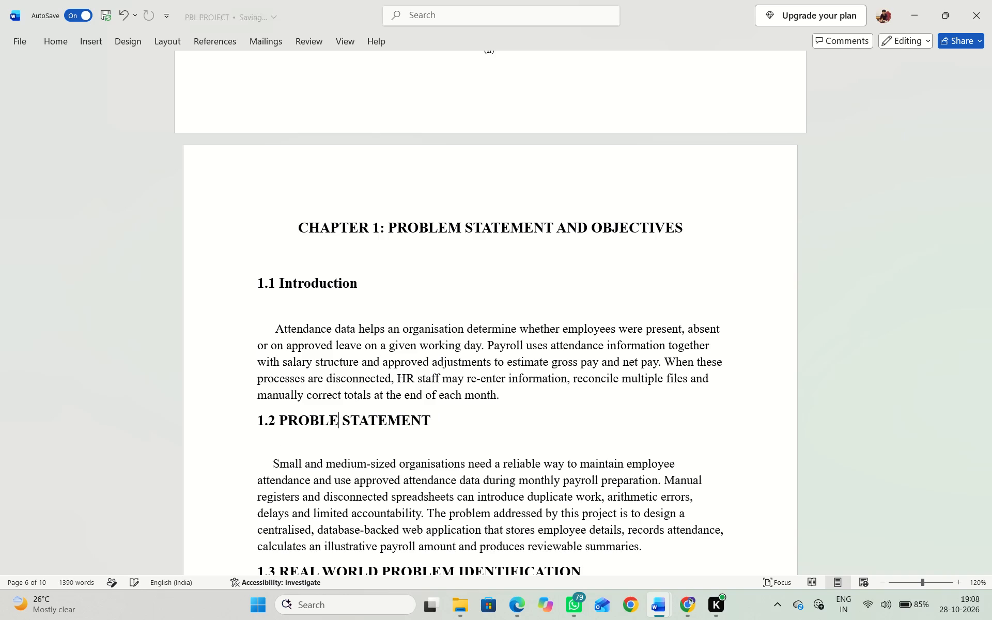
key("BackSpace")
key("BackSpace")
type("roblem")
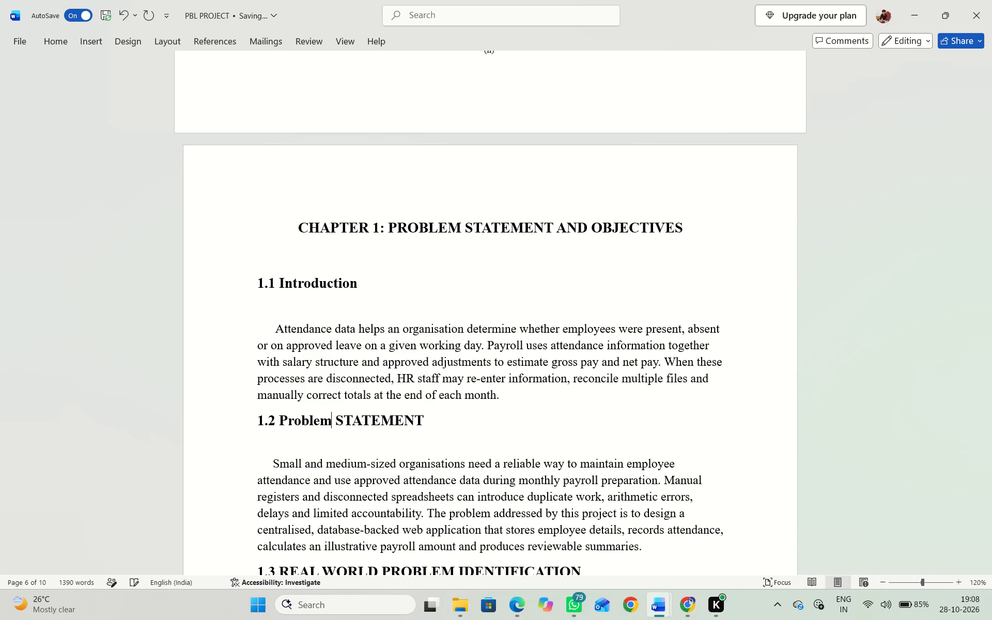
Change the last word of the 1.2 heading to title case as "Statement".
key("Right")
key("Right")
key("Right")
key("Right")
key("Right")
key("Right")
key("Right")
key("Right")
key("Right")
key("Right")
key("bracketright")
key("BackSpace")
key("BackSpace")
key("BackSpace")
key("BackSpace")
key("BackSpace")
key("BackSpace")
key("BackSpace")
key("BackSpace")
key("BackSpace")
type("tatement")
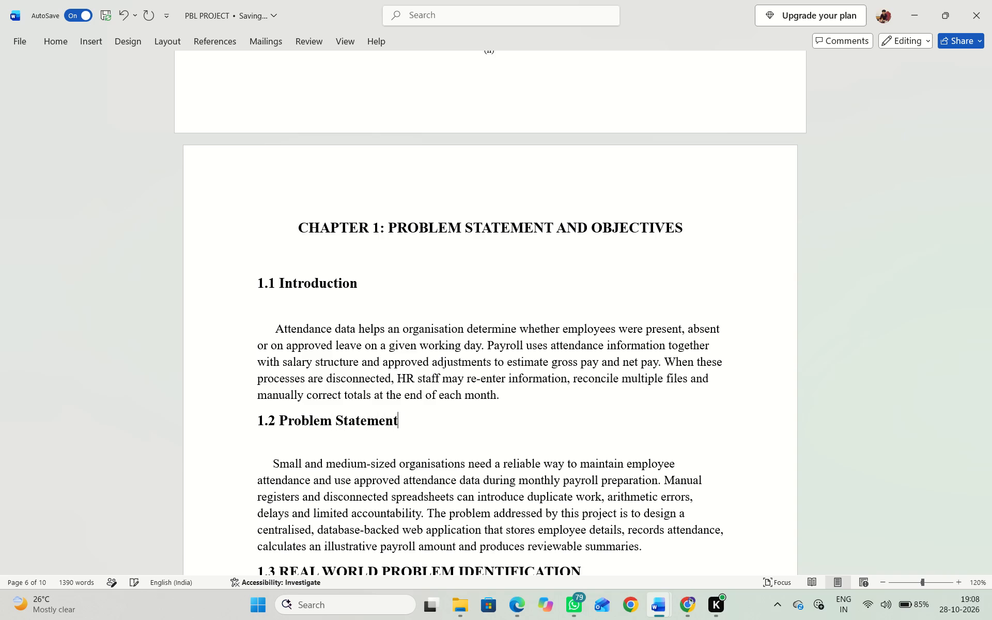
Change the last word of the 1.3 heading to title case as "Identification".
key("Down")
key("Down")
key("Down")
key("Down")
key("Down")
key("Down")
key("Down")
key("Down")
key("Right")
key("Right")
key("Right")
key("Right")
key("Right")
key("Right")
key("Right")
key("Right")
key("Right")
key("Right")
key("Right")
key("Right")
key("Right")
key("Right")
key("Right")
key("Right")
key("Right")
key("Right")
key("Right")
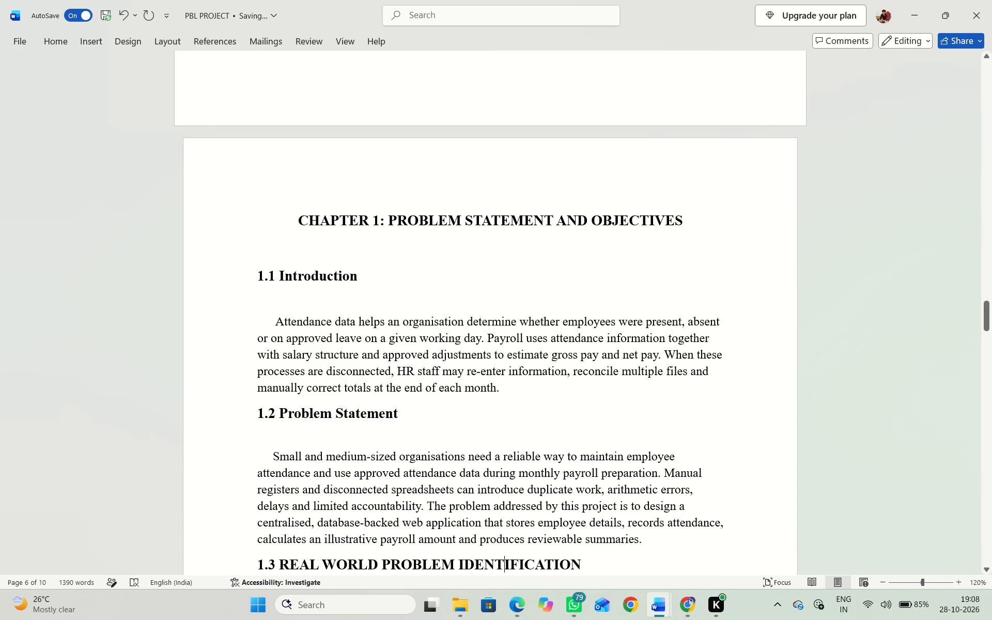
key("Right")
key("BackSpace")
key("BackSpace")
key("BackSpace")
key("BackSpace")
key("BackSpace")
key("BackSpace")
key("BackSpace")
key("BackSpace")
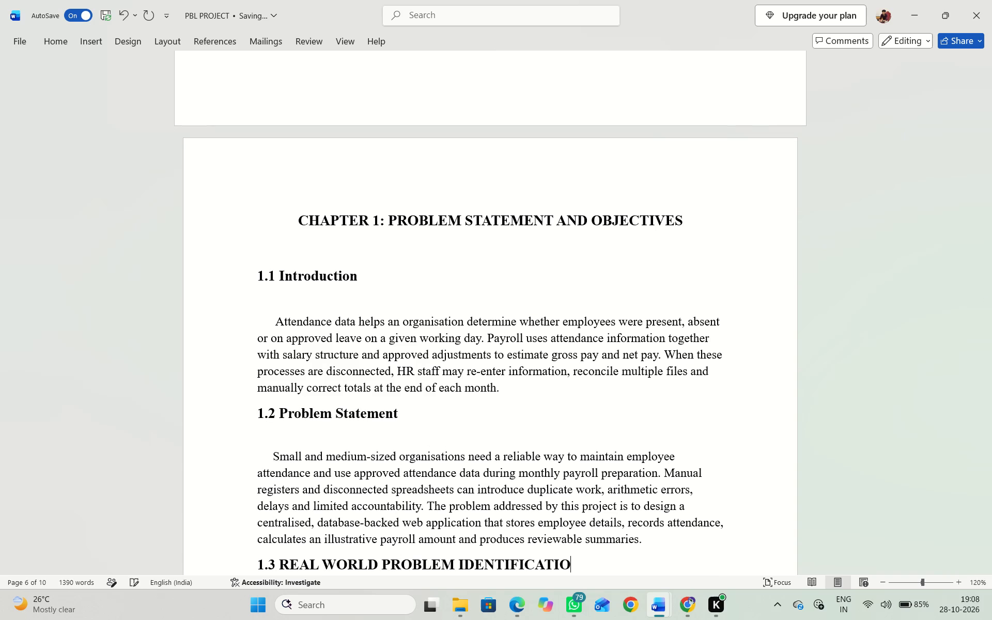
key("BackSpace")
key("BackSpace")
key("BackSpace")
key("BackSpace")
key("BackSpace")
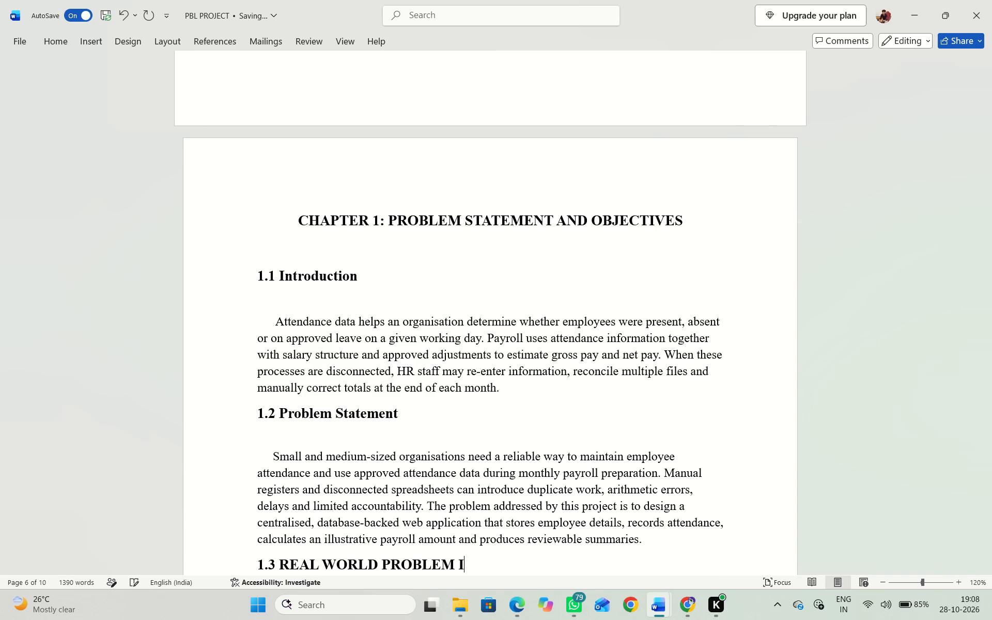
type("denti")
type("fication")
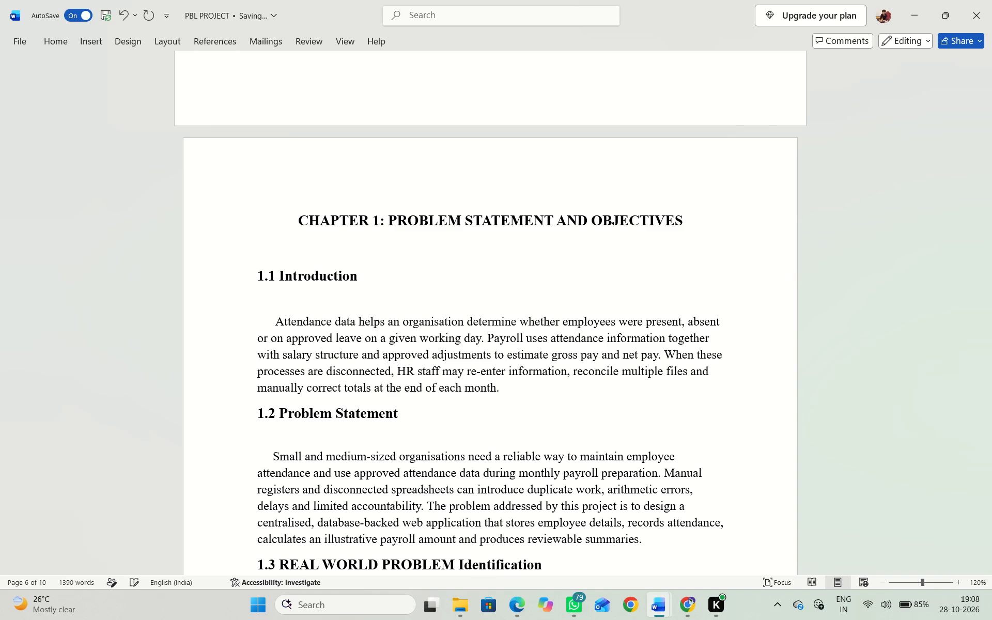
Change the word before "Identification" in the 1.3 heading to title case as "Problem".
key("Left")
key("Left")
key("Left")
key("Left")
key("Left")
key("Left")
key("Left")
key("Left")
key("Left")
key("Left")
key("Left")
key("Left")
key("Left")
key("Left")
key("Left")
key("BackSpace")
key("BackSpace")
key("BackSpace")
key("BackSpace")
key("BackSpace")
key("BackSpace")
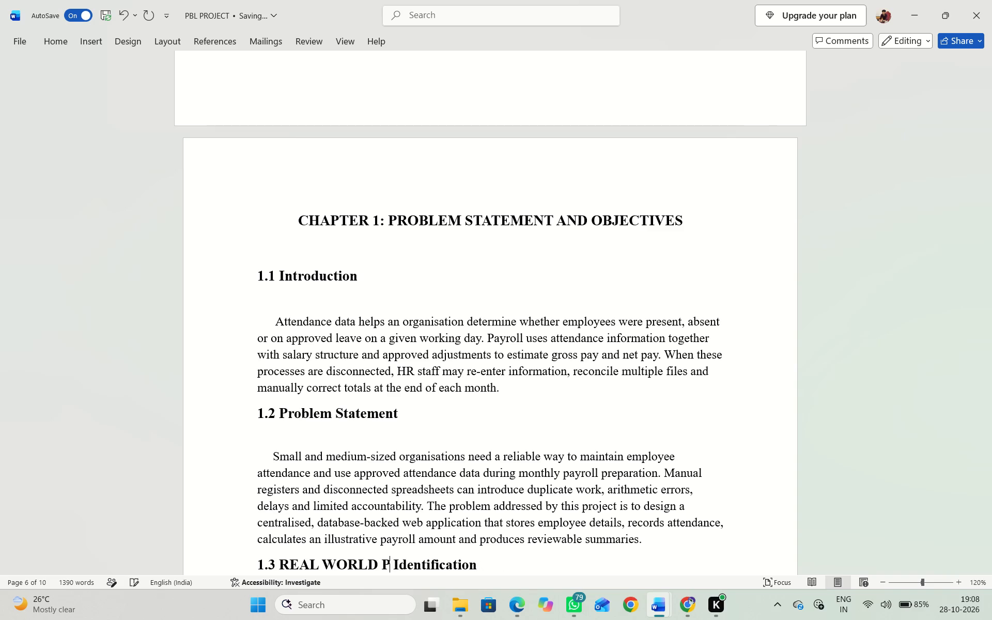
type("ro")
type("blrm")
key("BackSpace")
key("BackSpace")
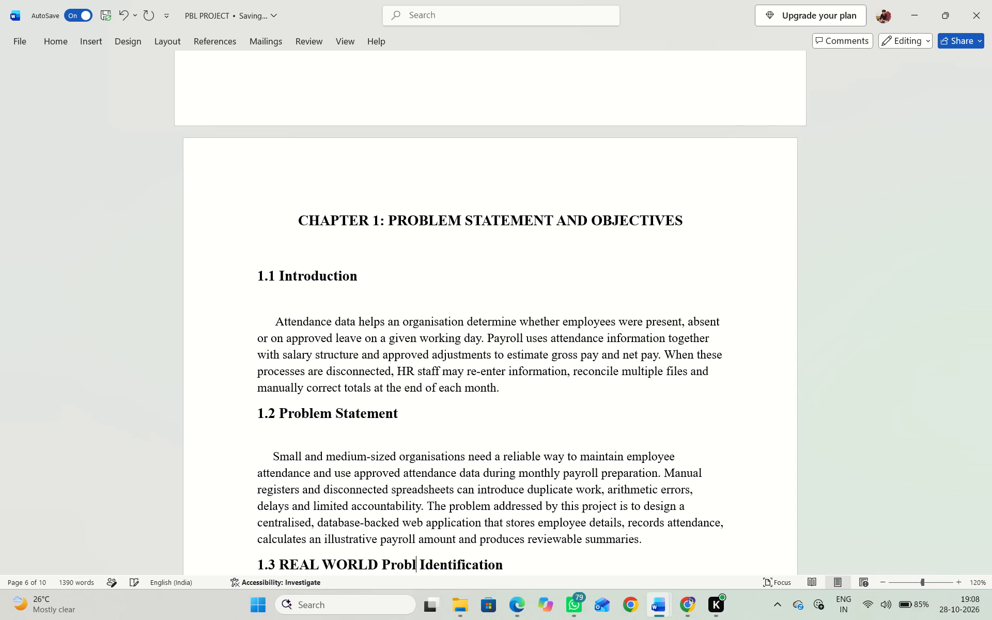
type("em")
Change the word before "Problem" in the 1.3 heading to title case as "World".
key("Left")
key("Left")
key("Left")
key("Left")
key("Left")
key("Left")
key("Left")
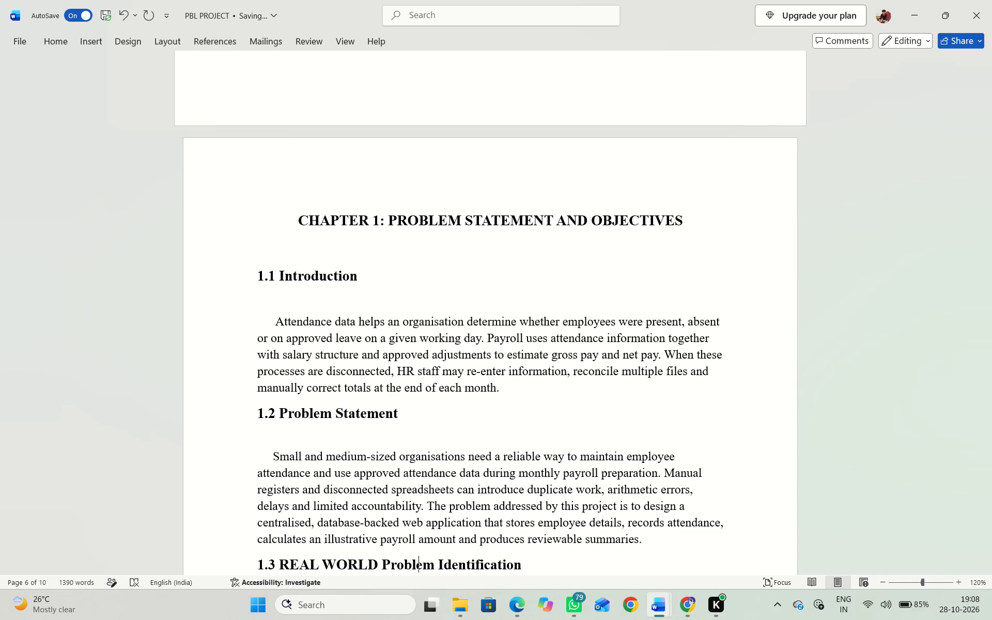
key("Left")
key("BackSpace")
key("BackSpace")
key("BackSpace")
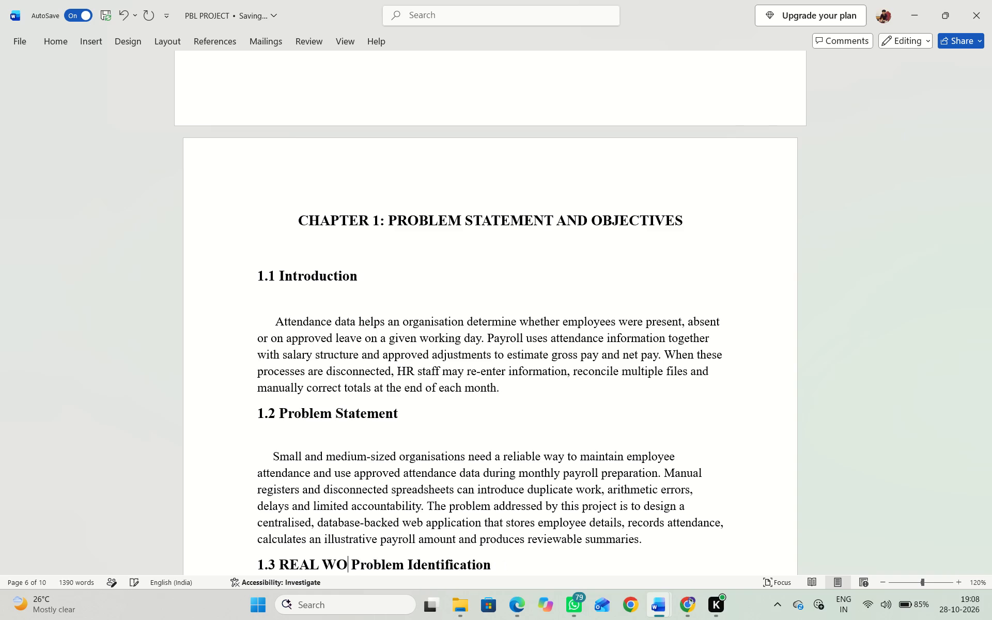
key("BackSpace")
type("or;")
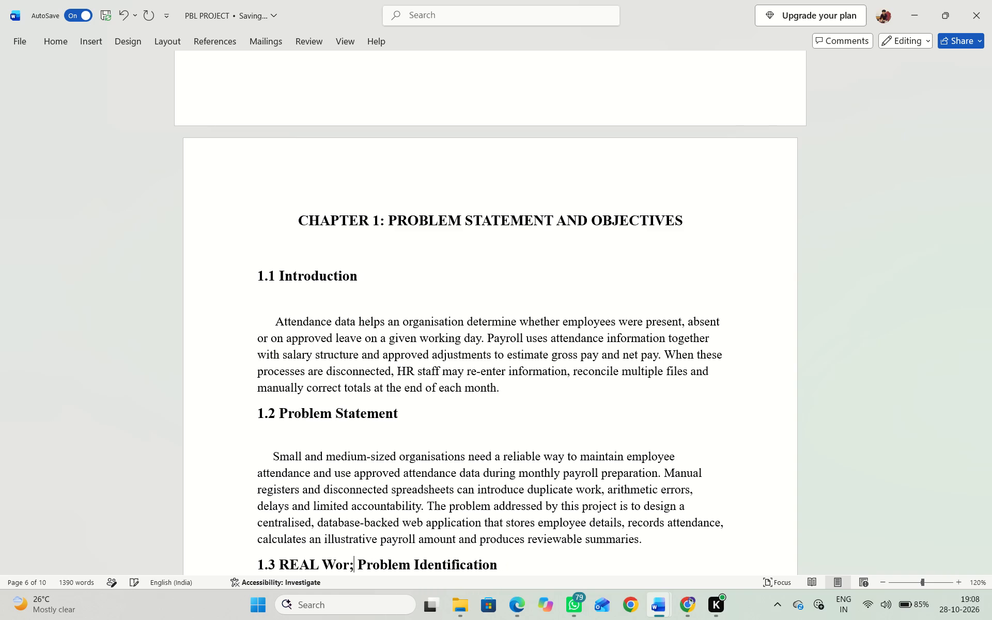
key("BackSpace")
type("ld")
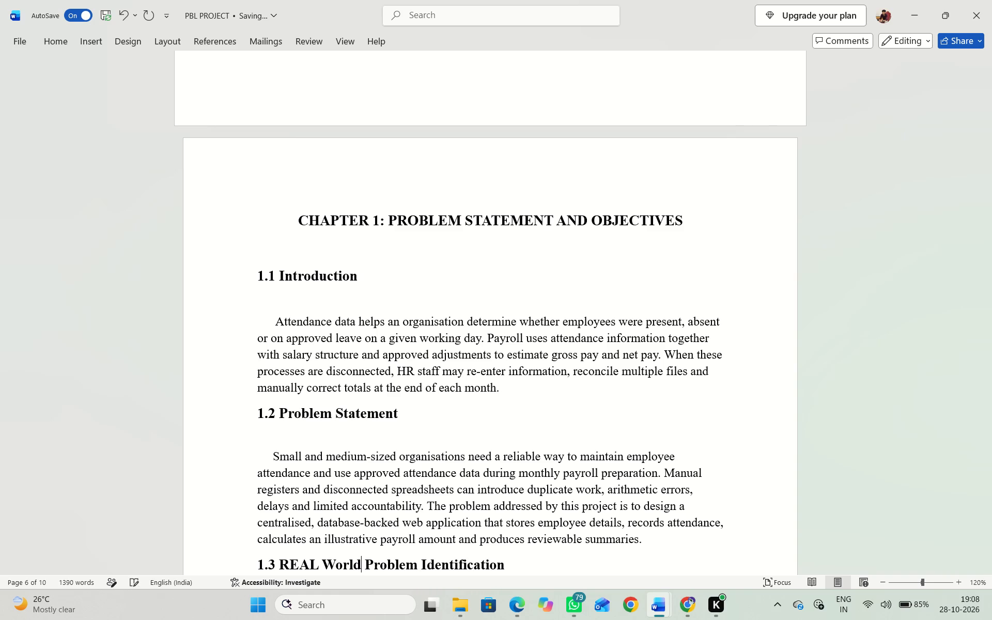
Change the first word of the 1.3 heading to title case as "Real".
key("Left")
key("Left")
key("Left")
key("Left")
key("Left")
key("Left")
key("BackSpace")
key("BackSpace")
key("BackSpace")
type("eal")
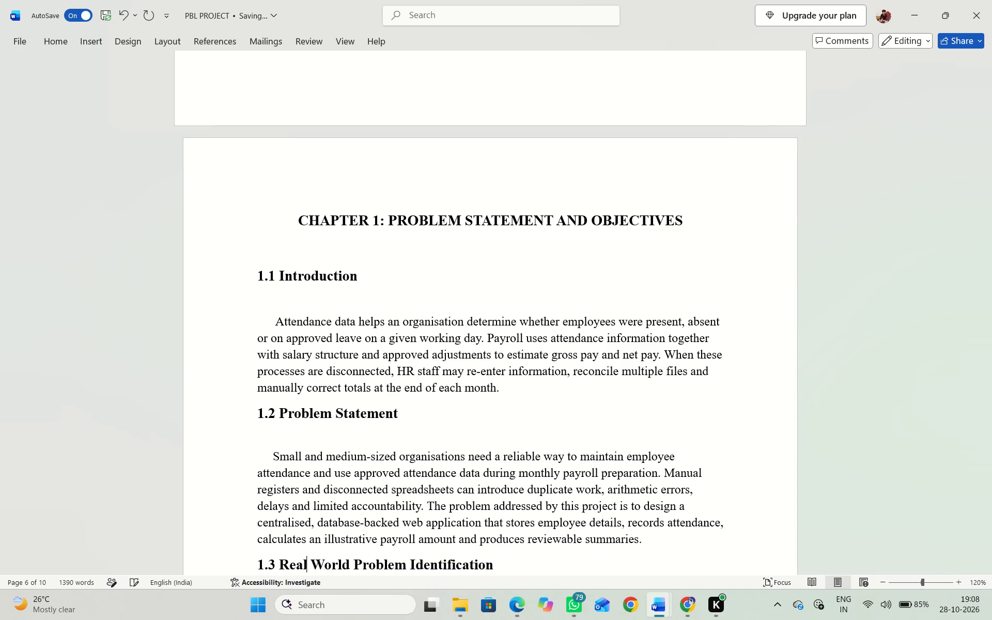
Change the last word of the 1.5 heading to title case as "Rules".
key("Down")
key("Down")
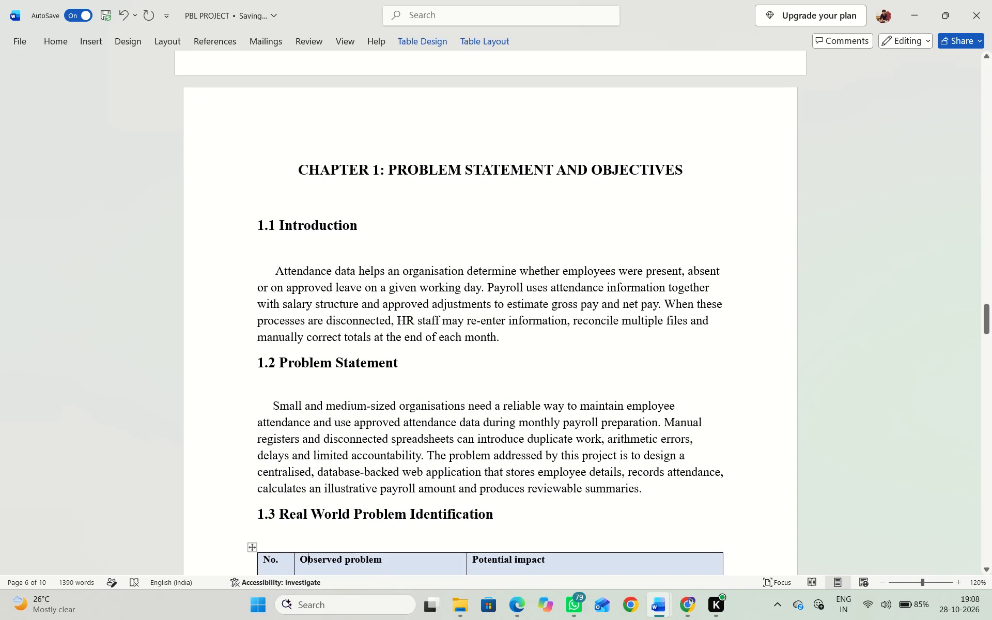
key("Down")
key("Down")
key("Down")
key("Down")
key("Down")
key("Down")
key("Down")
key("Down")
key("Down")
key("Down")
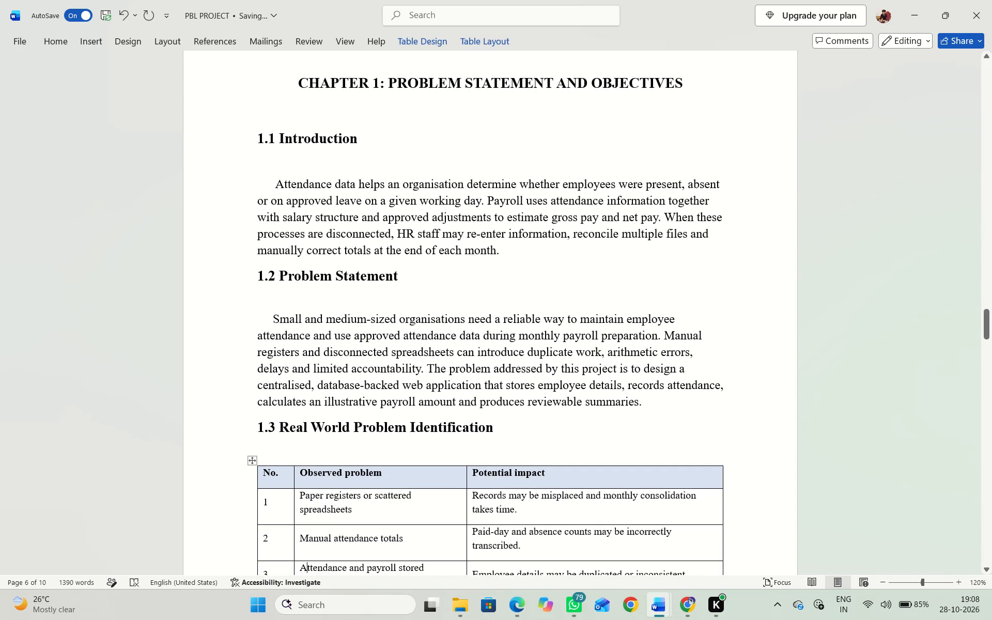
key("Down")
key("Down")
key("Down")
key("Down")
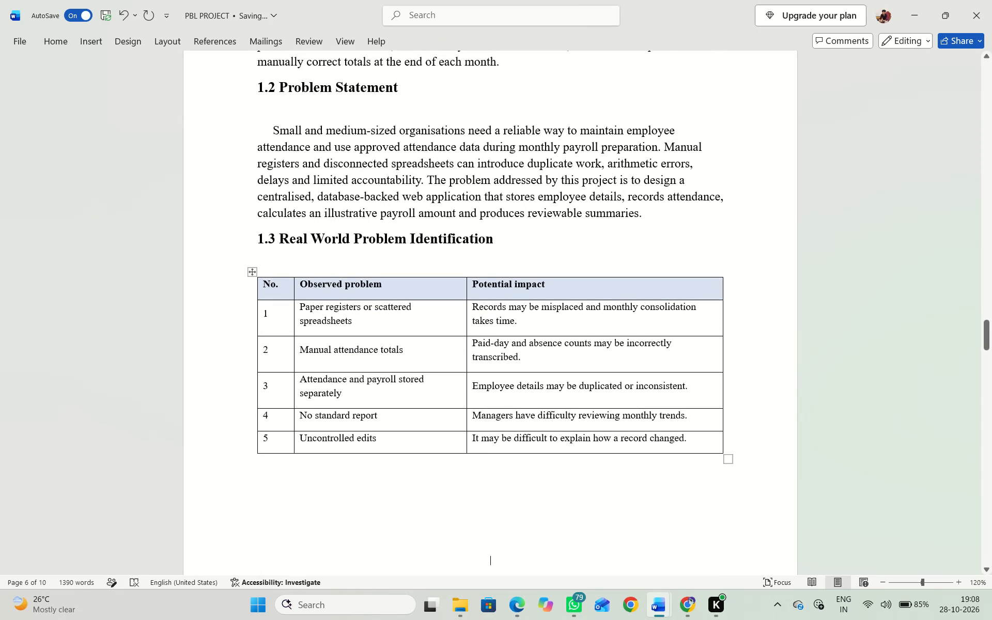
key("Down")
key("Down")
key("Down")
key("Down")
key("Down")
key("Down")
key("Down")
key("Down")
key("Down")
key("Down")
key("Down")
key("Down")
key("Down")
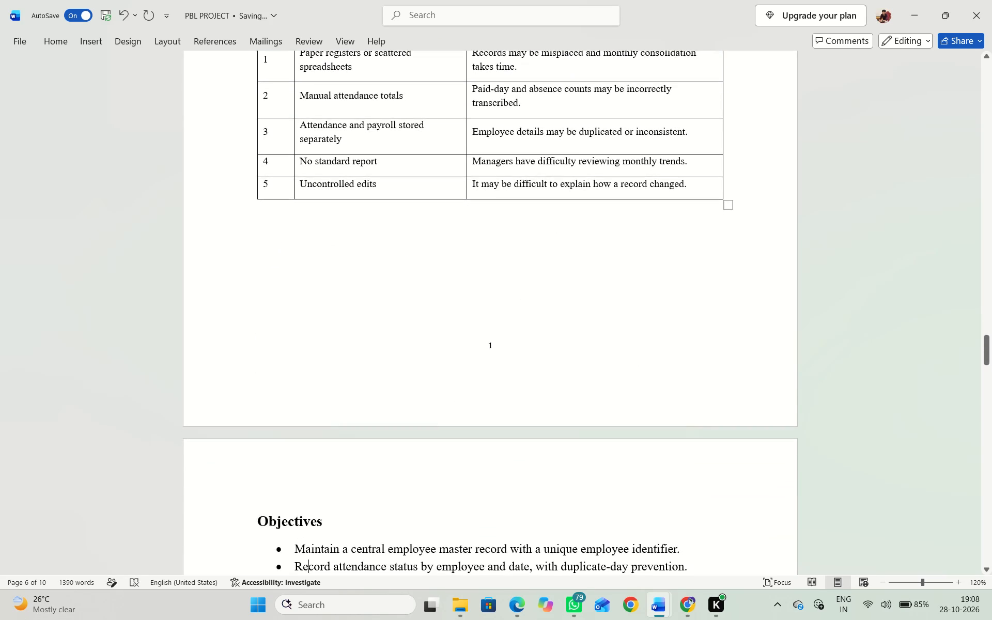
key("Down")
key("Down")
key("Down")
key("Down")
key("Down")
key("Down")
key("Down")
key("Down")
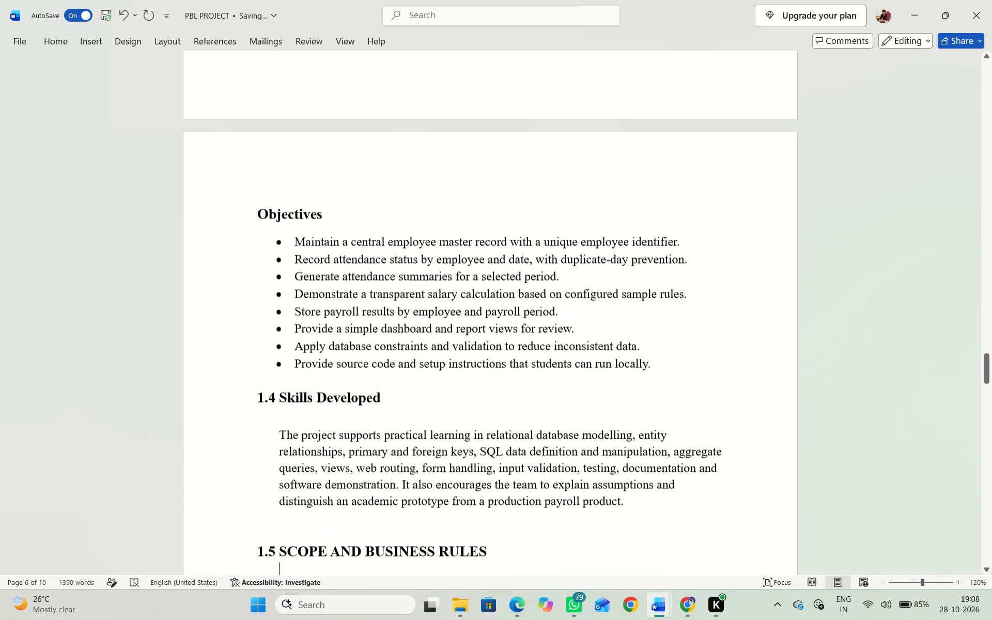
key("Down")
key("Up")
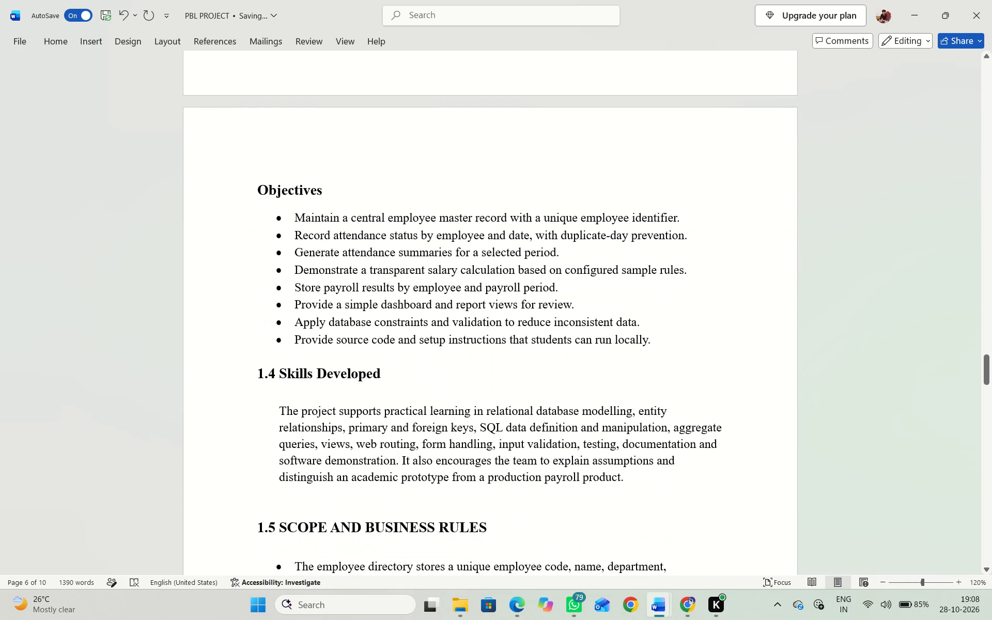
key("Up")
key("Right")
key("Right")
key("Right")
key("Right")
key("Right")
key("Right")
key("Right")
key("Right")
key("Right")
key("Right")
key("Right")
key("Right")
key("Right")
key("Right")
key("Right")
key("Right")
key("Right")
key("Right")
key("Right")
key("Right")
key("Left")
key("BackSpace")
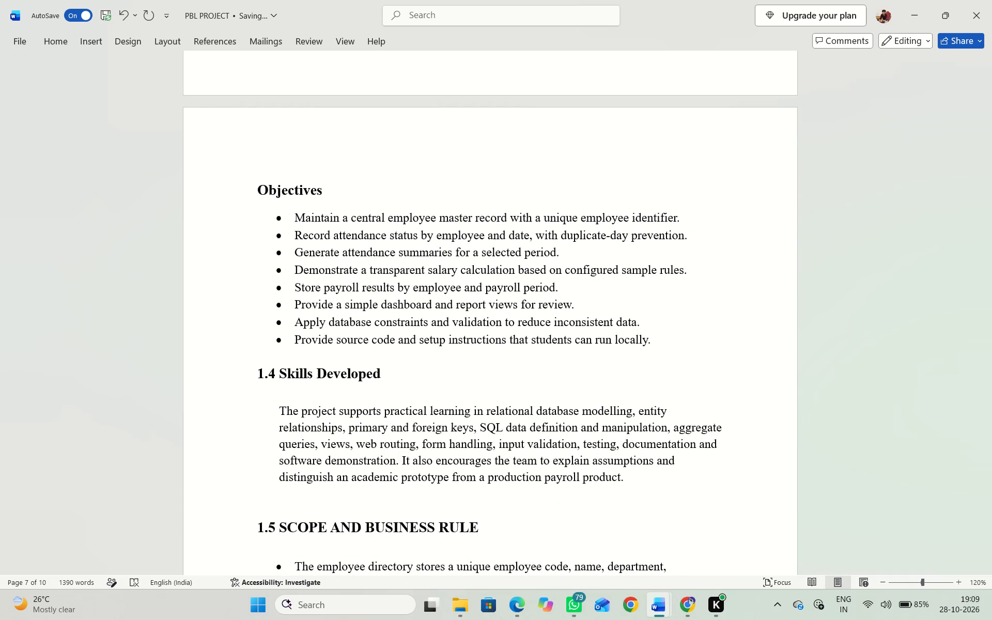
key("BackSpace")
key("BackSpace")
key("BackSpace")
type("ules")
Change the word before "Rules" in the 1.5 heading to title case as "Business".
key("Left")
key("Left")
key("Left")
key("Left")
key("Left")
key("Left")
key("BackSpace")
key("BackSpace")
key("BackSpace")
key("BackSpace")
key("BackSpace")
key("BackSpace")
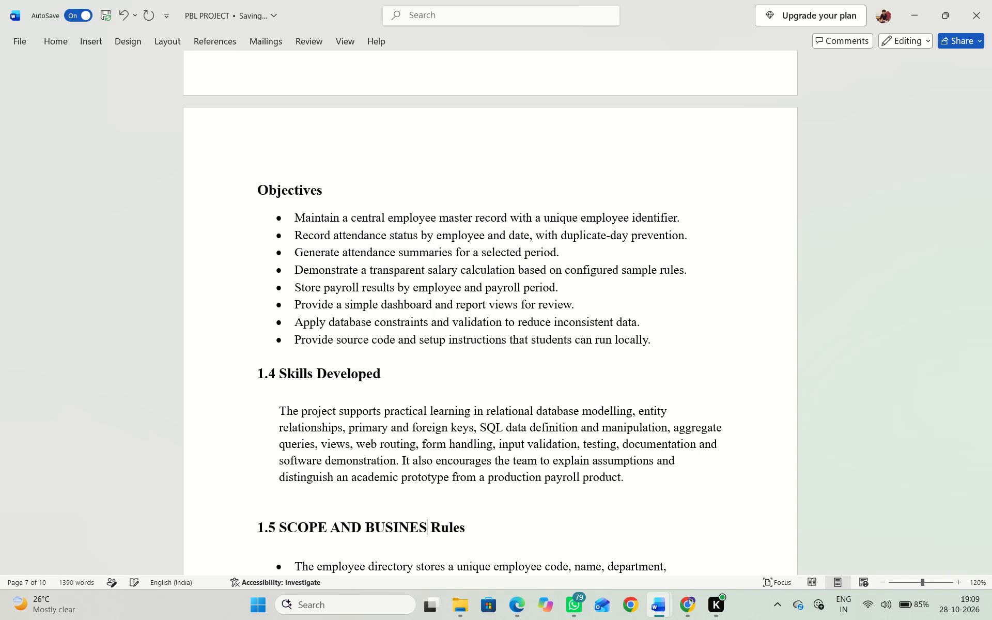
key("BackSpace")
type("usiness")
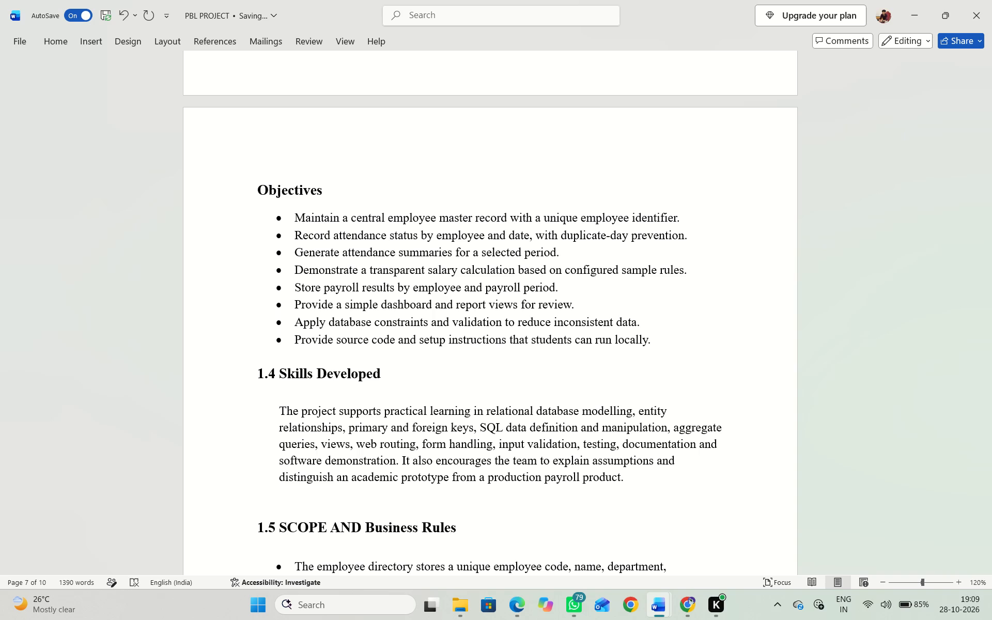
Change the conjunction before "Business" in the 1.5 heading to lowercase as "and".
key("Left")
key("Left")
key("Left")
key("Left")
key("Left")
key("Left")
key("Left")
key("Left")
key("Left")
key("BackSpace")
key("BackSpace")
key("BackSpace")
type("and")
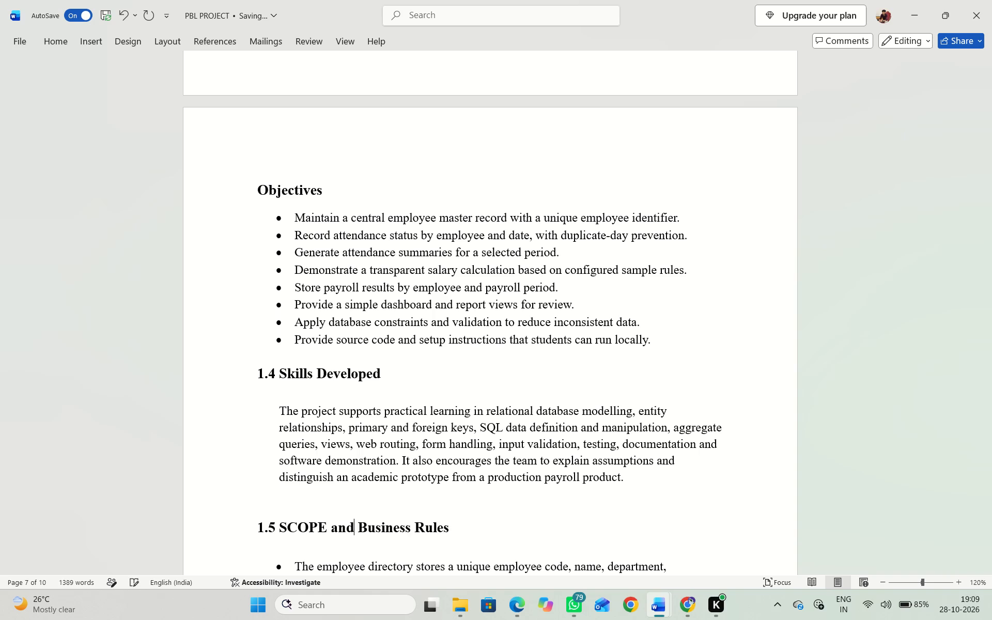
Change the first word of the 1.5 heading to title case as "Scope".
key("Left")
key("Left")
key("Left")
key("Left")
key("BackSpace")
key("BackSpace")
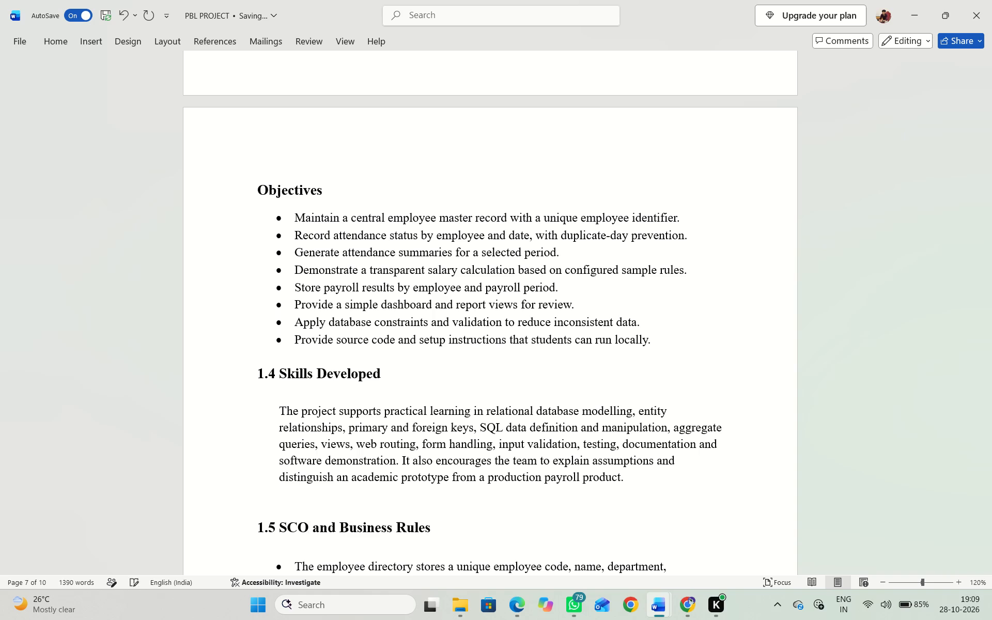
key("BackSpace")
key("BackSpace")
type("cope")
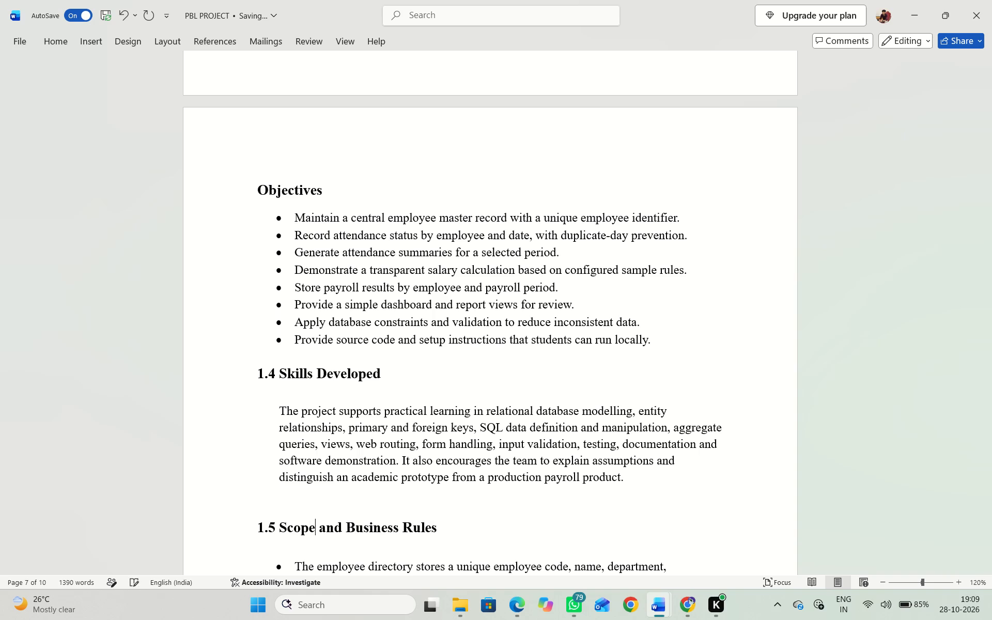
Change the last word of the 1.7 heading to title case as "Deliverables".
key("Down")
key("Down")
key("Down")
key("Down")
key("Down")
key("Down")
key("Down")
key("Down")
key("Down")
key("Down")
key("Down")
key("Down")
key("Down")
key("Down")
key("Down")
key("Down")
key("Down")
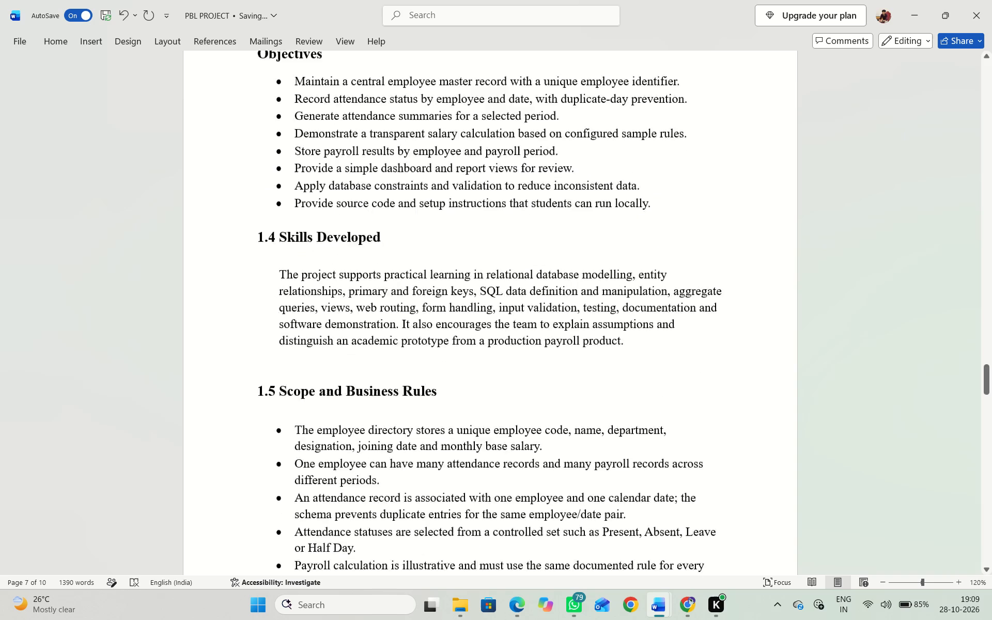
key("Down")
key("Down")
key("Down")
key("Down")
key("Down")
key("Down")
key("Down")
key("Down")
key("Down")
key("Down")
key("Down")
key("Down")
key("Down")
key("Down")
key("Down")
key("Down")
key("Down")
key("Down")
key("Down")
key("Down")
key("Down")
key("Down")
key("Down")
key("Down")
key("Down")
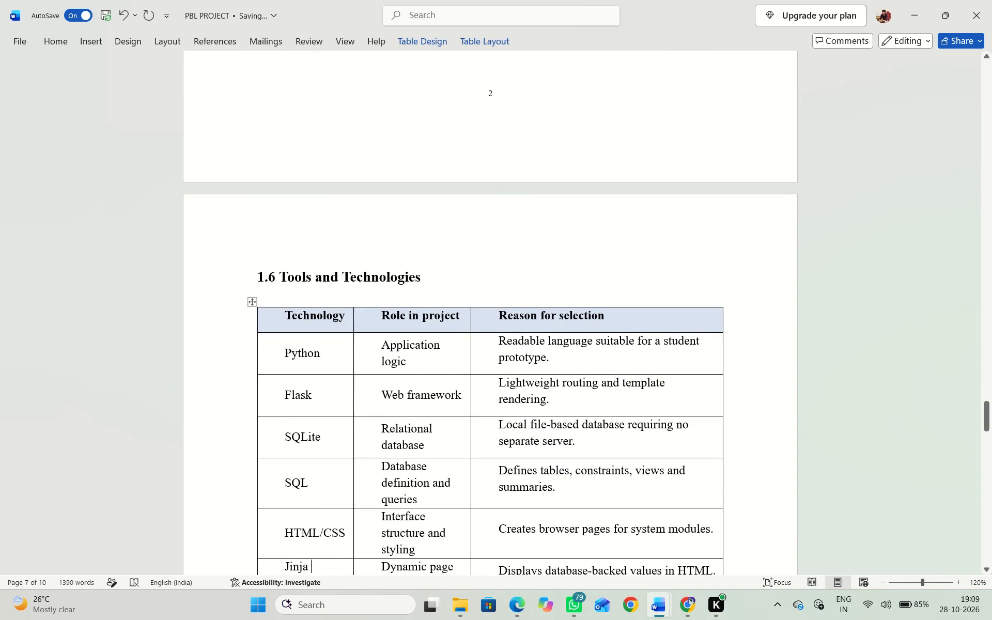
key("Up")
key("Up")
key("Up")
key("Up")
key("Up")
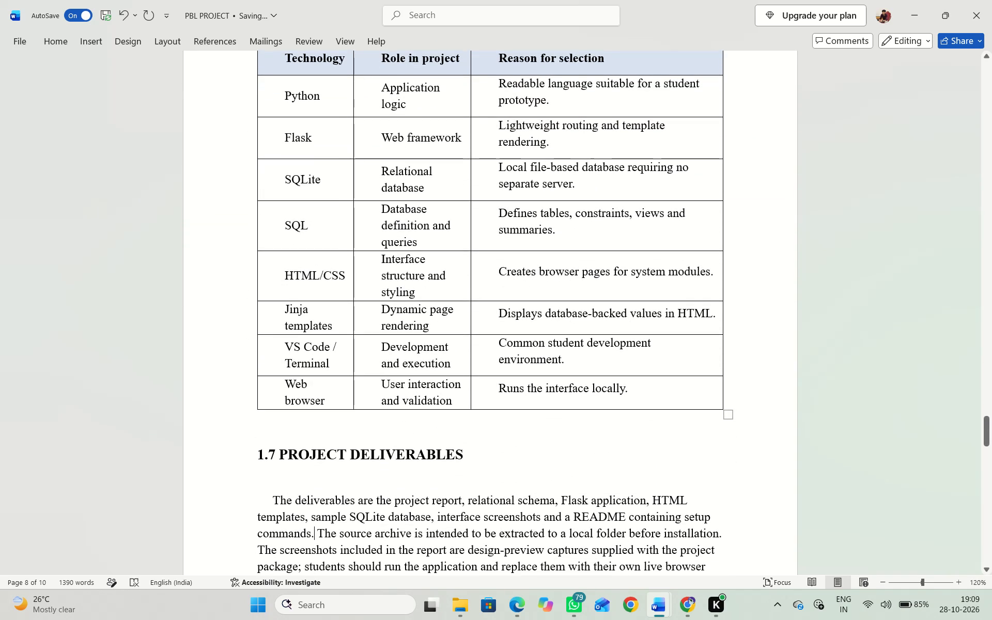
key("Up")
key("Up")
key("Down")
key("Right")
key("Right")
key("Right")
key("Right")
key("Right")
key("Right")
key("Right")
key("Right")
key("Right")
key("Right")
key("Right")
key("Right")
key("Right")
key("Right")
key("Right")
key("Right")
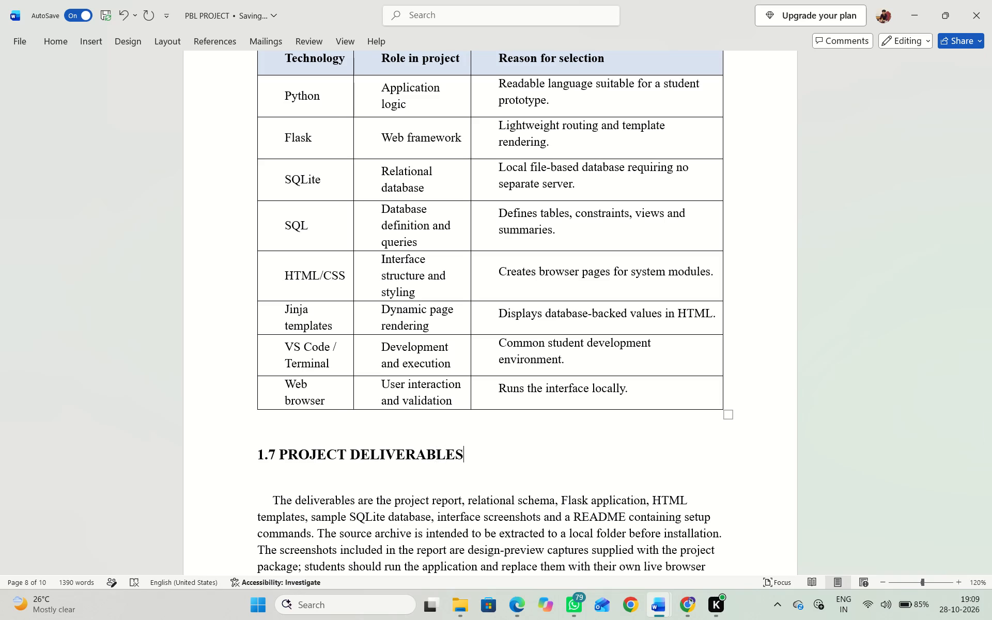
key("BackSpace")
key("BackSpace")
key("BackSpace")
key("BackSpace")
key("BackSpace")
key("BackSpace")
key("BackSpace")
key("BackSpace")
key("BackSpace")
key("BackSpace")
key("BackSpace")
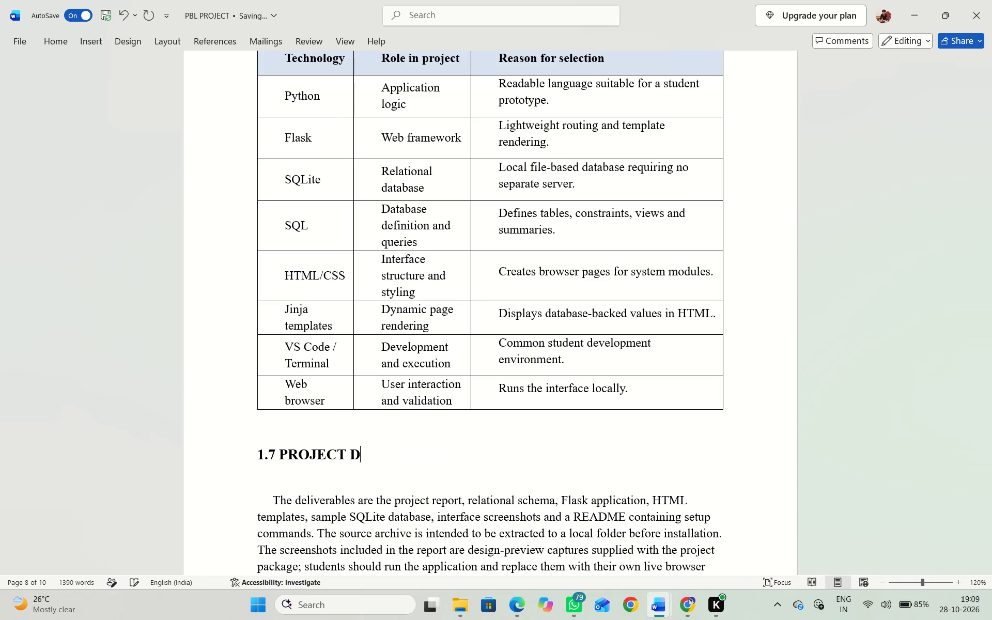
type("eliverables")
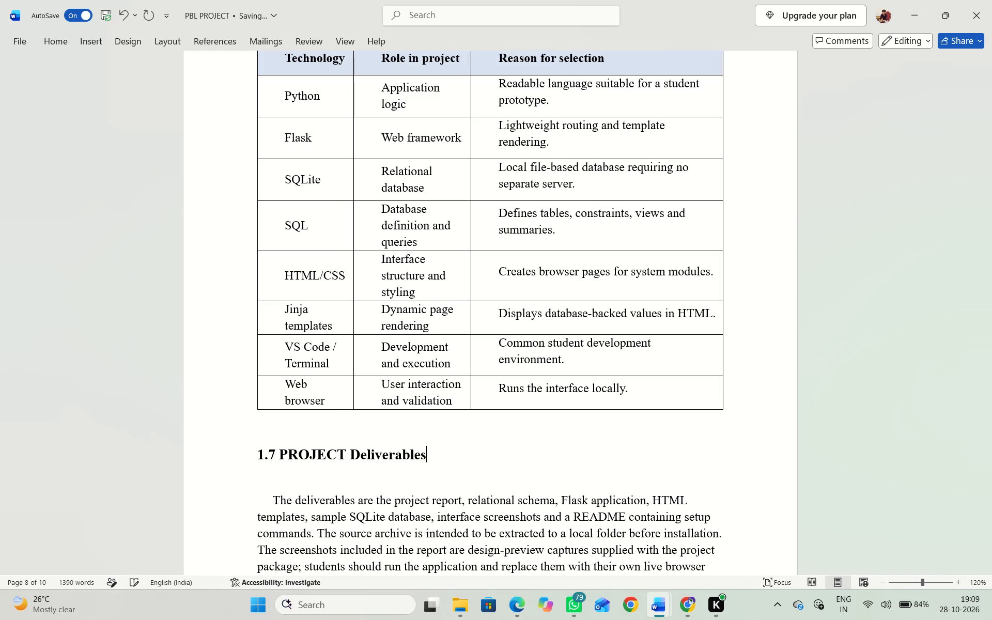
Change the first word of the 1.7 heading to title case as "Project".
key("Left")
key("Left")
key("Left")
key("Left")
key("Left")
key("Left")
key("Left")
key("Left")
key("Left")
key("Left")
key("Left")
key("Left")
key("Left")
key("BackSpace")
key("BackSpace")
key("BackSpace")
key("BackSpace")
key("BackSpace")
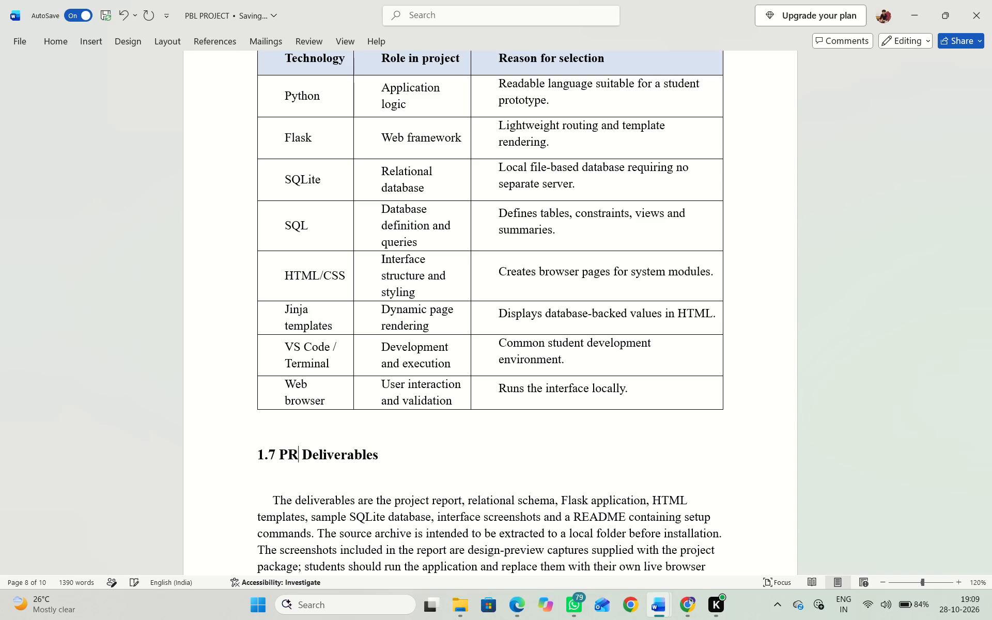
key("BackSpace")
type("roject")
Change the 1.8 heading to title case as "Assumptions".
key("Down")
key("Down")
key("Down")
key("Down")
key("Down")
key("Down")
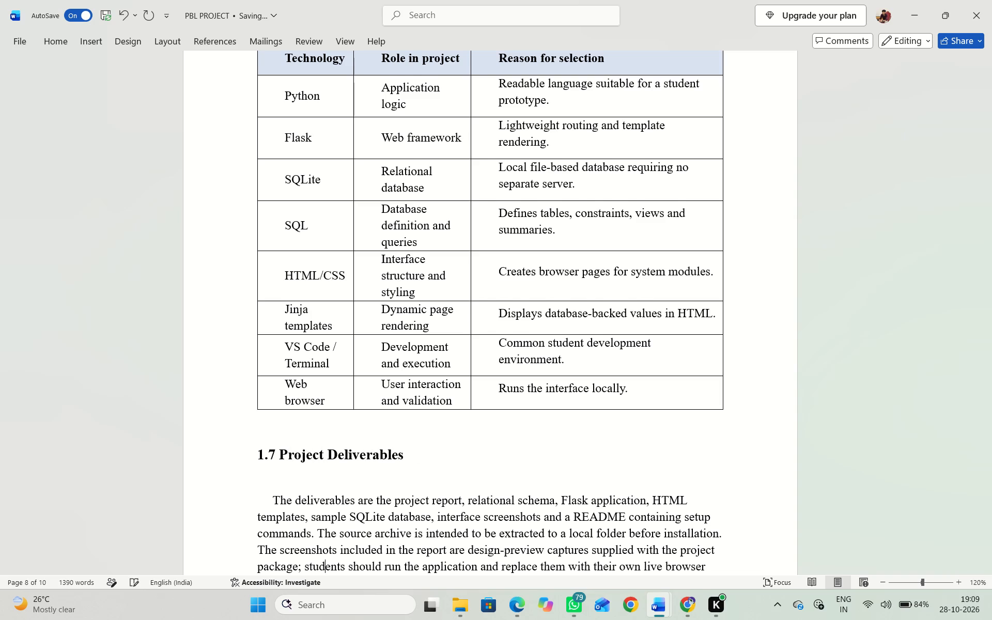
key("Down")
key("Down")
key("Down")
key("Down")
key("Down")
key("Down")
key("Down")
key("Down")
key("Down")
key("Down")
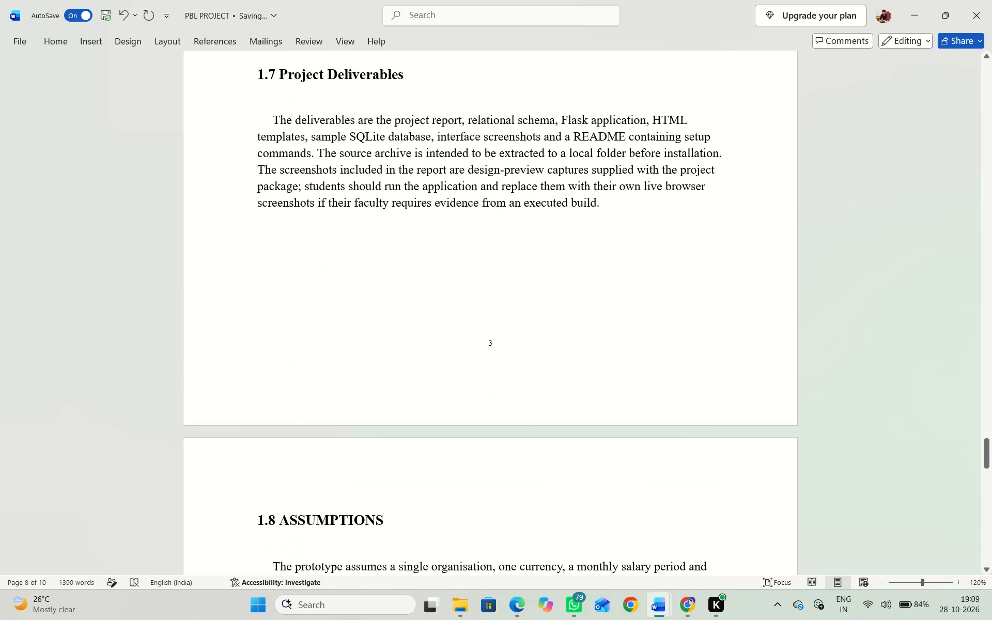
key("Up")
key("Up")
key("Right")
key("Right")
key("Right")
key("Right")
key("Right")
key("Right")
key("BackSpace")
key("BackSpace")
key("BackSpace")
key("BackSpace")
key("BackSpace")
key("BackSpace")
key("BackSpace")
key("BackSpace")
key("BackSpace")
key("BackSpace")
type("ssumptions")
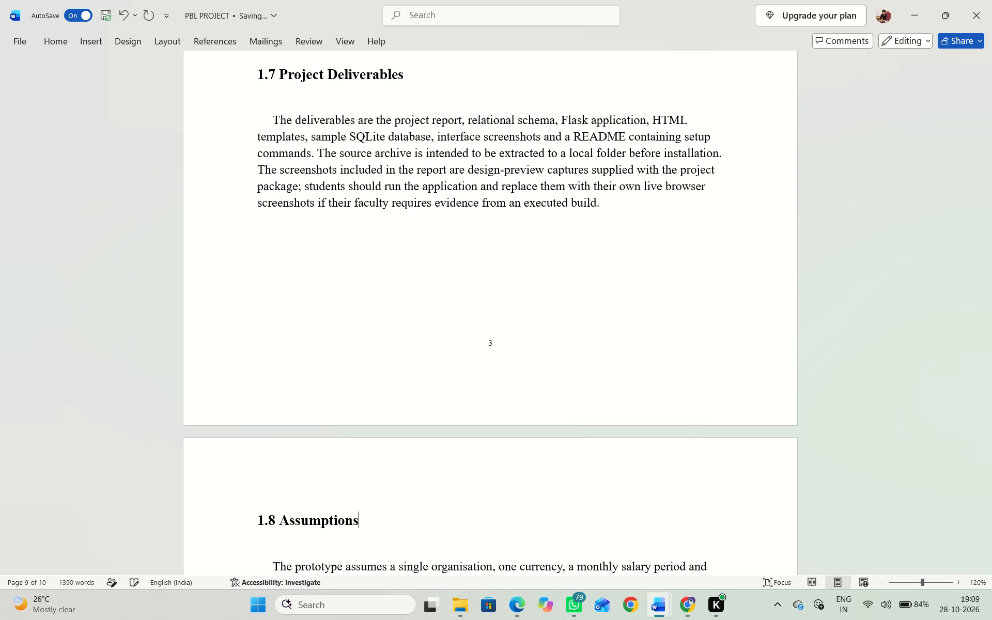
Rewrite the partial chapter title on the page after section 1.8 in capitals as "CHAPTER".
scroll(427, 288, "down", 5)
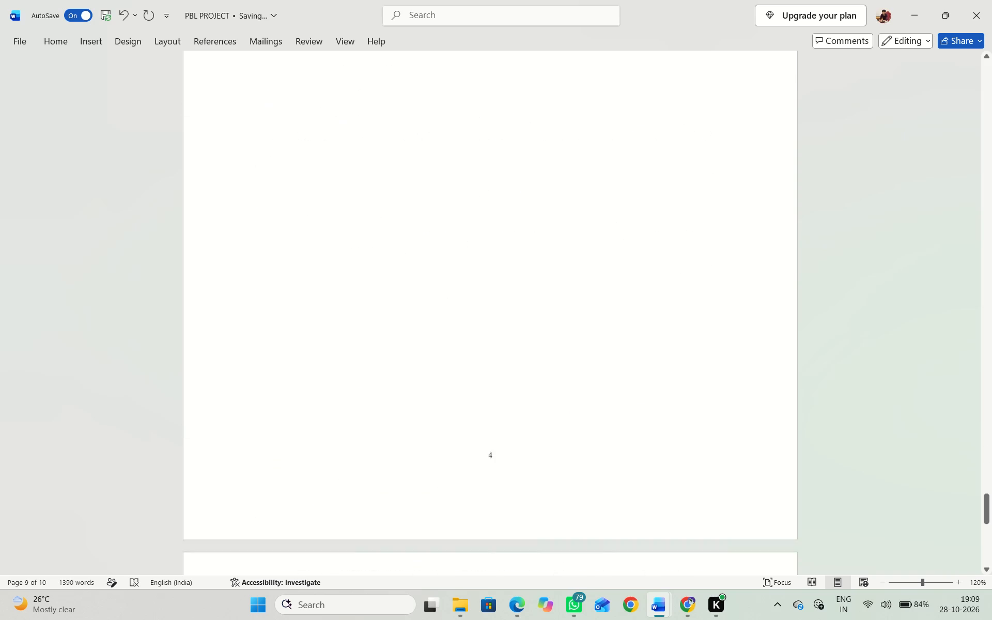
scroll(427, 288, "down", 2)
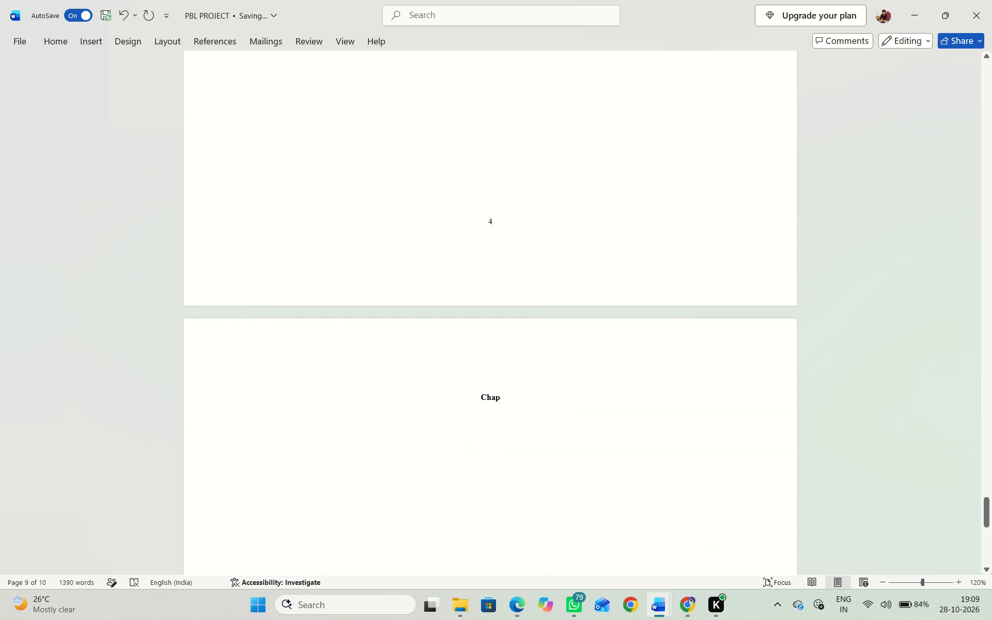
left_click(500, 397)
key("BackSpace")
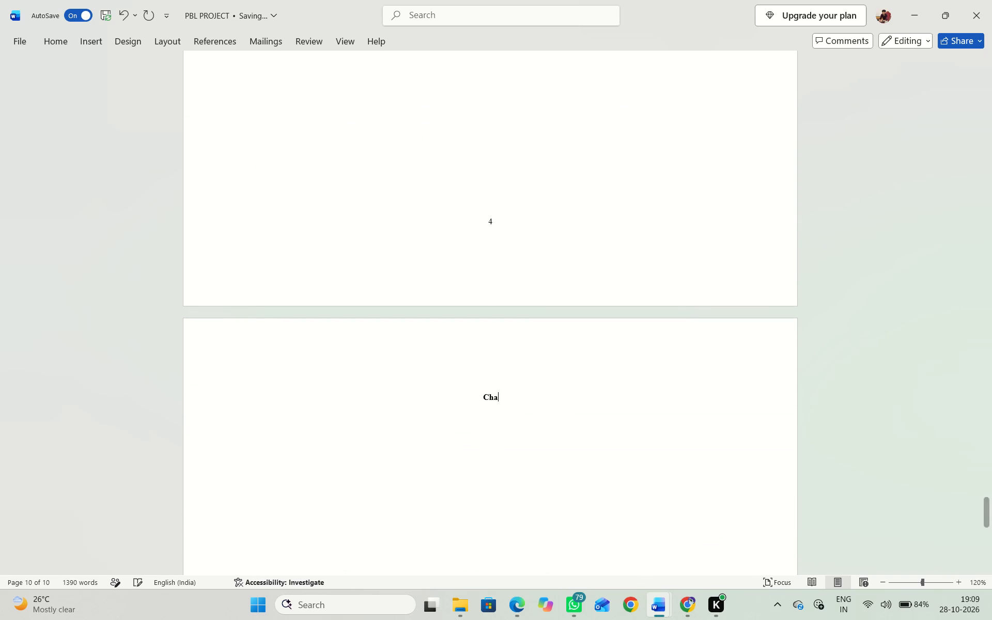
key("BackSpace")
key("BackSpace")
type("HAPTER")
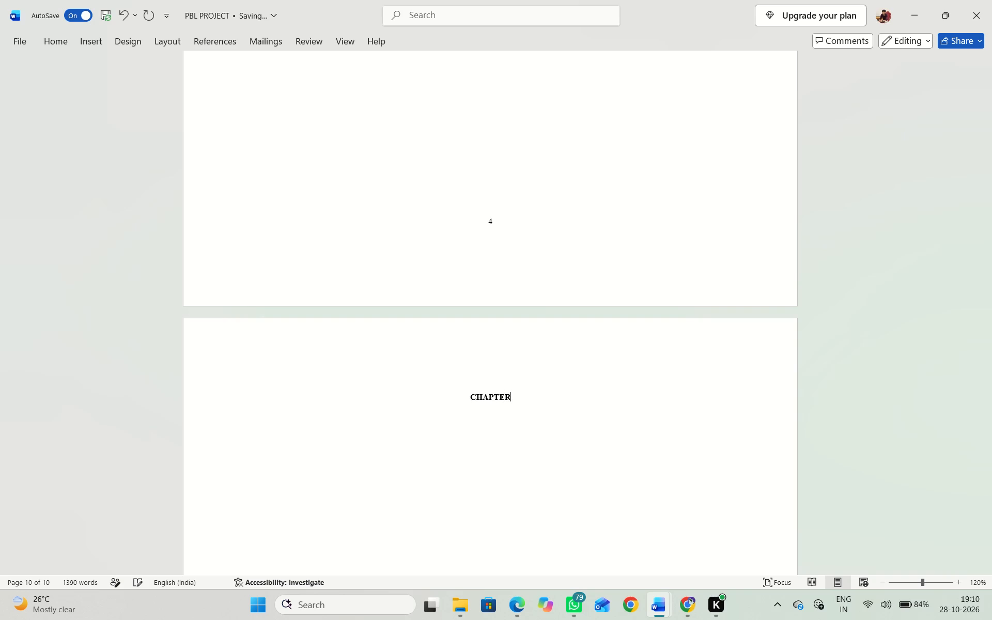
key("space")
key("BackSpace")
Copy the entry "CHAPTER 2: METHODOLOGY / DESIGN" from the table of contents and paste it after the partial title on the last page.
scroll(500, 397, "up", 4)
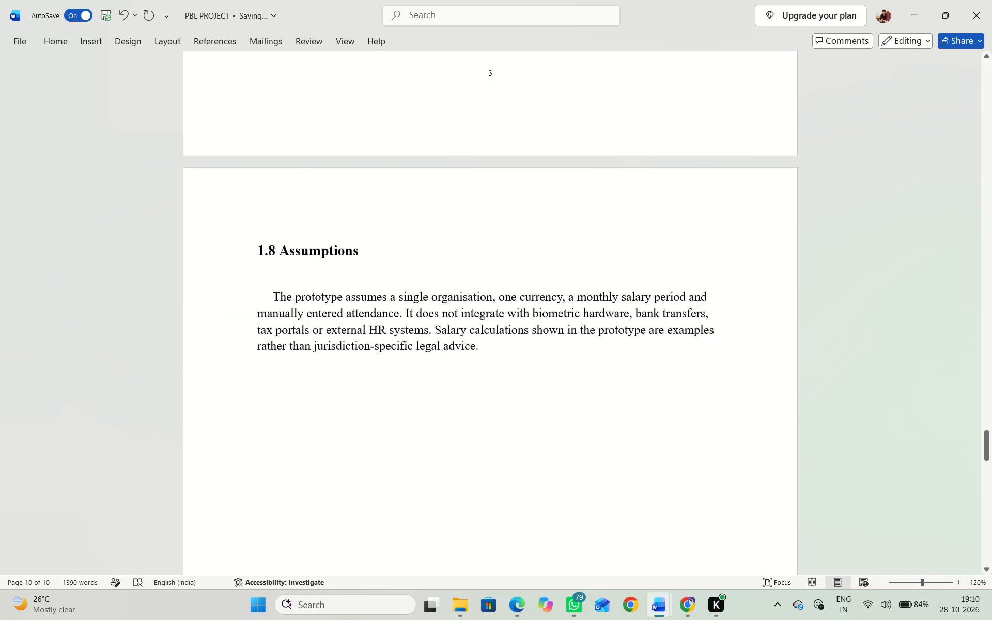
scroll(500, 397, "up", 19)
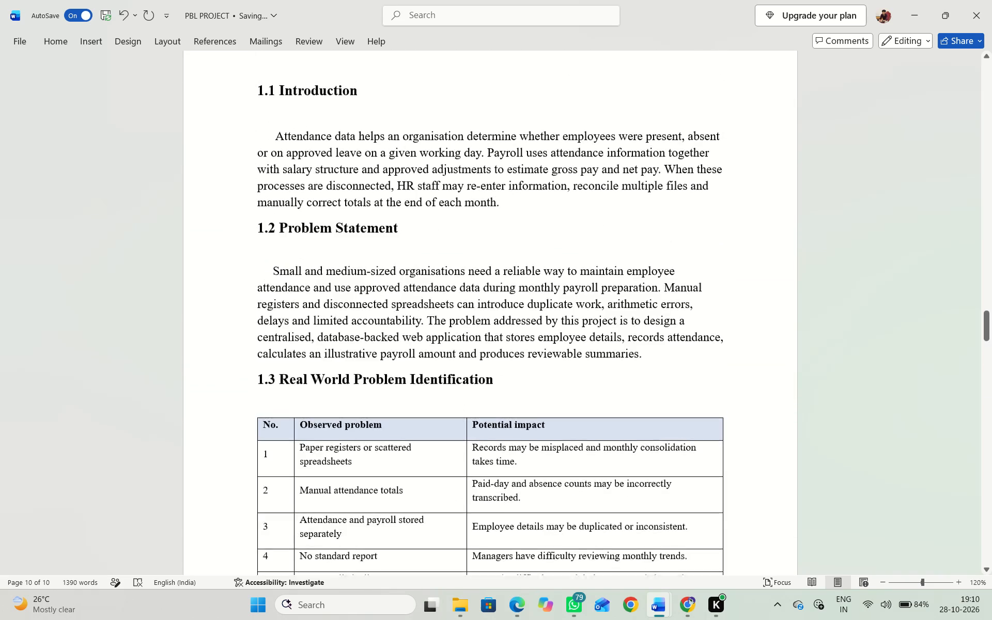
scroll(500, 397, "up", 1)
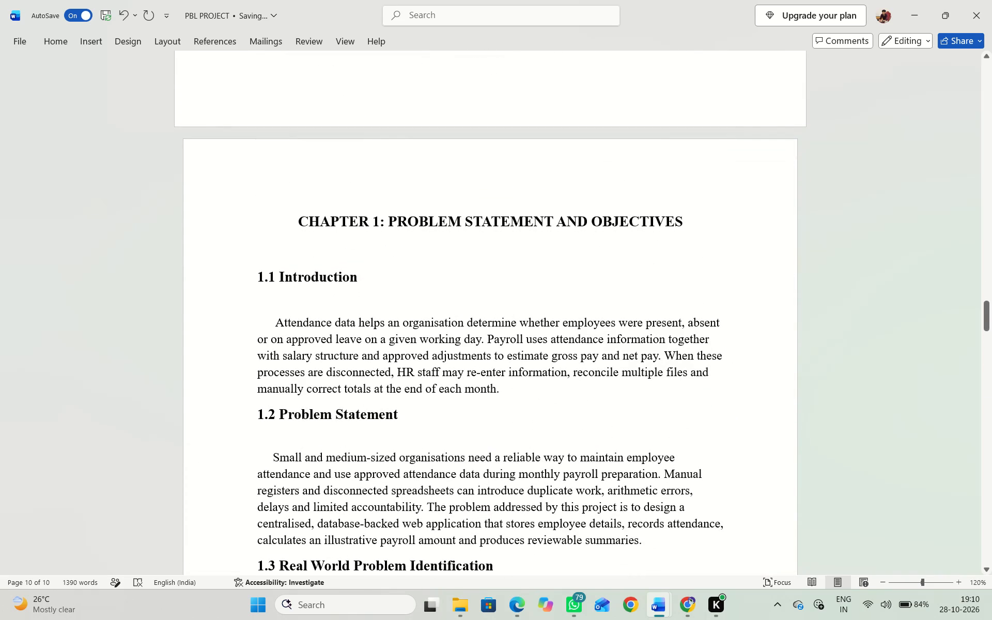
scroll(500, 397, "down", 1)
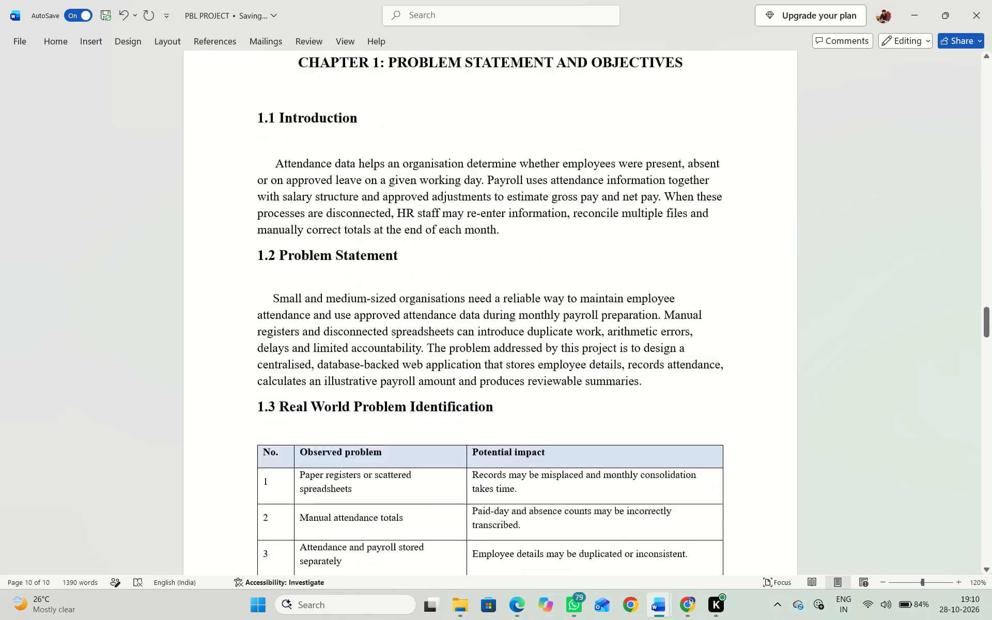
scroll(500, 397, "down", 1)
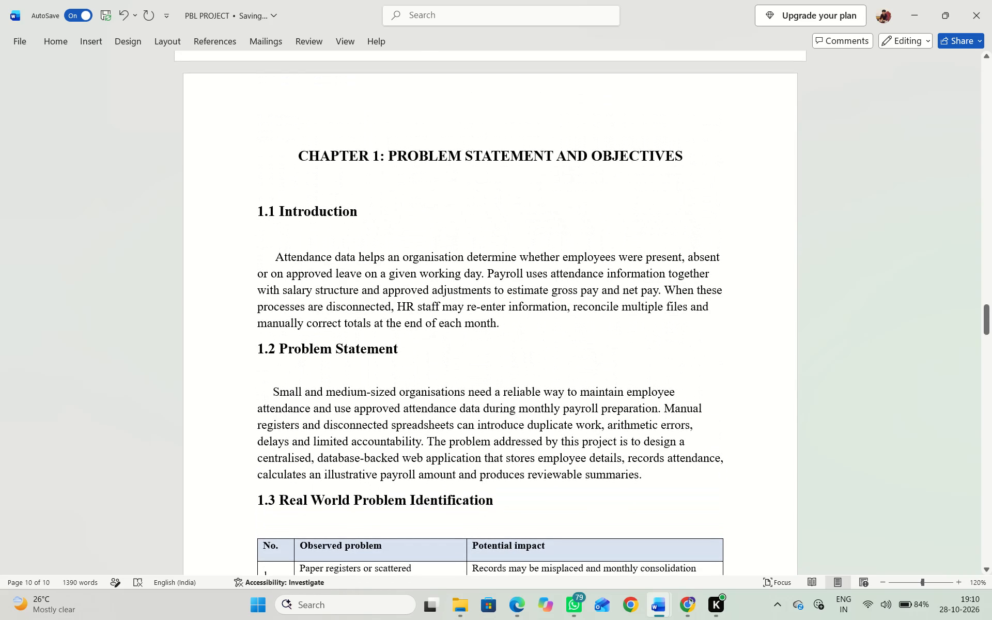
scroll(500, 397, "down", 4)
scroll(500, 397, "up", 10)
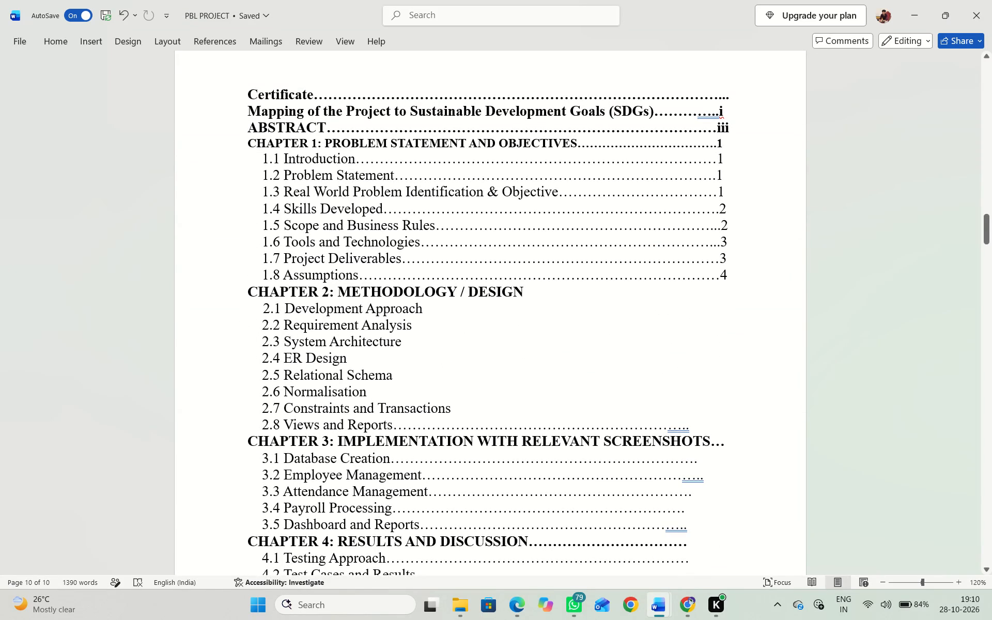
left_click_drag(529, 294, 259, 290)
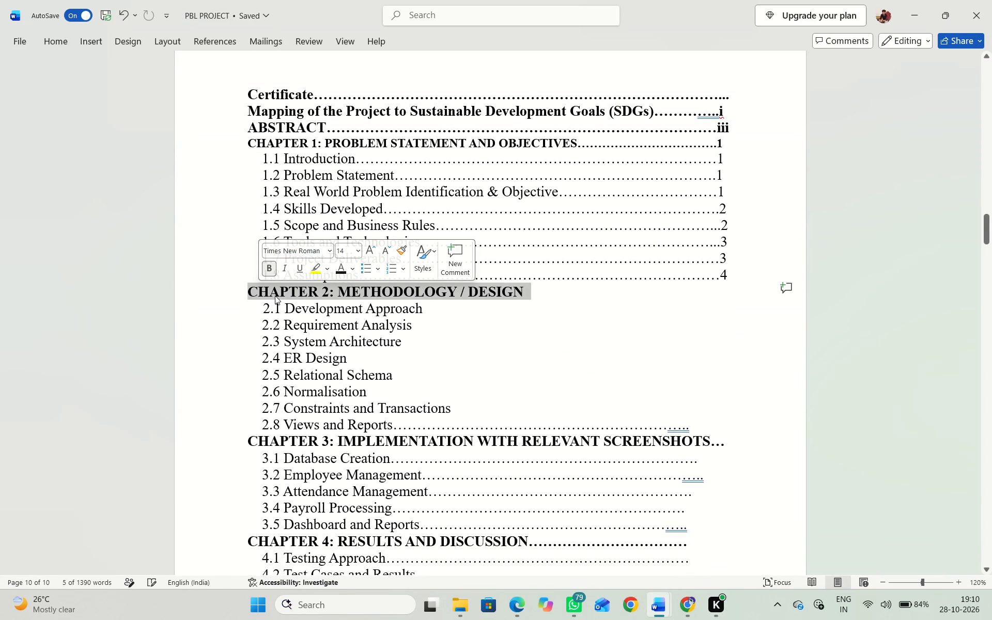
key("ctrl+c")
scroll(393, 299, "down", 6)
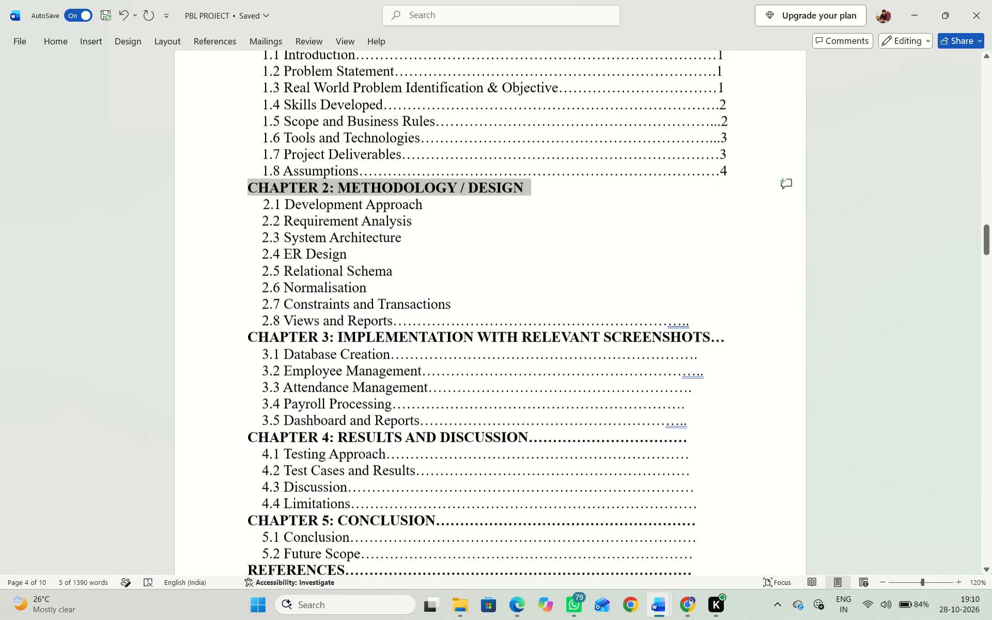
scroll(401, 296, "down", 20)
scroll(417, 312, "down", 16)
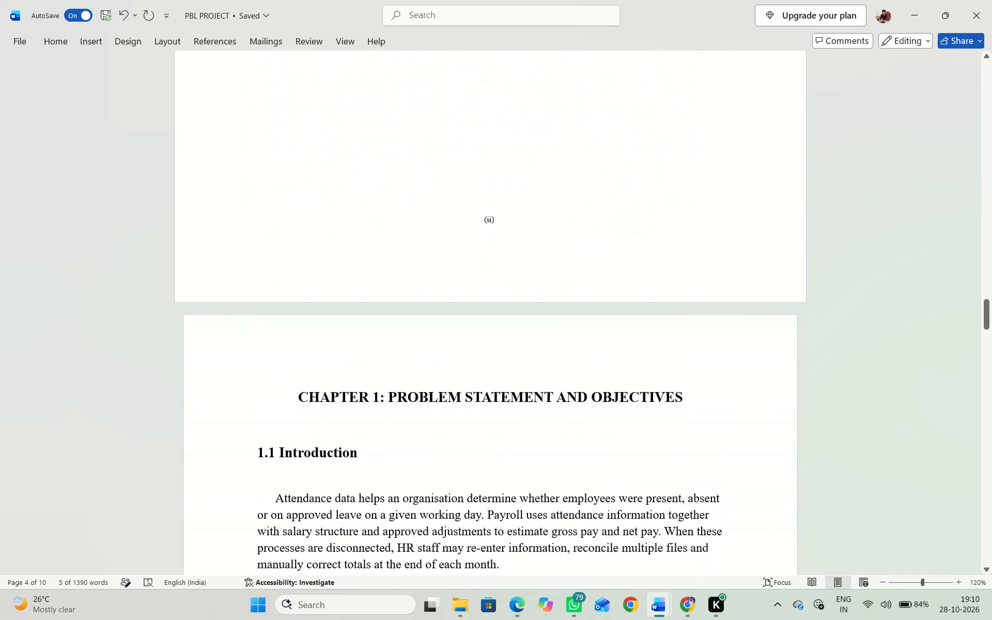
scroll(420, 319, "down", 4)
scroll(420, 319, "down", 20)
scroll(439, 310, "down", 11)
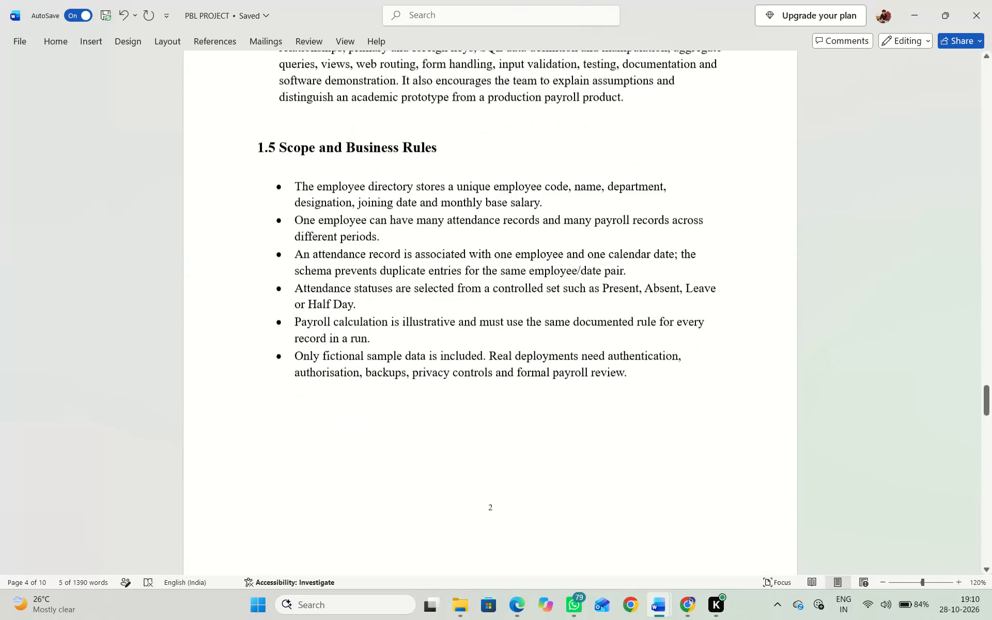
scroll(441, 311, "down", 8)
scroll(441, 311, "down", 18)
scroll(441, 310, "down", 8)
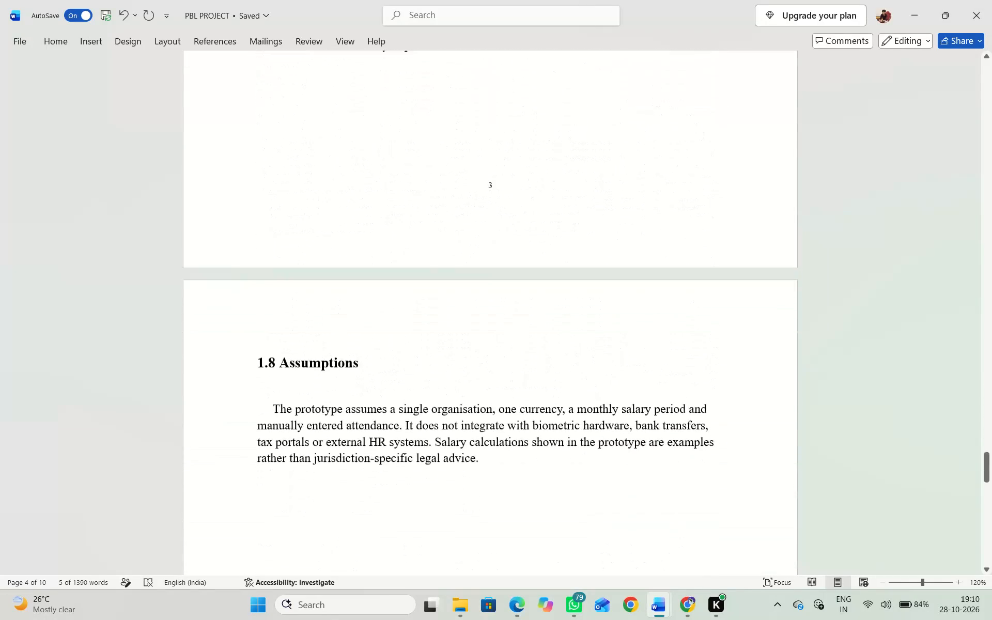
scroll(441, 311, "down", 17)
scroll(441, 311, "down", 10)
scroll(441, 311, "up", 2)
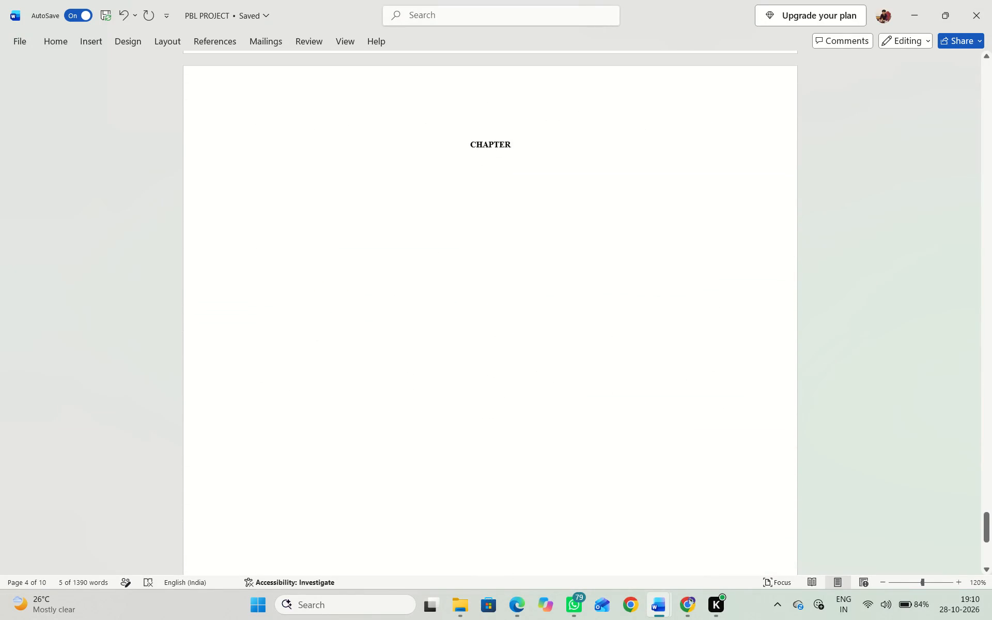
left_click(518, 161)
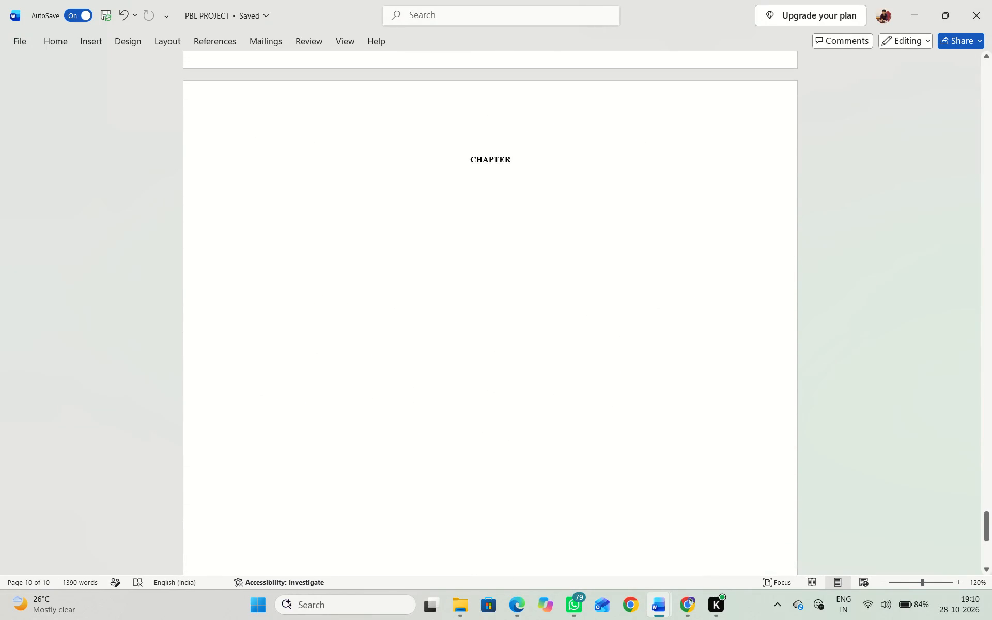
key("ctrl+c")
key("ctrl+v")
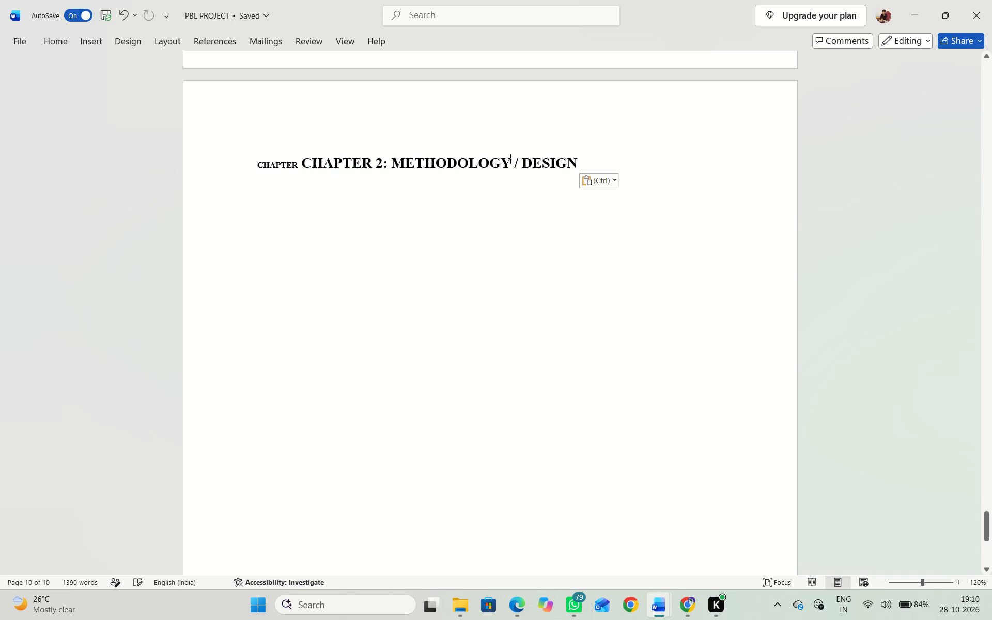
Delete the duplicate small word "CHAPTER" before the pasted Chapter 2 title, keeping the title at the top of its own page.
left_click(302, 163)
key("BackSpace")
key("BackSpace")
key("BackSpace")
key("BackSpace")
key("BackSpace")
key("BackSpace")
key("BackSpace")
key("BackSpace")
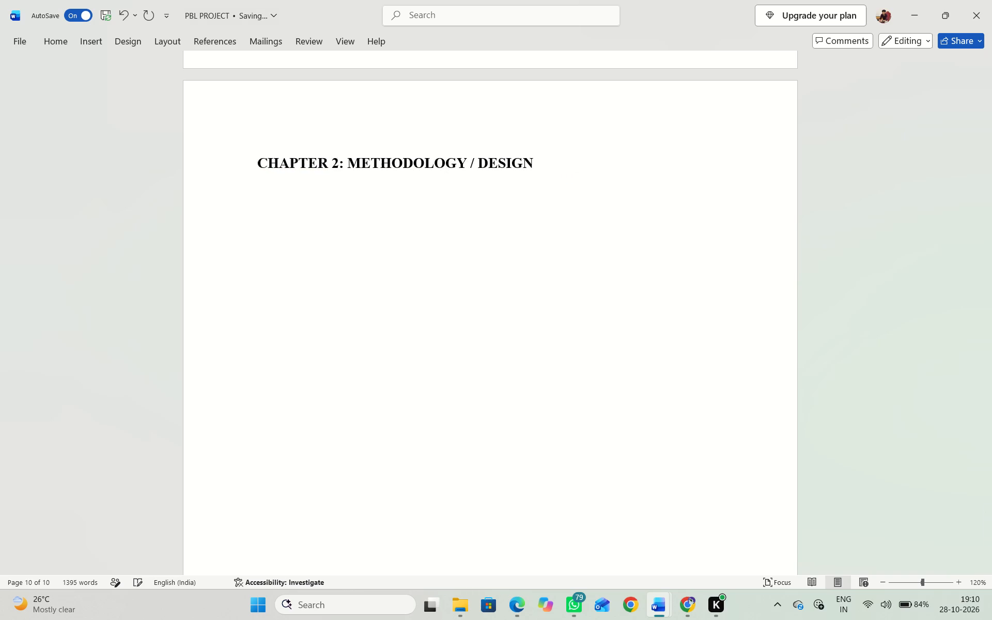
key("BackSpace")
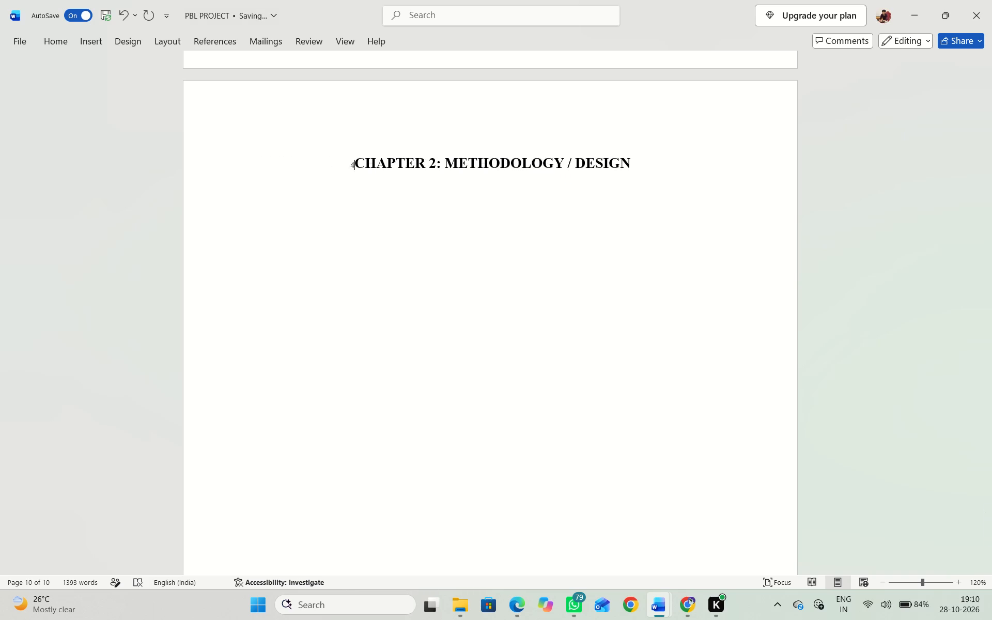
key("BackSpace")
key("BackSpace")
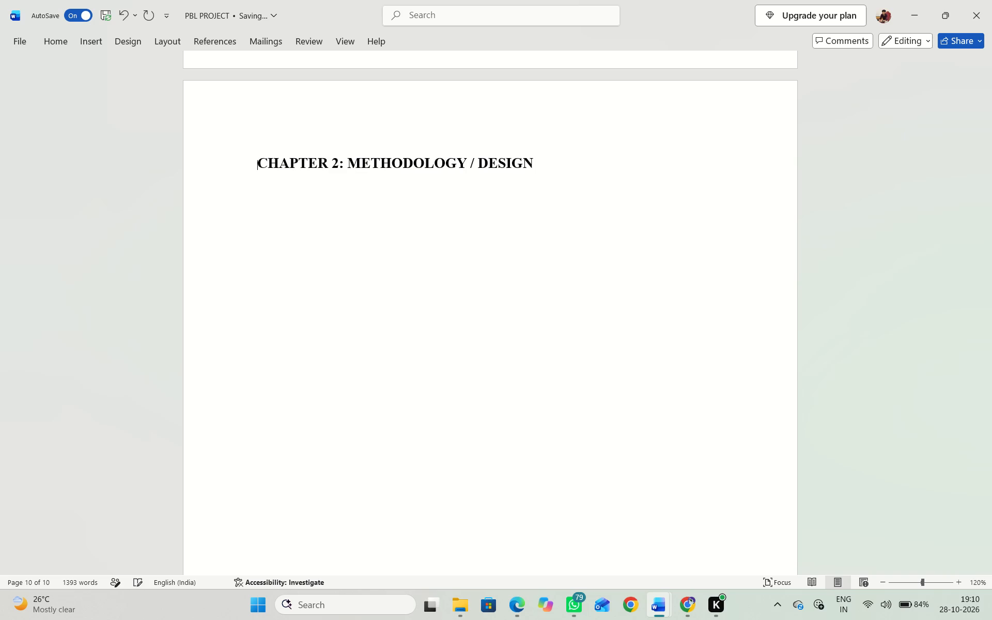
key("BackSpace")
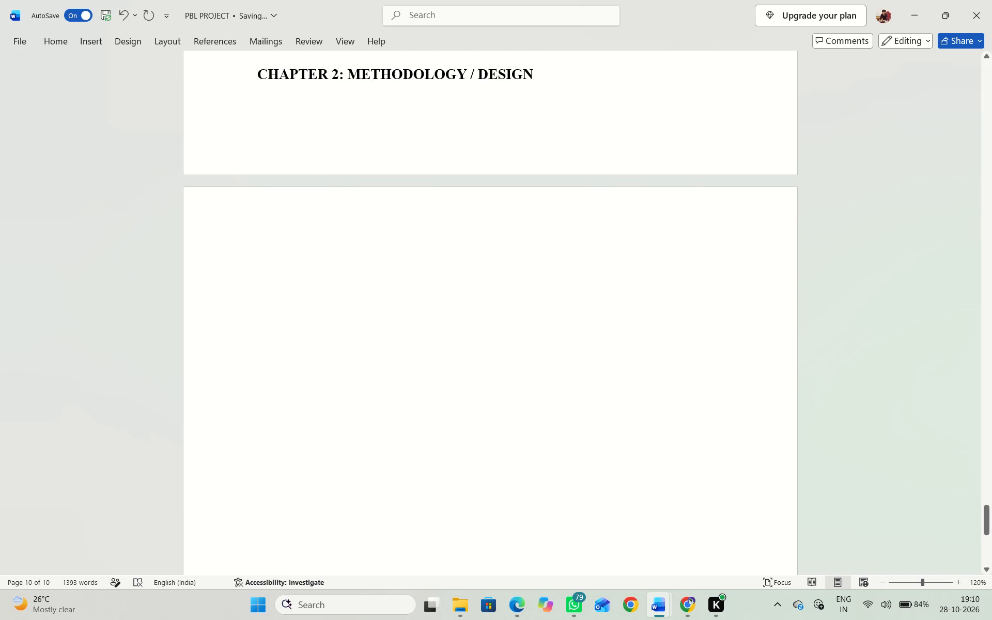
key("ctrl+z")
Re-enter the page number 4 at the foot of the section 1.8 page.
scroll(307, 178, "up", 3)
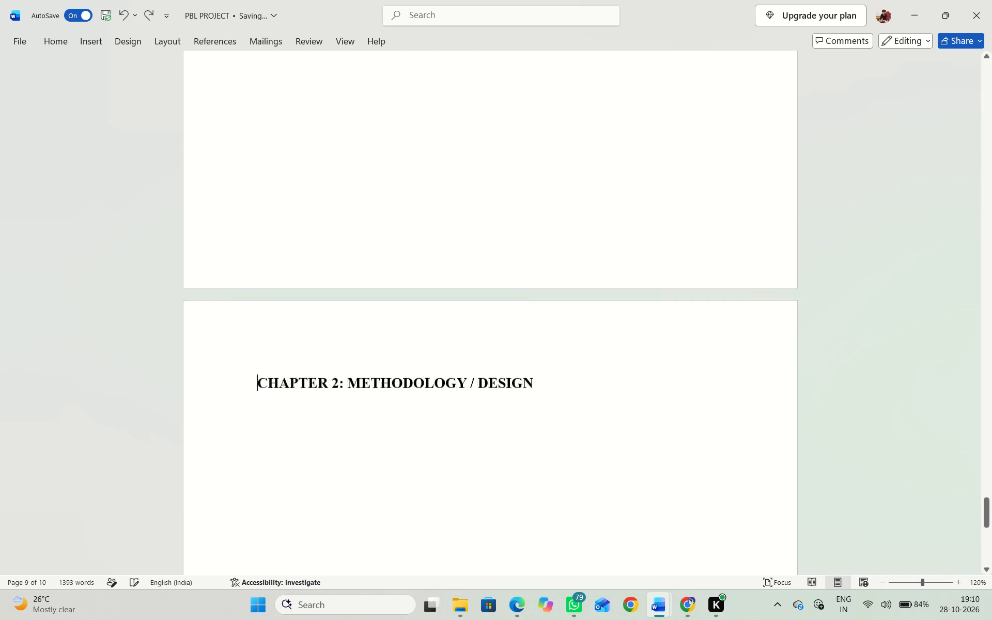
scroll(307, 178, "up", 19)
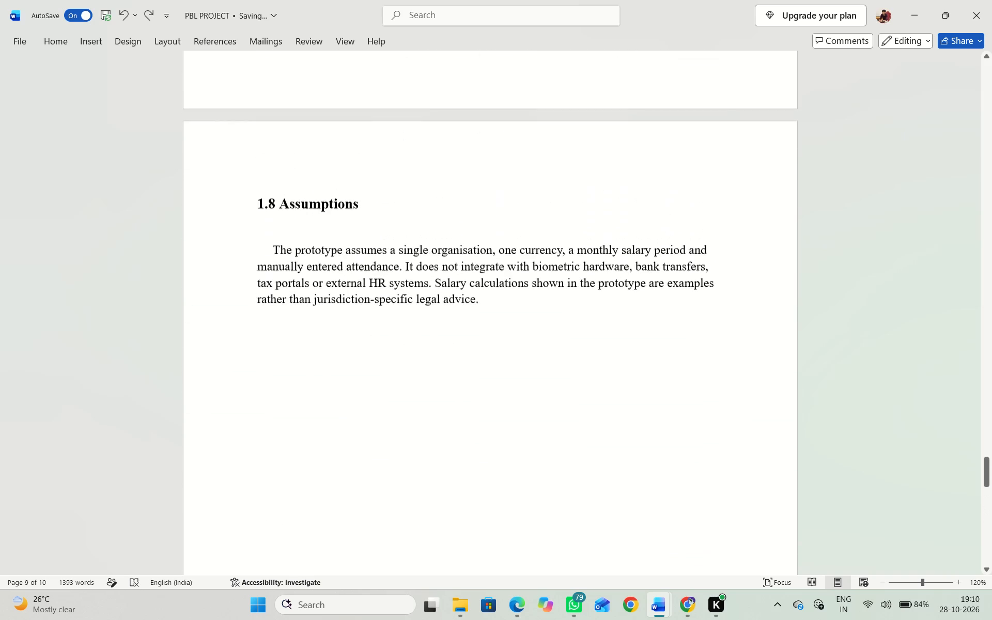
scroll(308, 178, "up", 6)
scroll(308, 178, "down", 19)
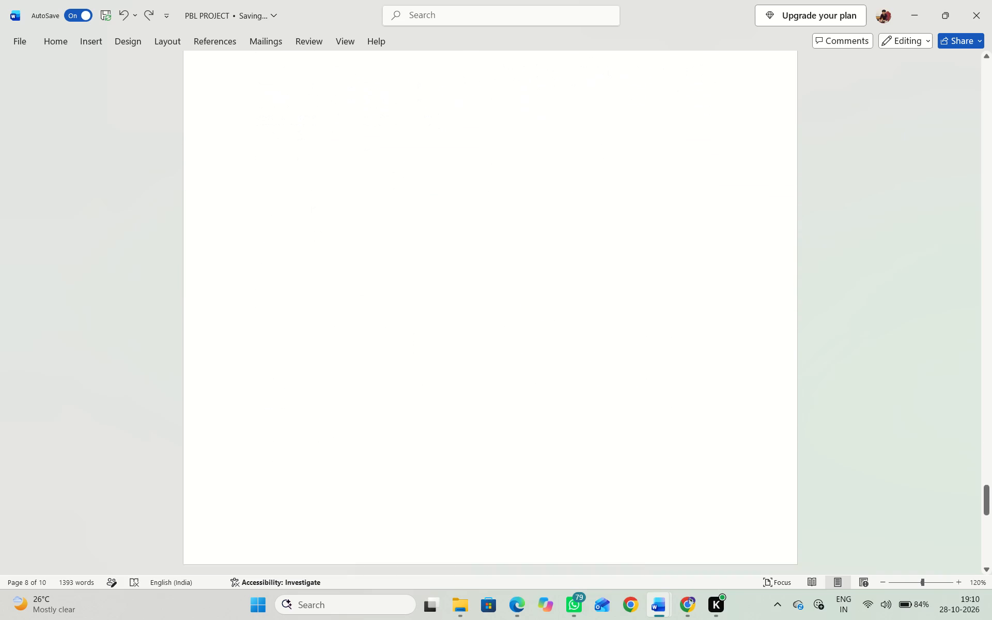
scroll(331, 171, "down", 4)
left_click(497, 300)
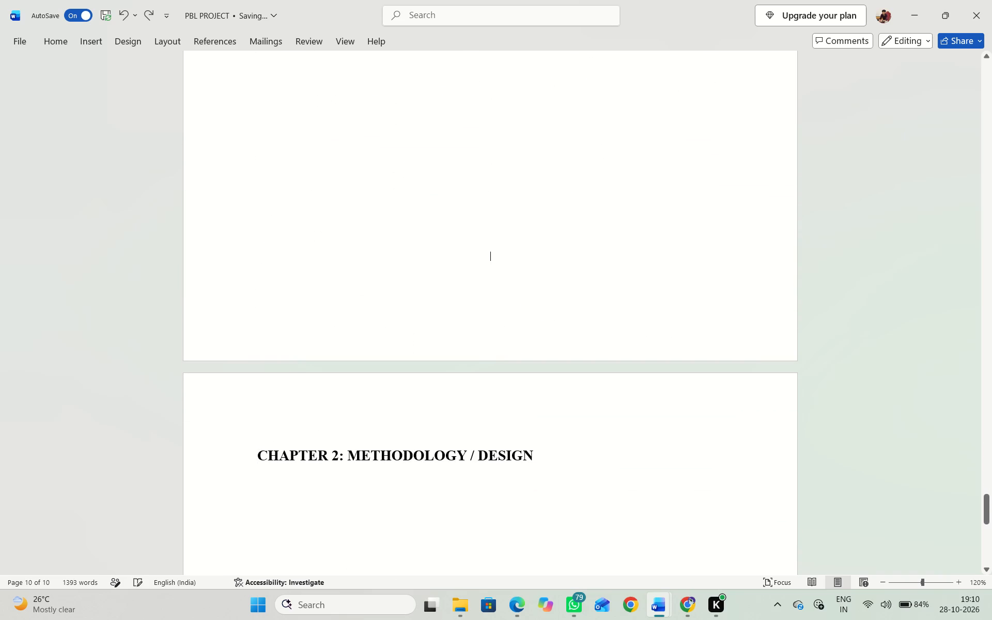
key("4")
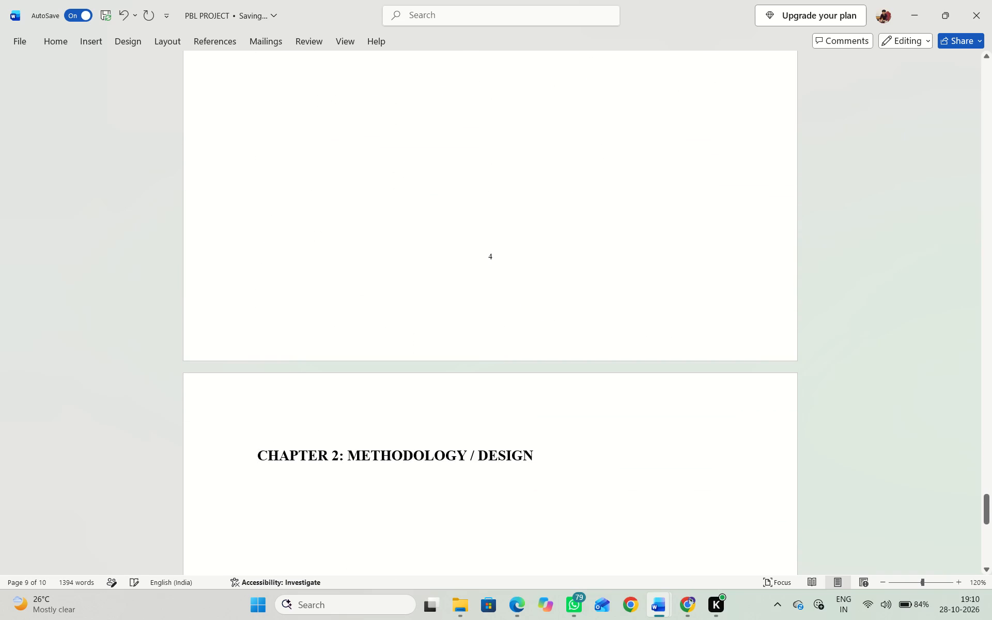
Move page number 4 one line lower by adding a blank line above it.
left_click_drag(490, 255, 486, 256)
left_click_drag(486, 256, 482, 256)
left_click(807, 234)
left_click(487, 257)
key("Return")
key("Return")
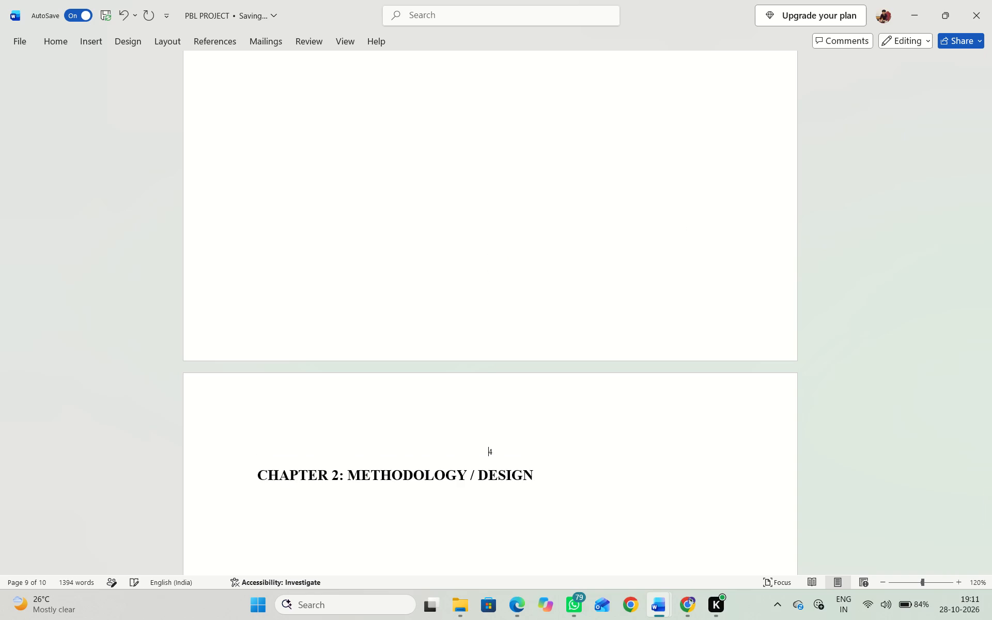
key("BackSpace")
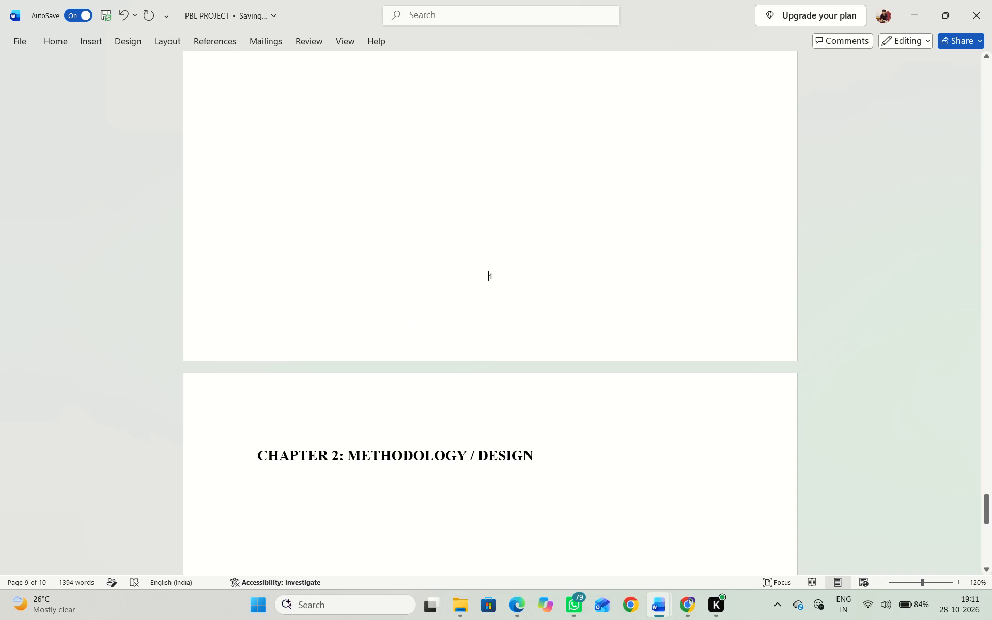
Centre the "CHAPTER 2: METHODOLOGY / DESIGN" title on its page.
scroll(443, 314, "down", 2)
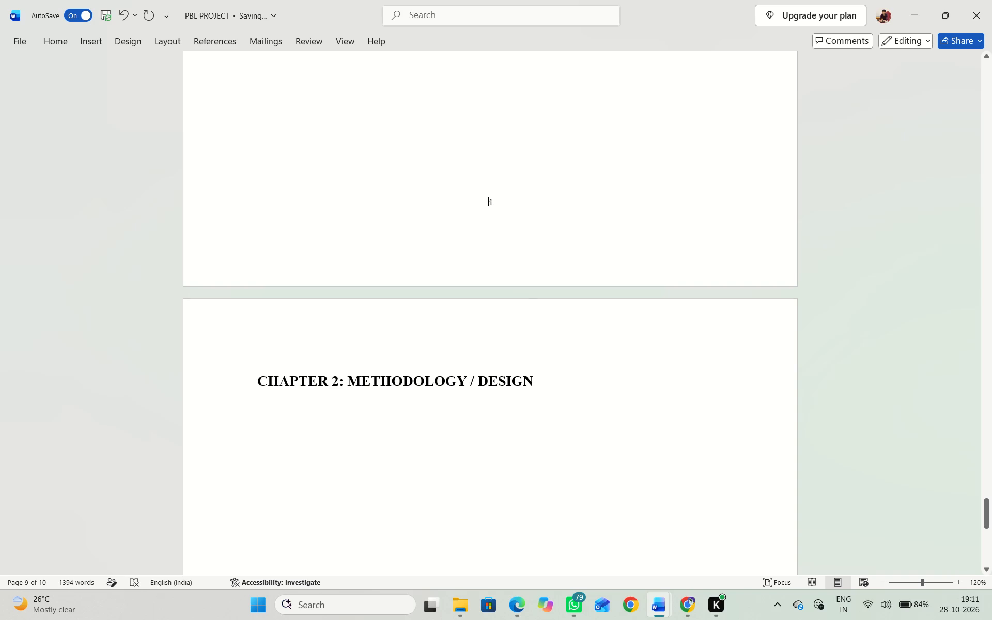
left_click_drag(255, 381, 556, 380)
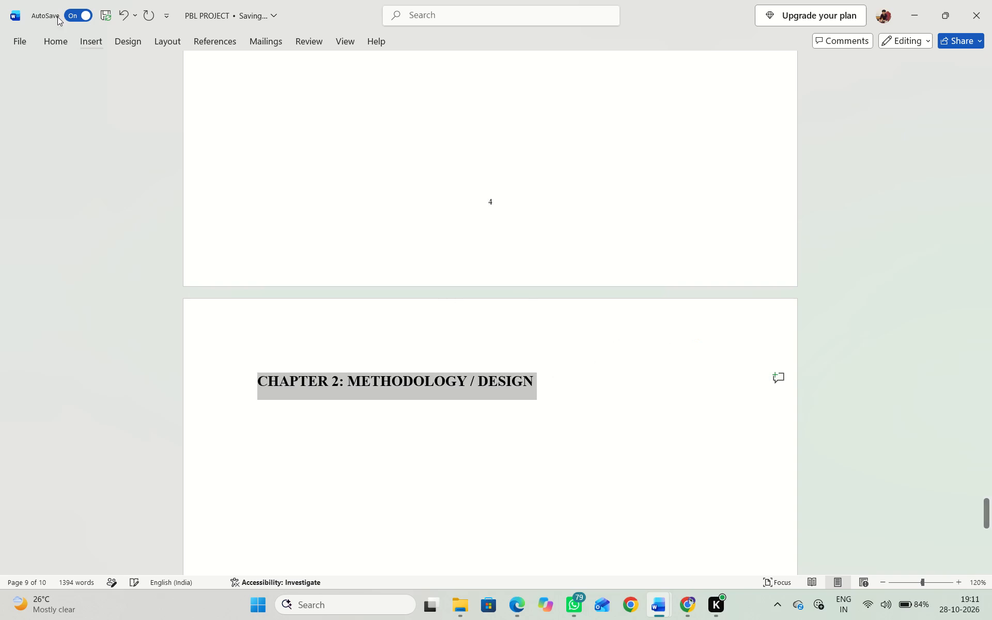
left_click(59, 44)
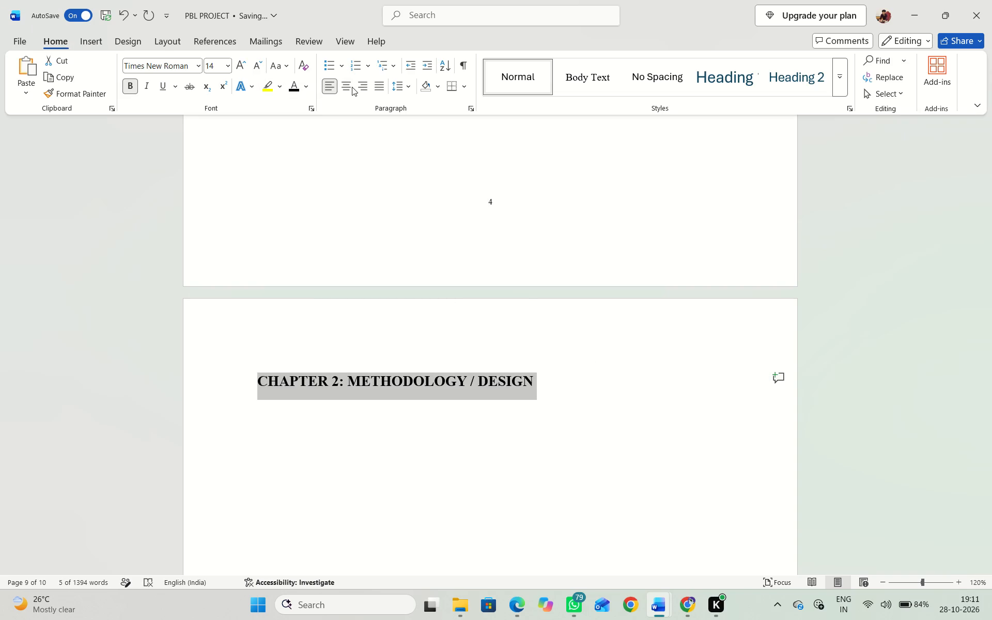
left_click(352, 87)
left_click(908, 268)
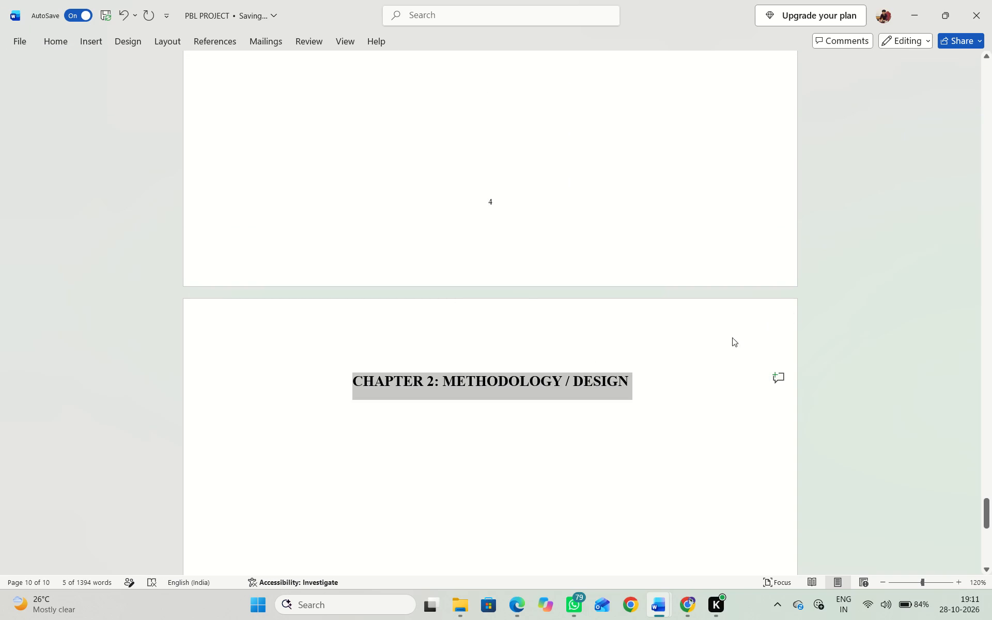
Examine the start of Chapter 2 in the reference-format document, covering sections 2.1 and 2.2, and return to the PBL PROJECT document.
scroll(657, 385, "down", 4)
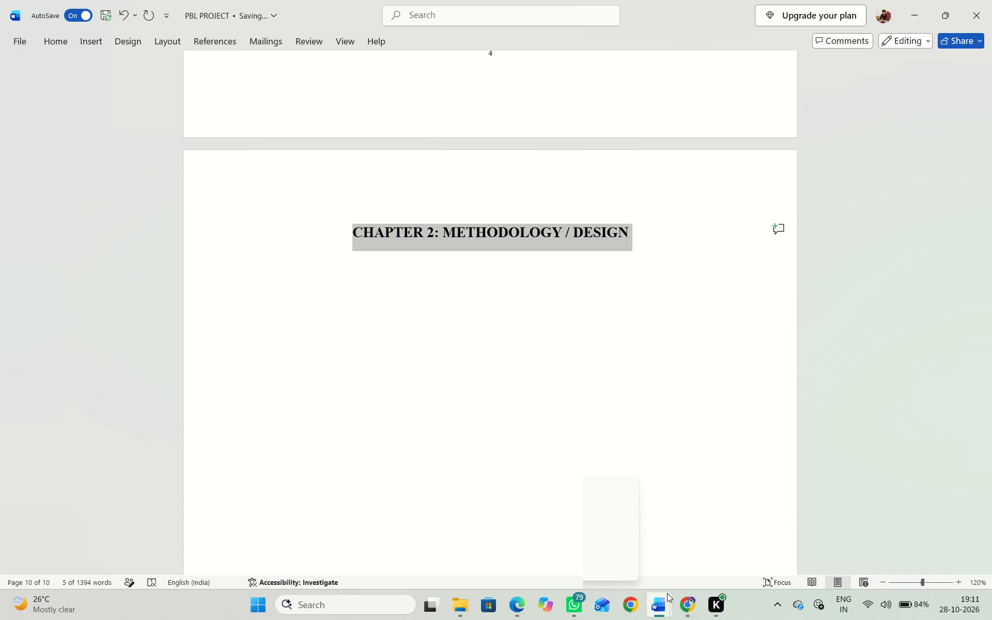
left_click(695, 562)
scroll(426, 438, "down", 6)
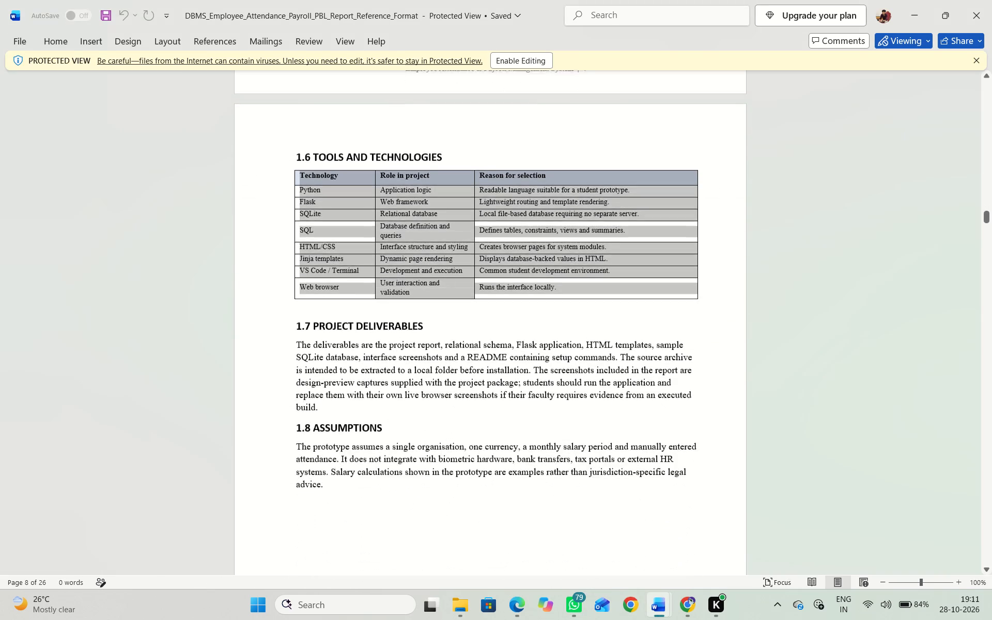
scroll(428, 431, "down", 20)
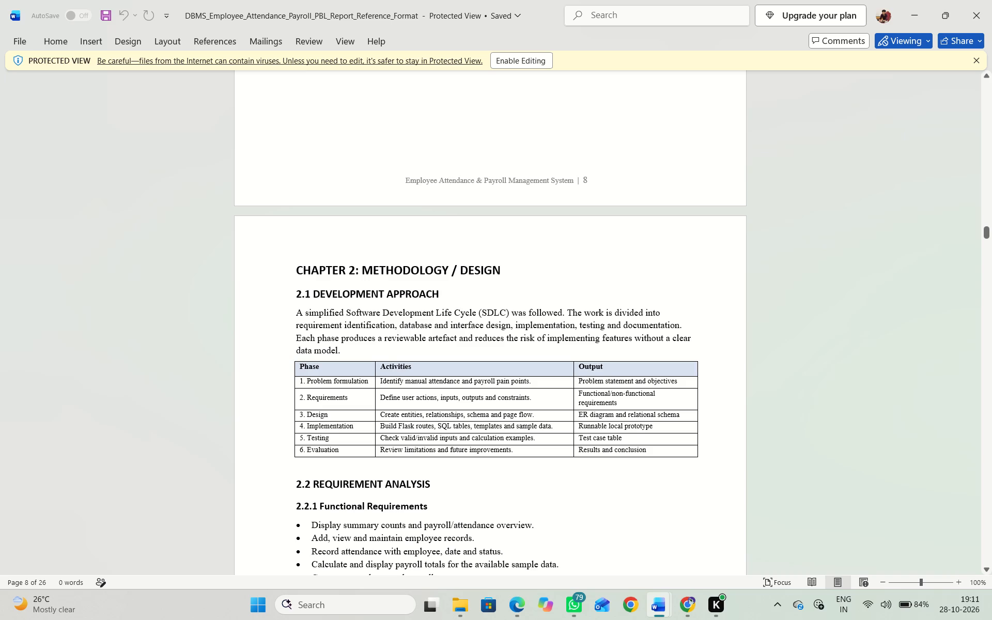
scroll(314, 312, "down", 3)
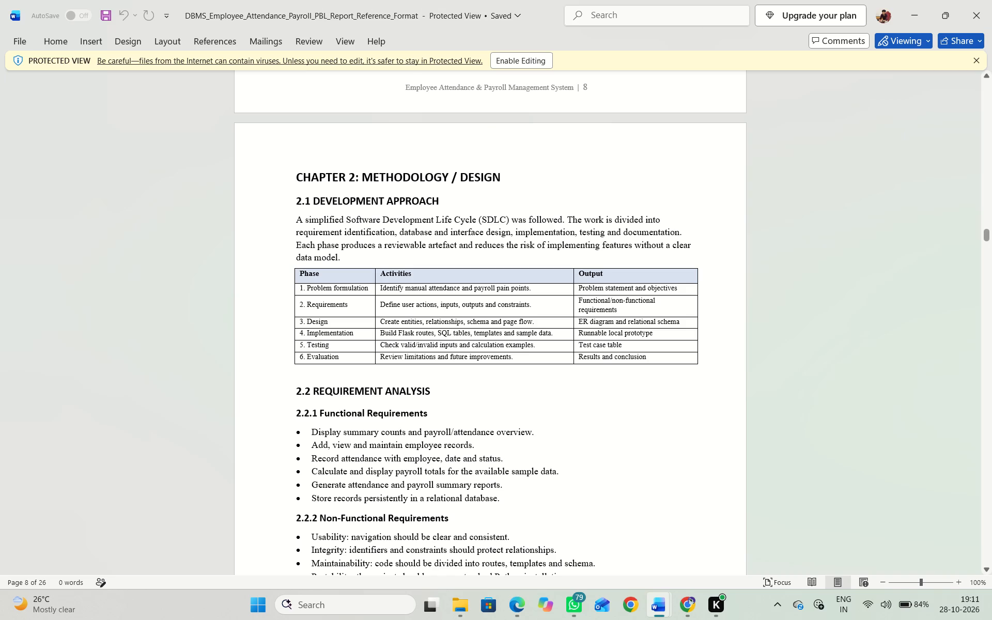
left_click(911, 9)
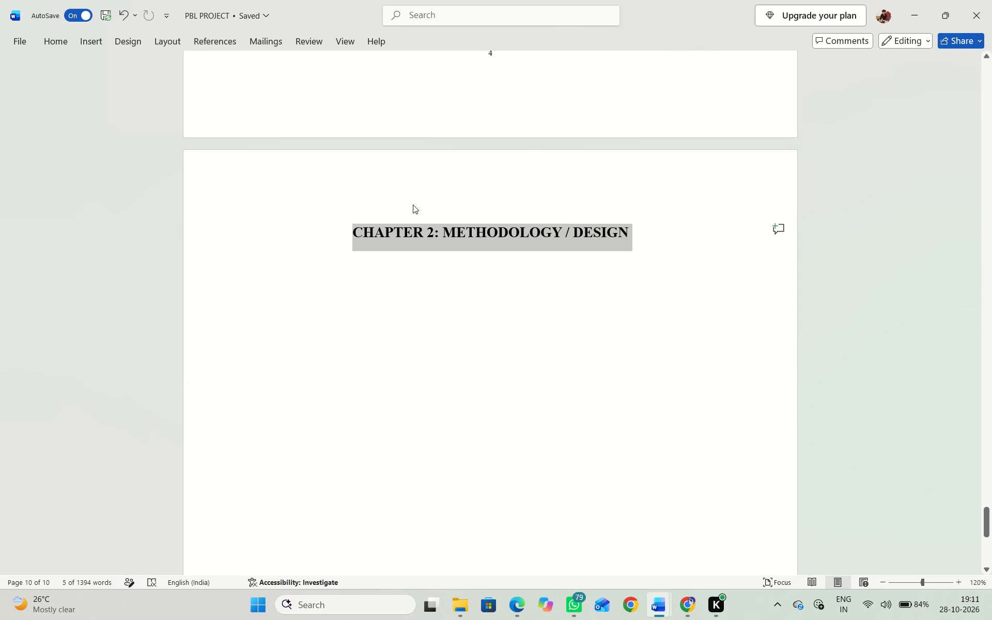
Review the spacing between headings and content across the Chapter 1 pages of the report.
left_click(642, 230)
scroll(539, 208, "up", 5)
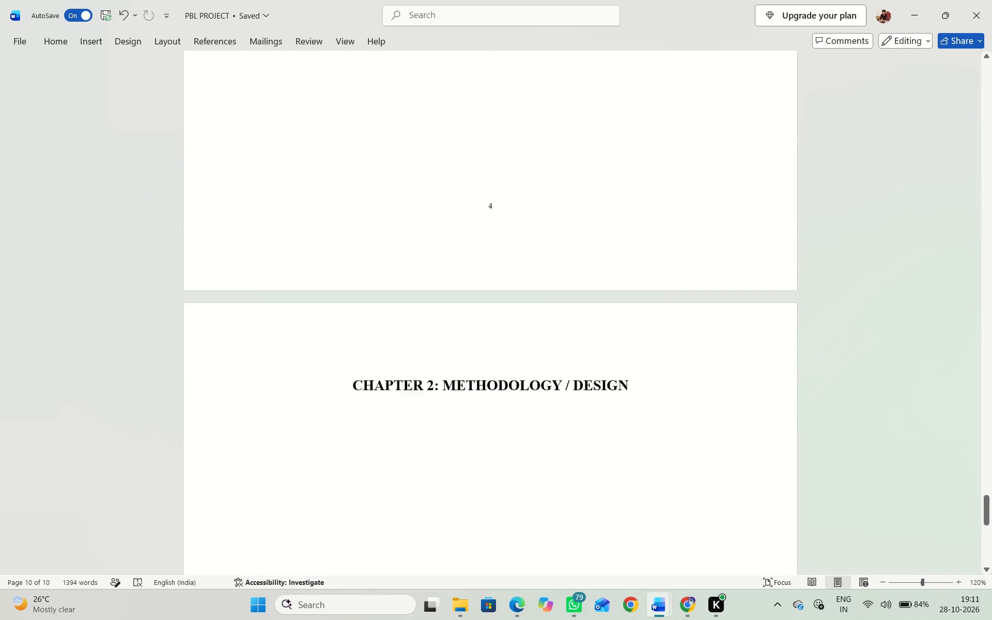
scroll(542, 198, "up", 17)
scroll(554, 157, "up", 10)
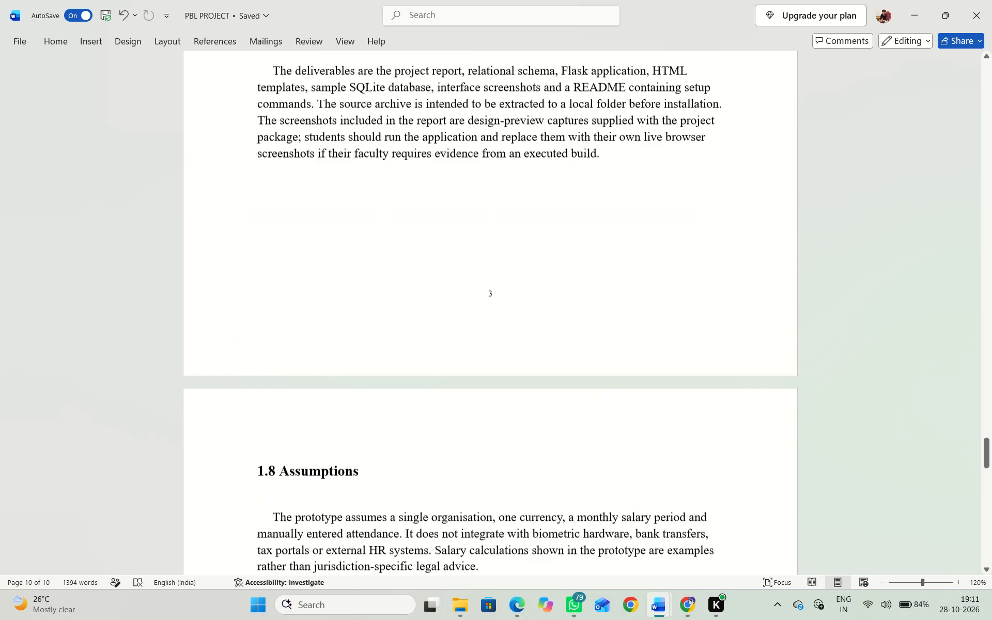
scroll(554, 157, "up", 5)
scroll(554, 157, "up", 20)
scroll(554, 157, "up", 8)
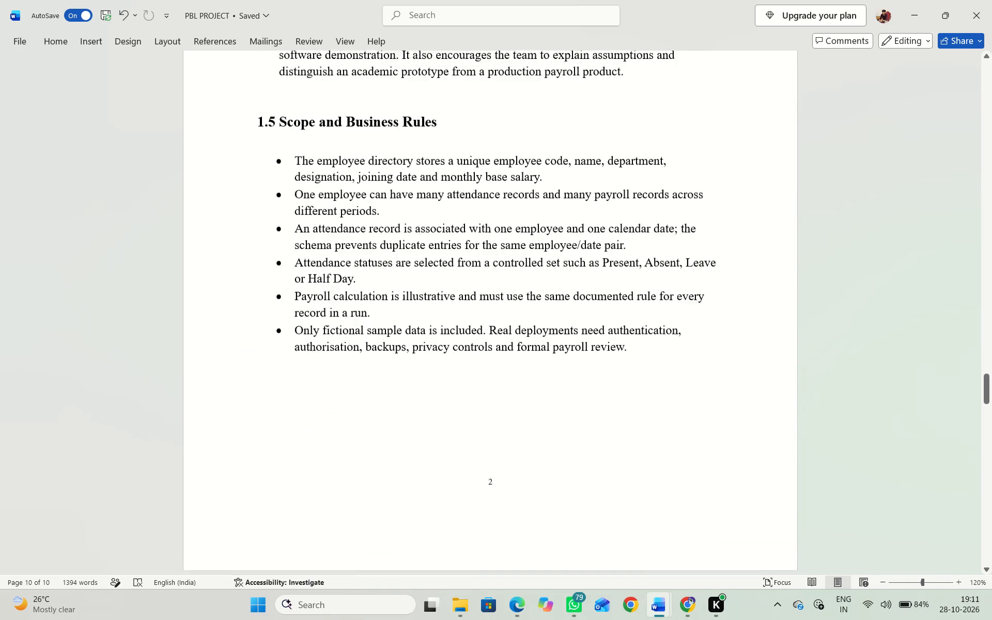
scroll(564, 113, "up", 16)
scroll(564, 111, "up", 15)
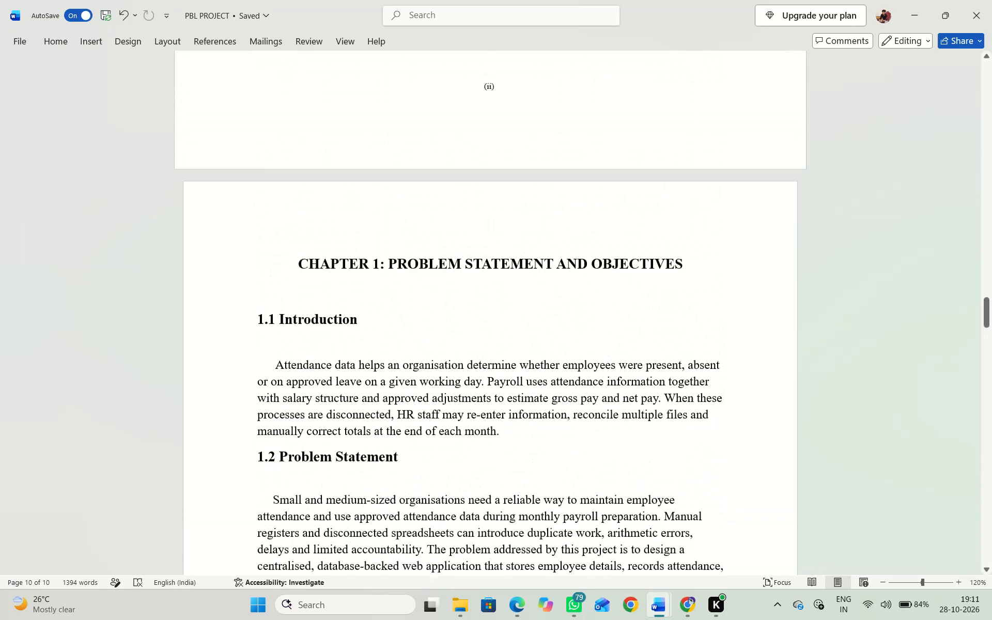
scroll(564, 111, "down", 5)
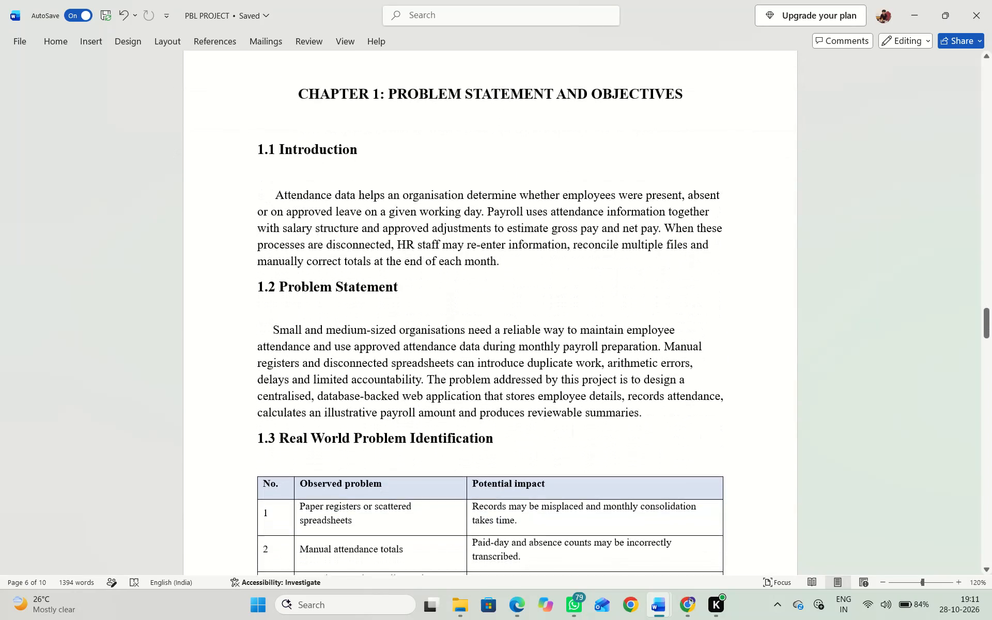
scroll(564, 111, "down", 12)
scroll(564, 111, "down", 19)
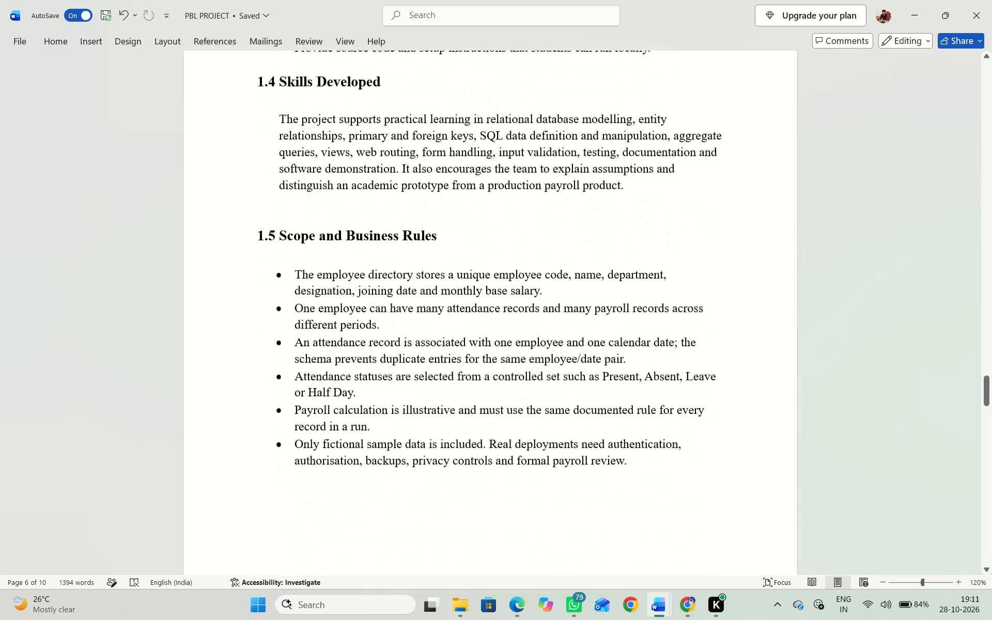
scroll(564, 111, "down", 19)
scroll(564, 111, "down", 6)
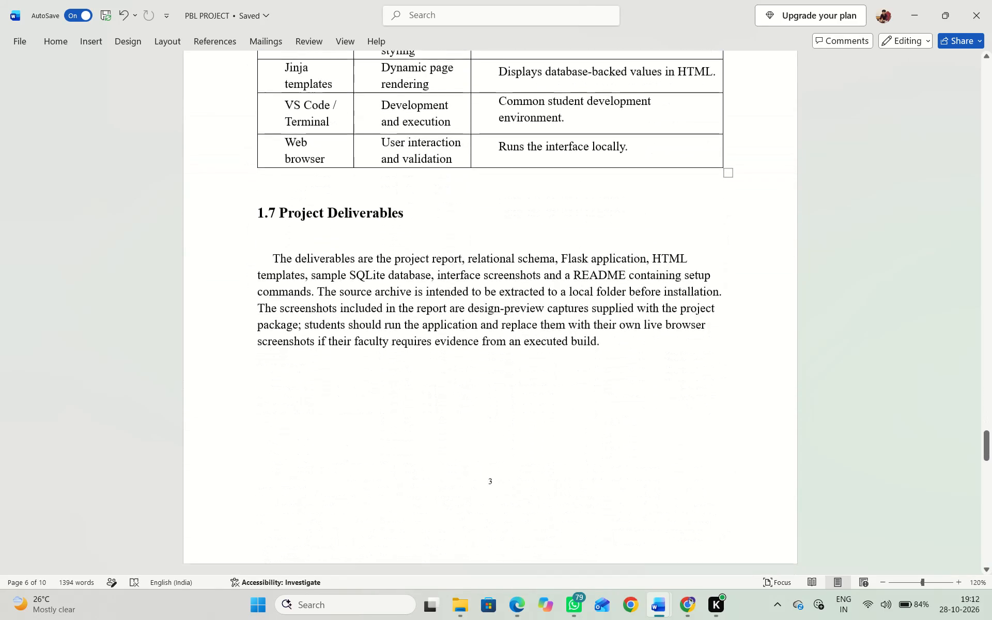
Add an unnumbered blank line between the "1.6 Tools and Technologies" heading and its table.
scroll(564, 111, "up", 15)
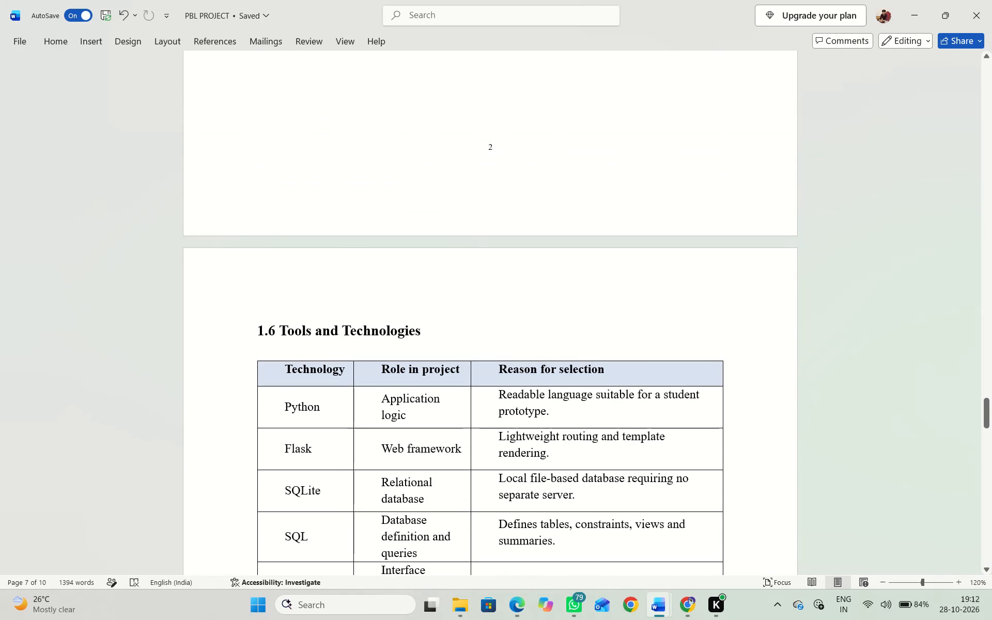
left_click(424, 327)
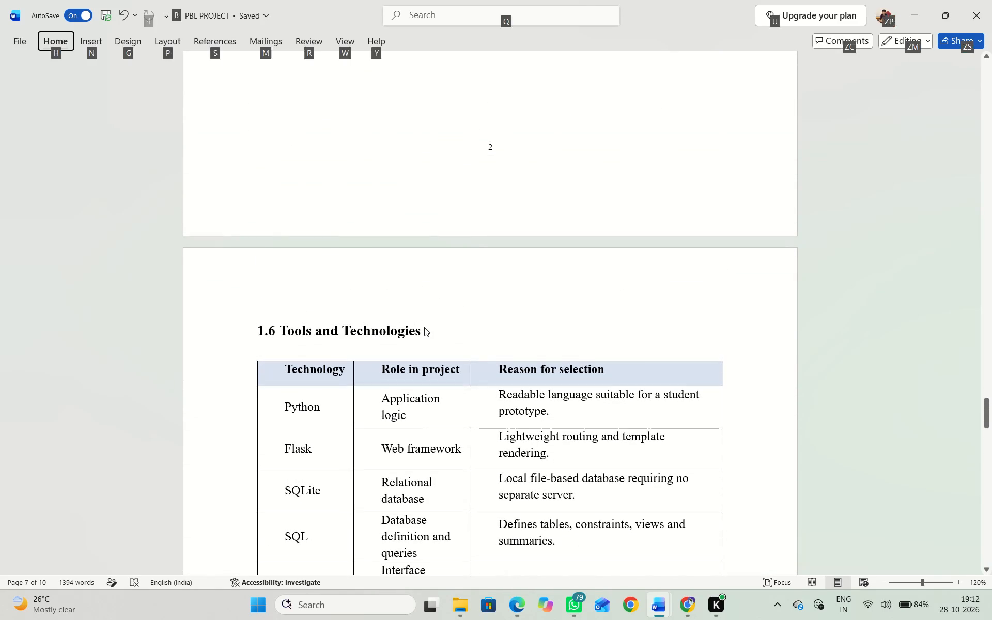
key("space")
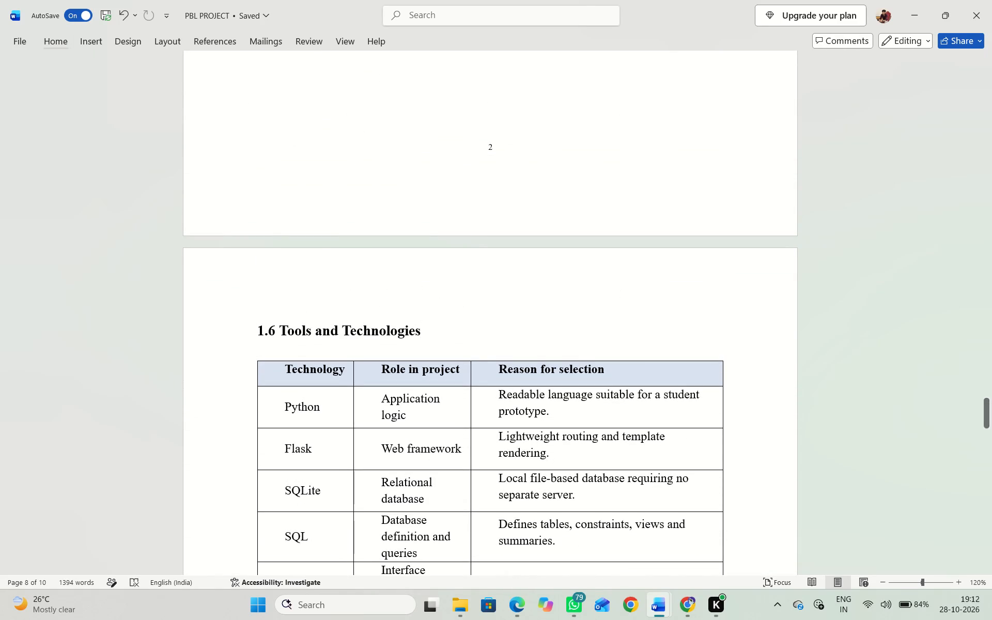
key("space")
key("space")
key("space")
left_click(422, 335)
key("Return")
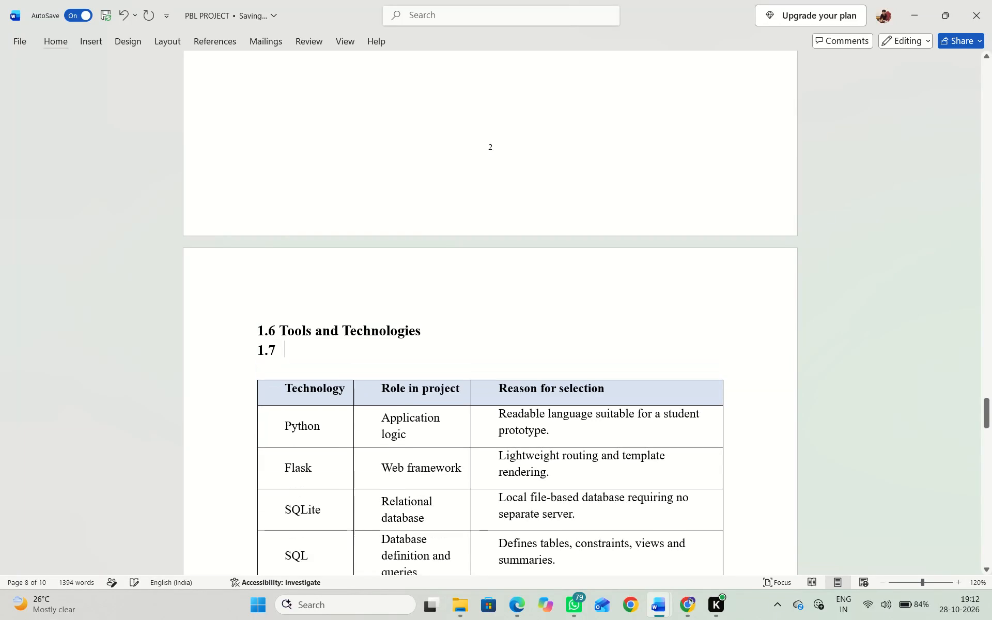
key("BackSpace")
Add a blank line between the "Objectives" heading and its bullet list.
scroll(456, 298, "up", 5)
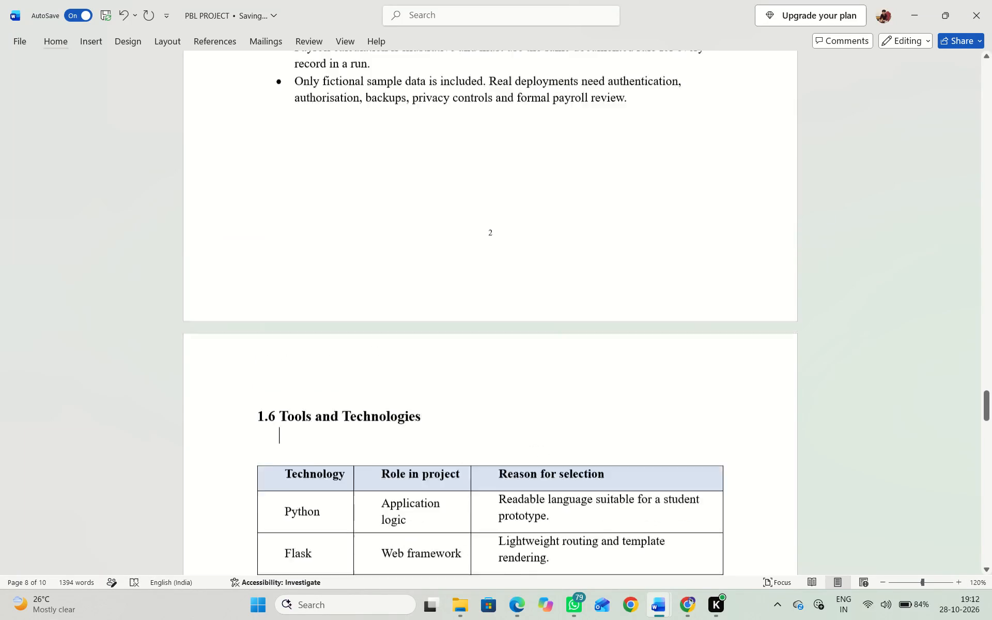
scroll(450, 286, "up", 7)
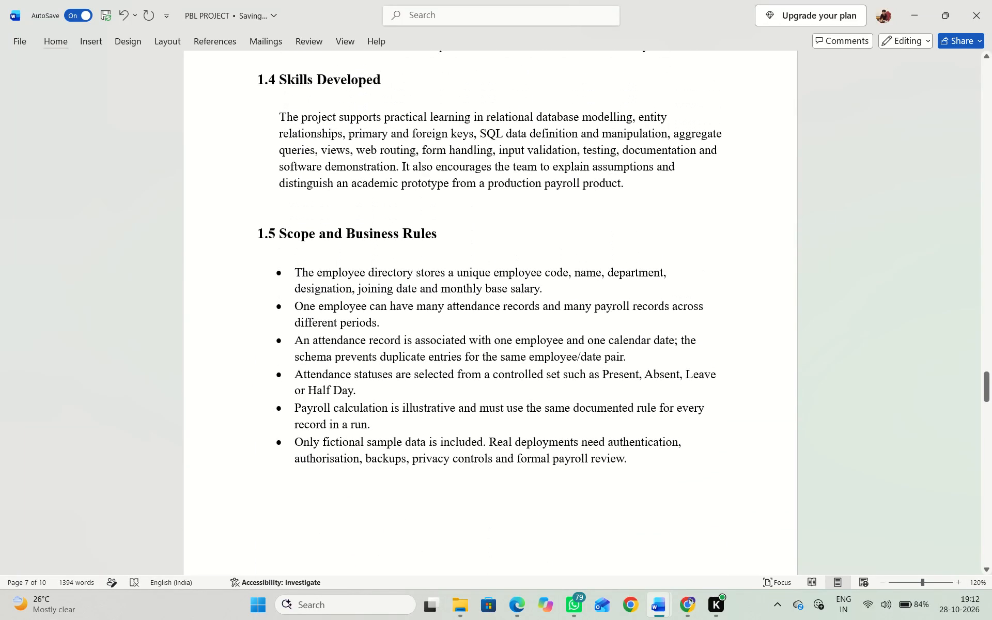
scroll(440, 237, "up", 14)
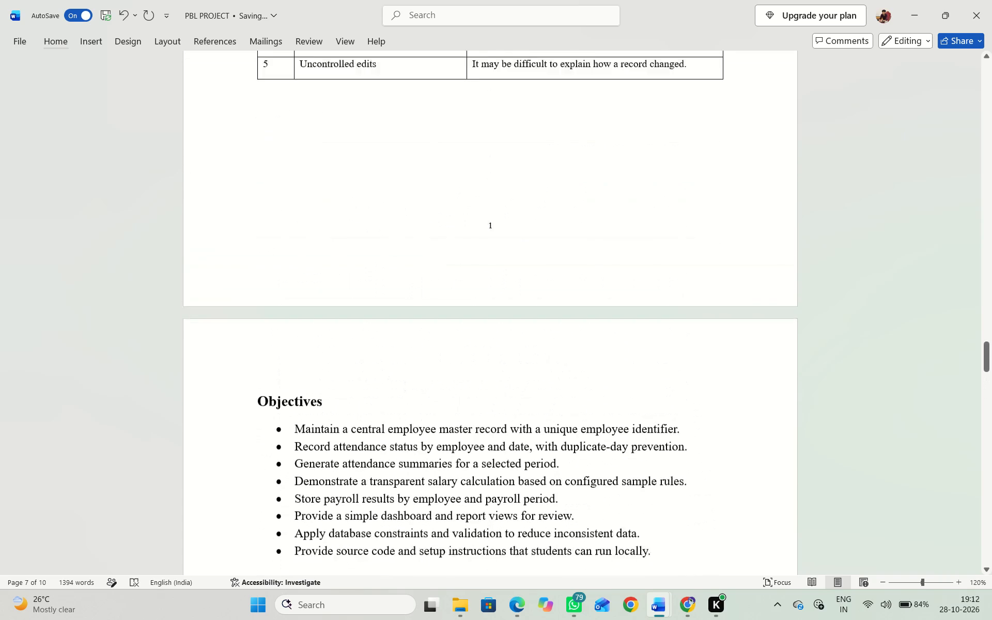
left_click(323, 415)
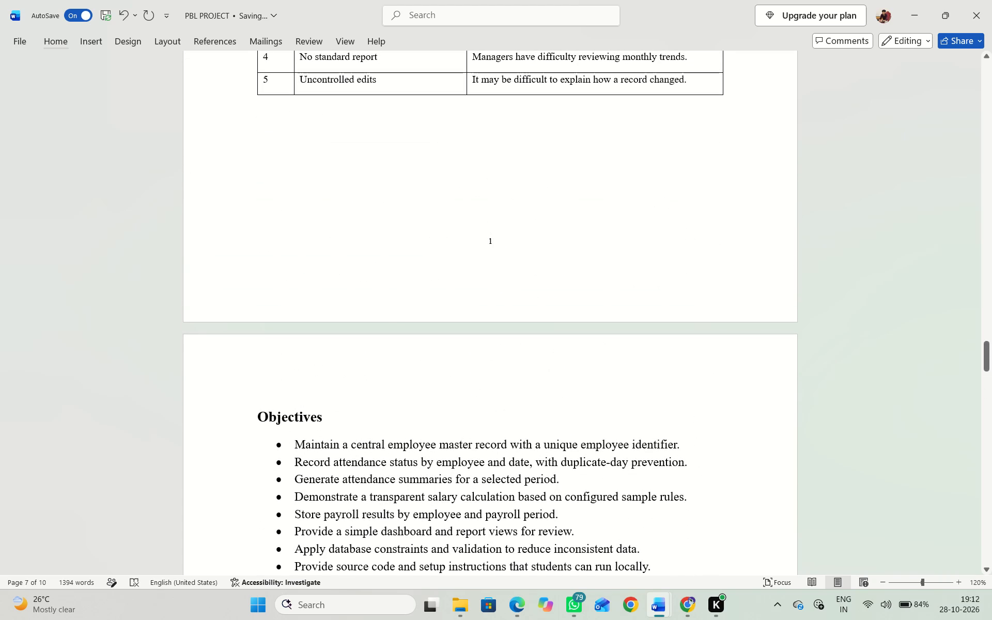
key("Return")
Check the Chapter 1 pages from section 1.1 to 1.8 for consistent heading spacing and page-number placement.
scroll(346, 401, "up", 10)
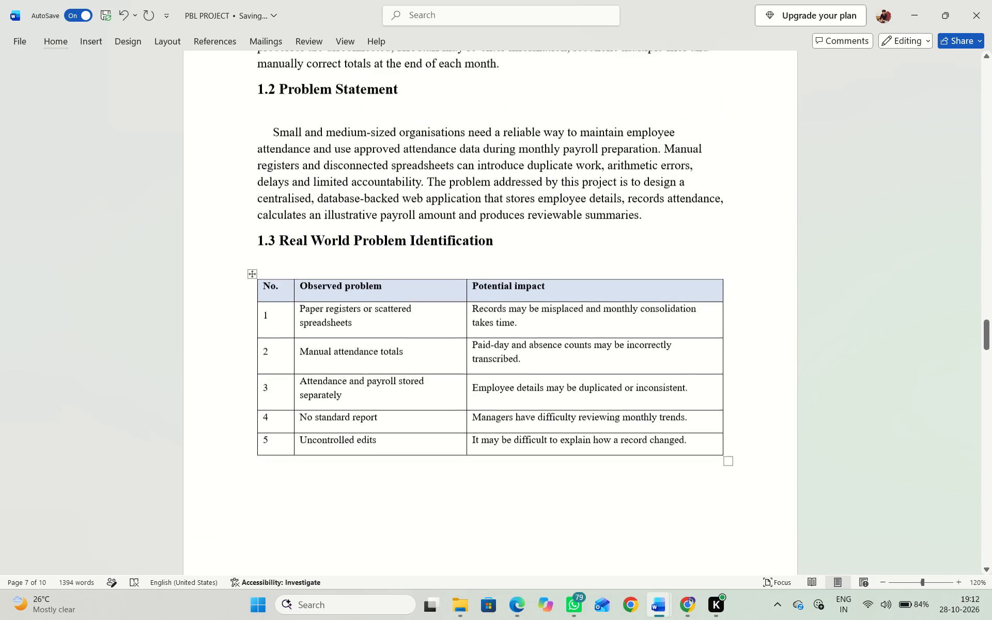
scroll(348, 368, "up", 3)
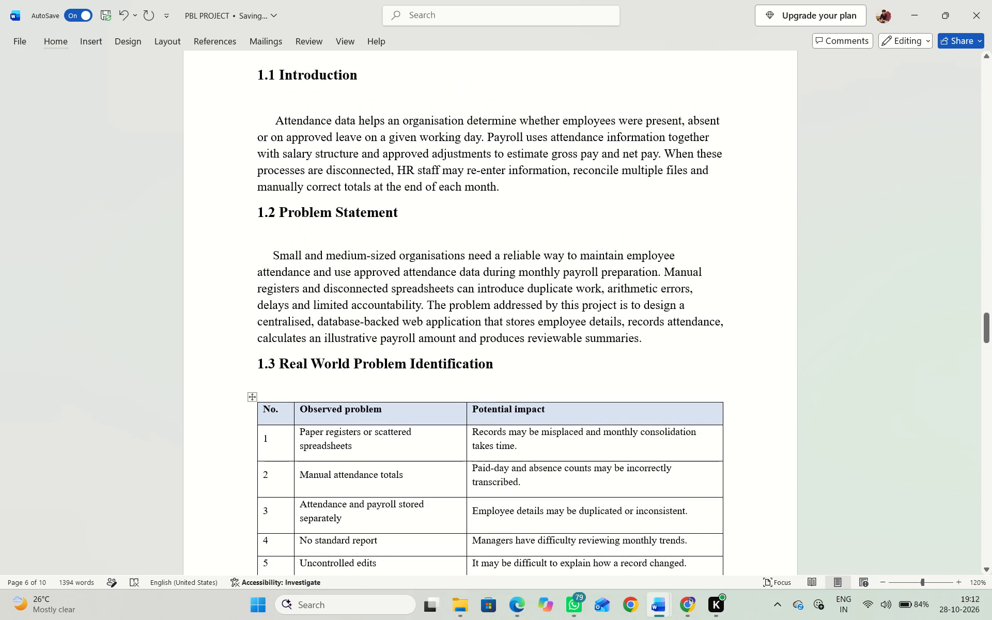
scroll(402, 291, "up", 4)
scroll(402, 291, "down", 6)
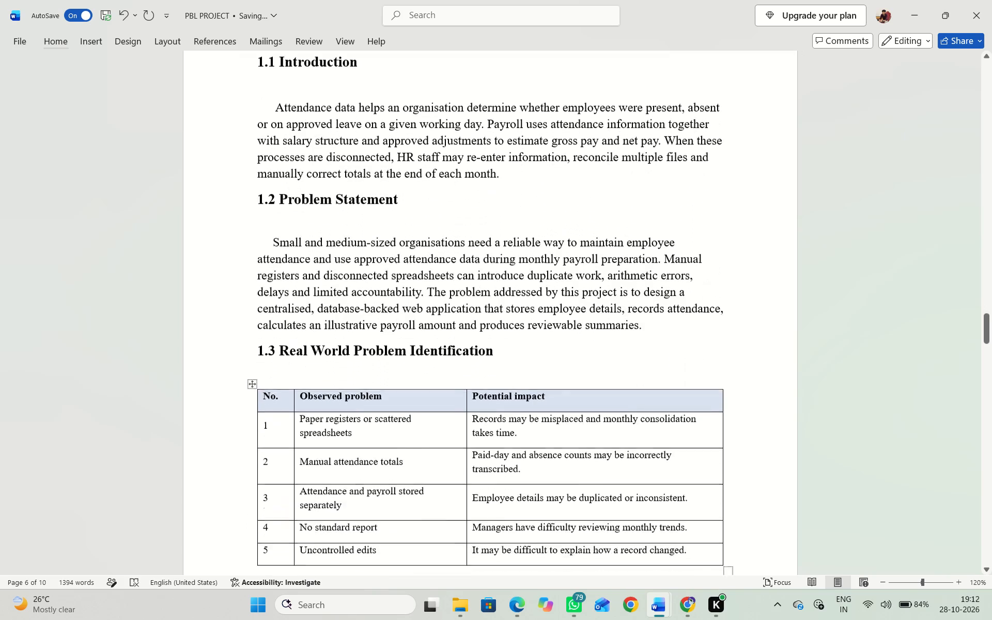
scroll(405, 270, "down", 20)
scroll(405, 266, "down", 2)
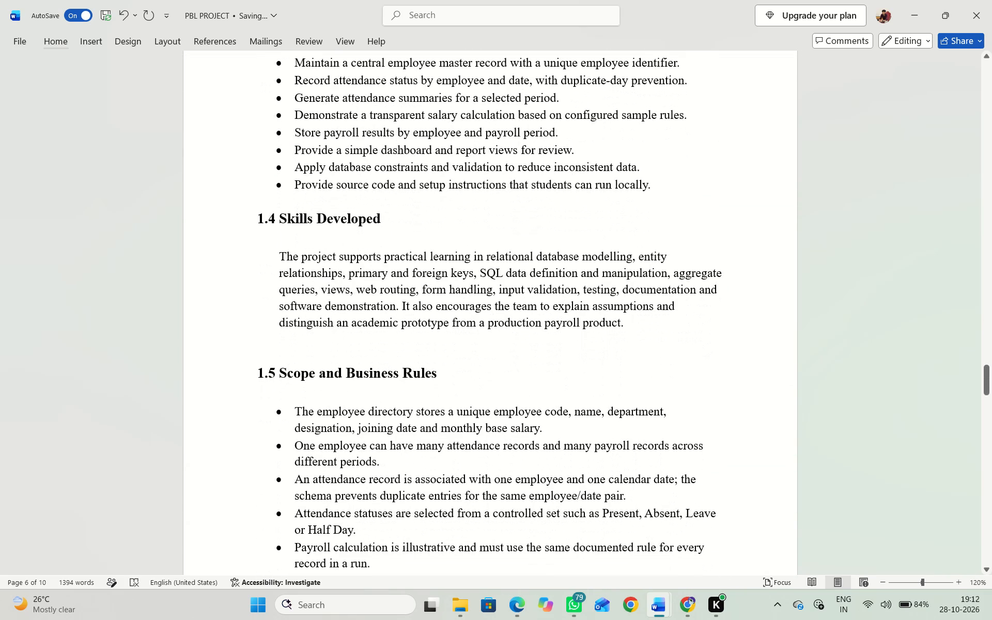
scroll(385, 241, "down", 16)
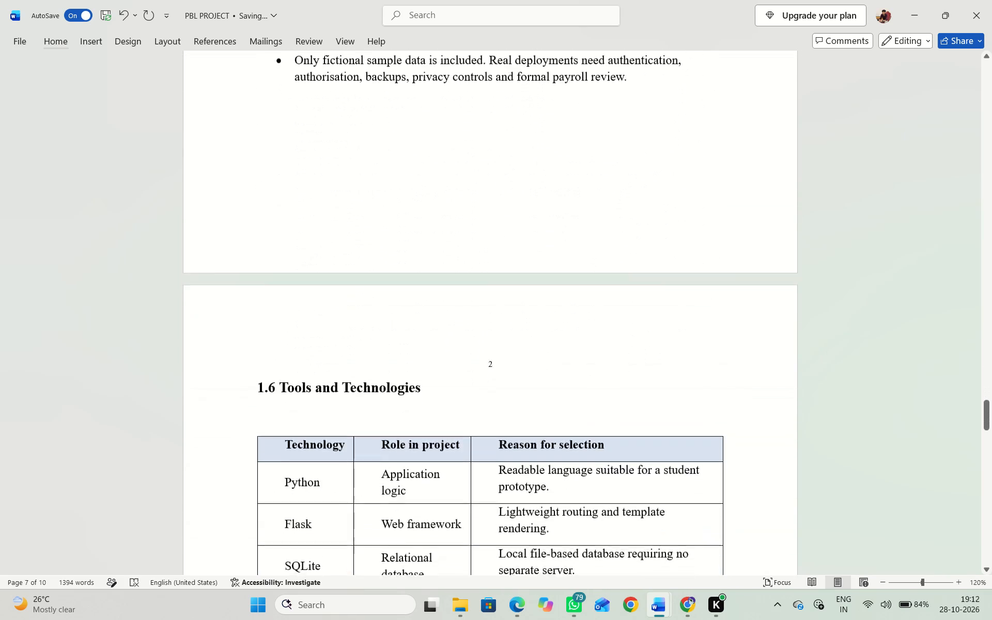
scroll(385, 241, "down", 16)
scroll(385, 241, "down", 6)
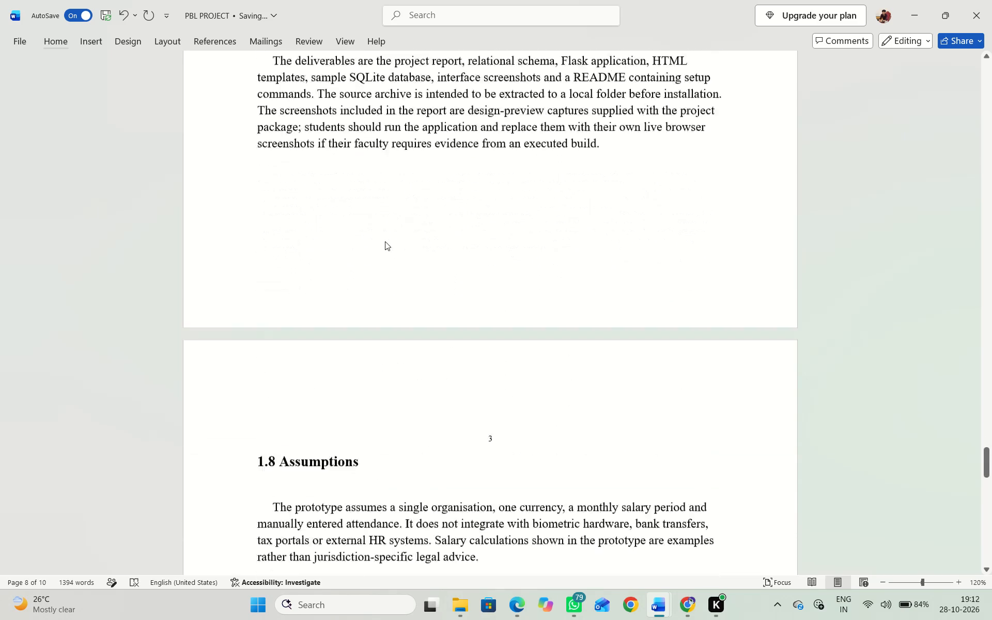
Remove the extra blank lines above page number 4 to bring it back to the foot of the section 1.8 page.
scroll(385, 241, "down", 18)
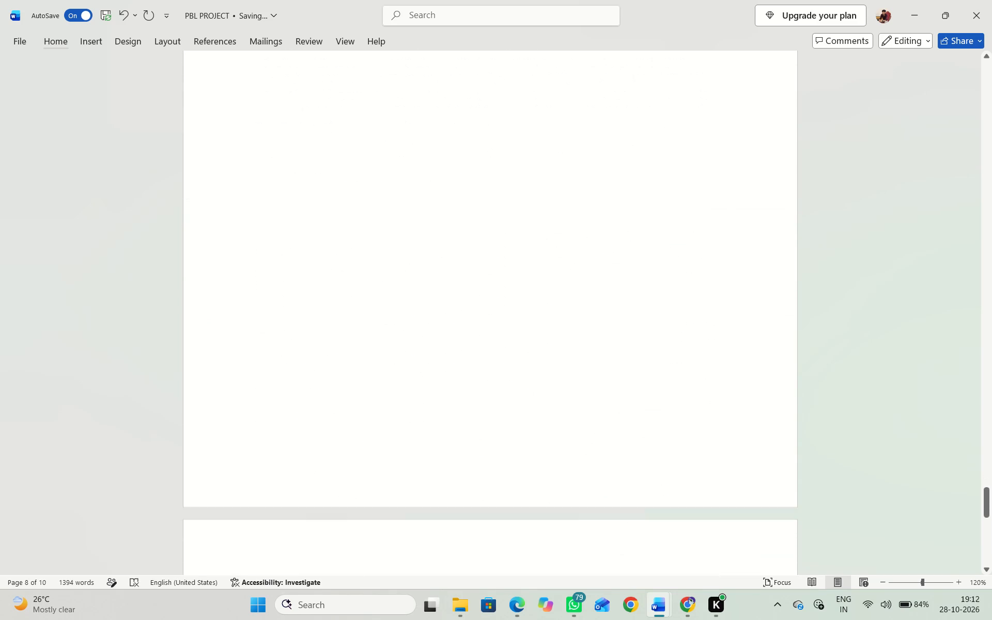
scroll(385, 241, "down", 10)
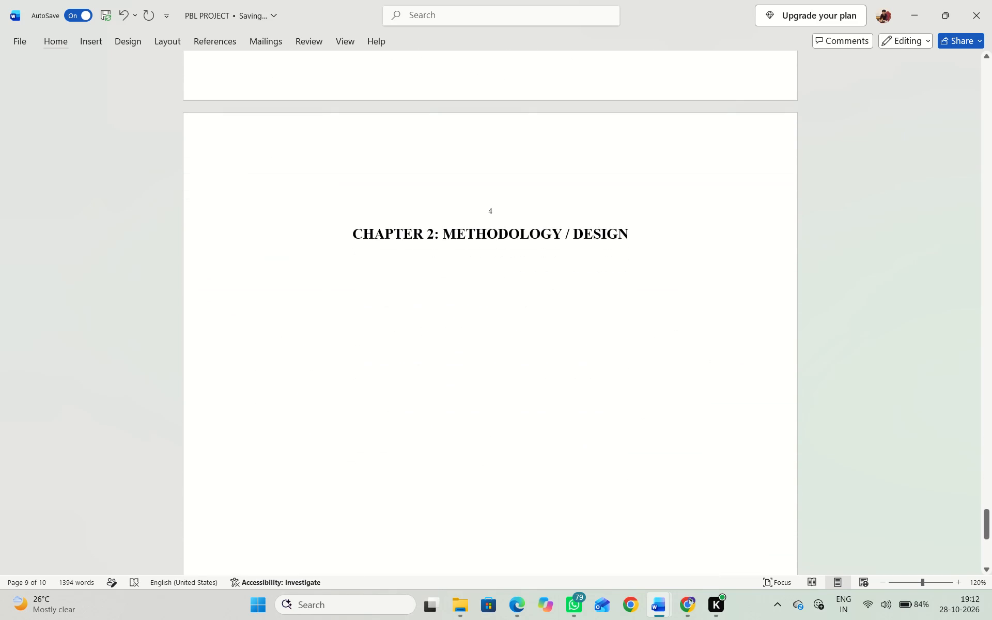
left_click(487, 213)
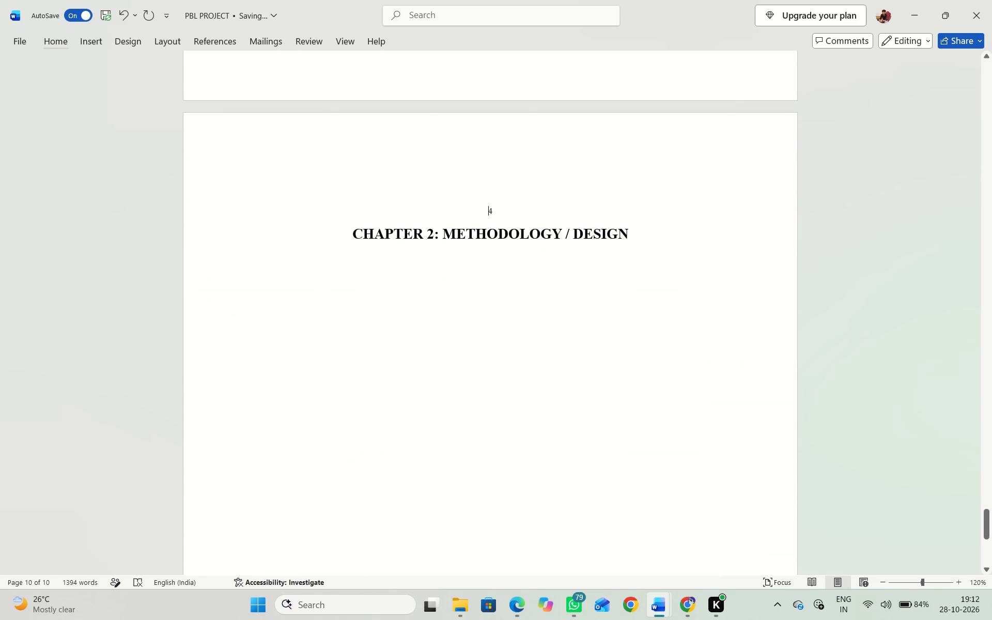
key("BackSpace")
key("BackSpace")
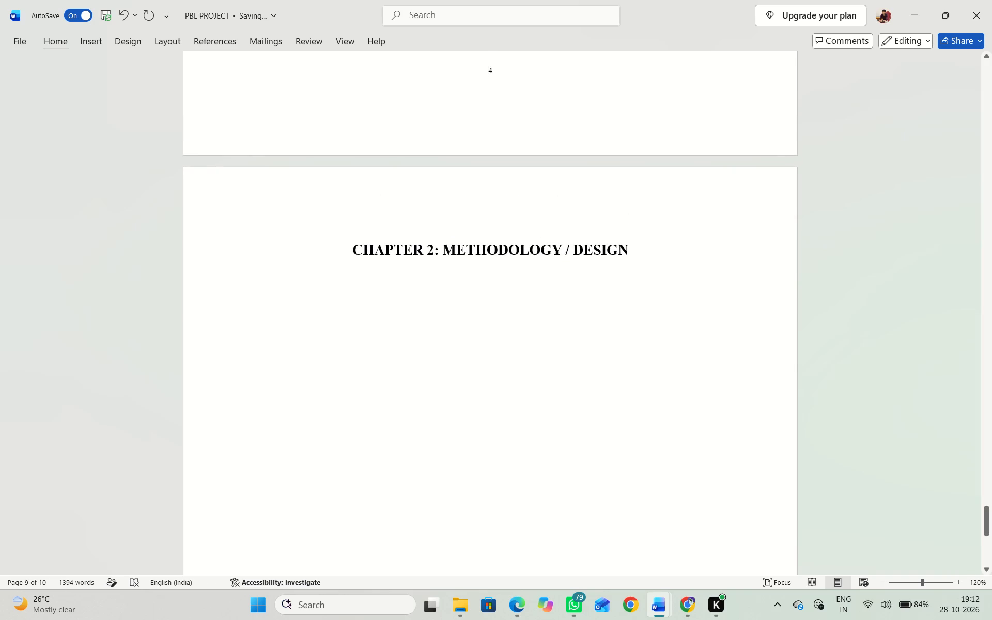
Look back through the report from the Chapter 2 heading to the title page, examining the layout of each page.
left_click(627, 256)
scroll(623, 258, "up", 16)
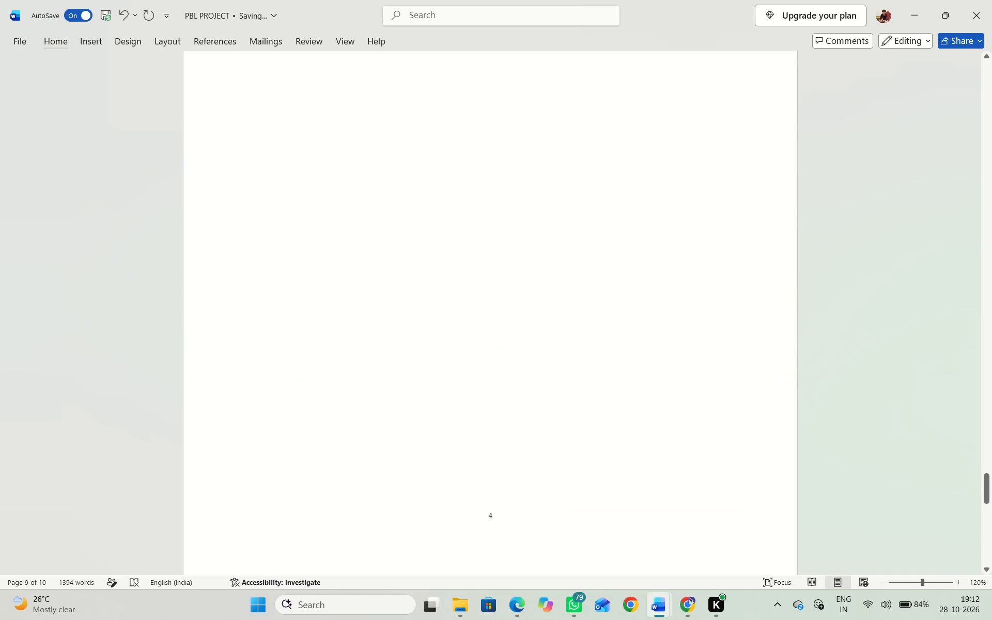
scroll(610, 212, "up", 15)
scroll(610, 212, "up", 7)
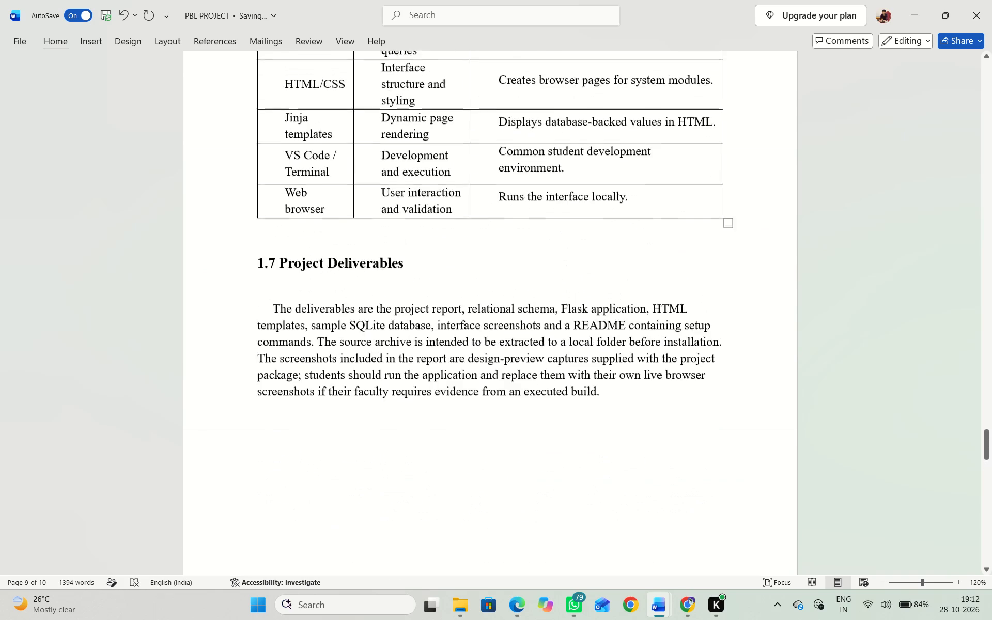
scroll(610, 212, "up", 17)
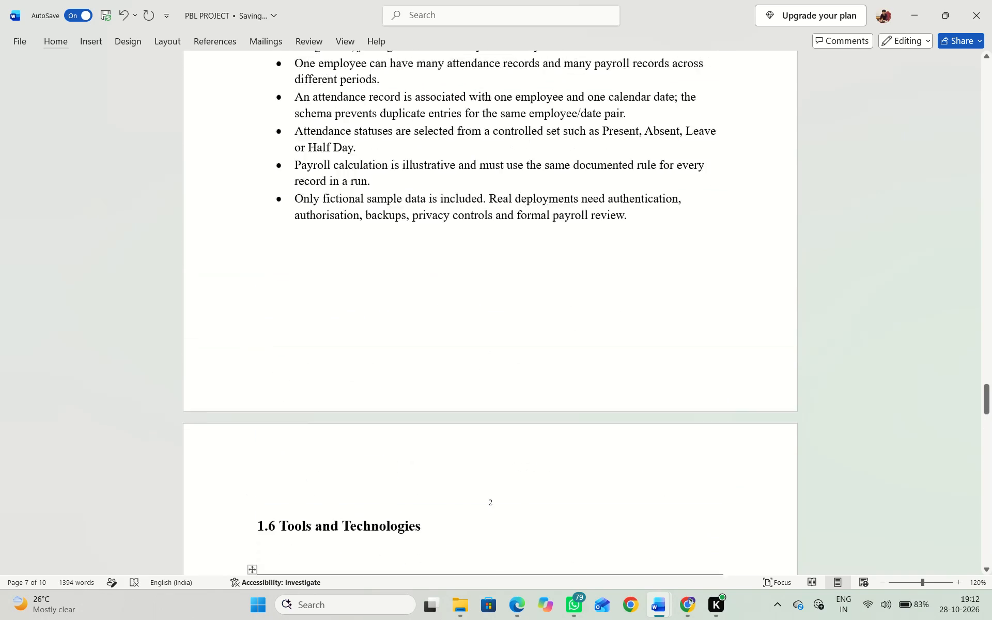
scroll(602, 172, "up", 16)
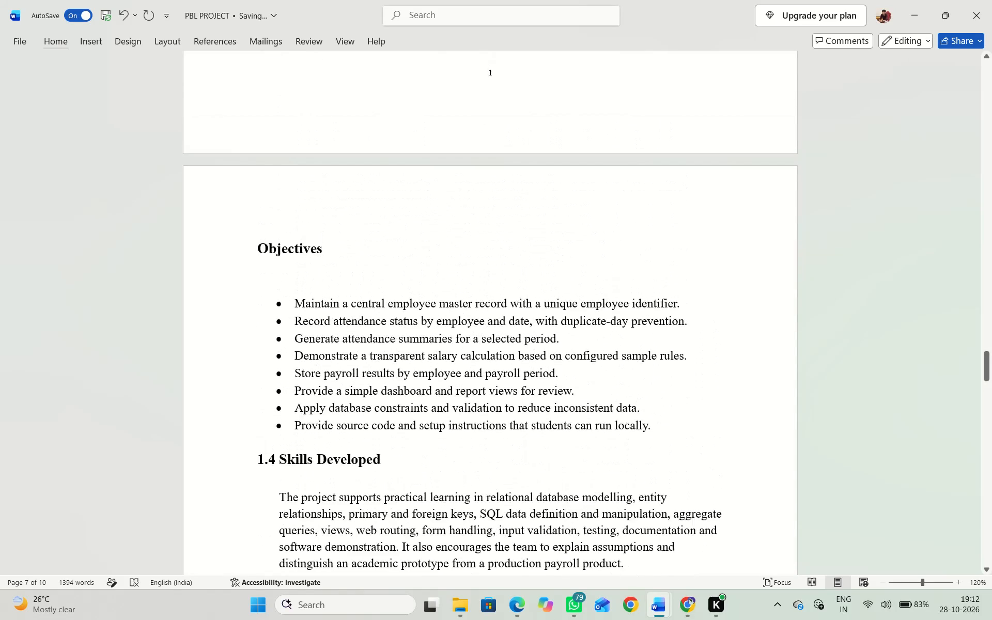
scroll(601, 176, "up", 5)
scroll(601, 176, "up", 20)
scroll(601, 176, "up", 1)
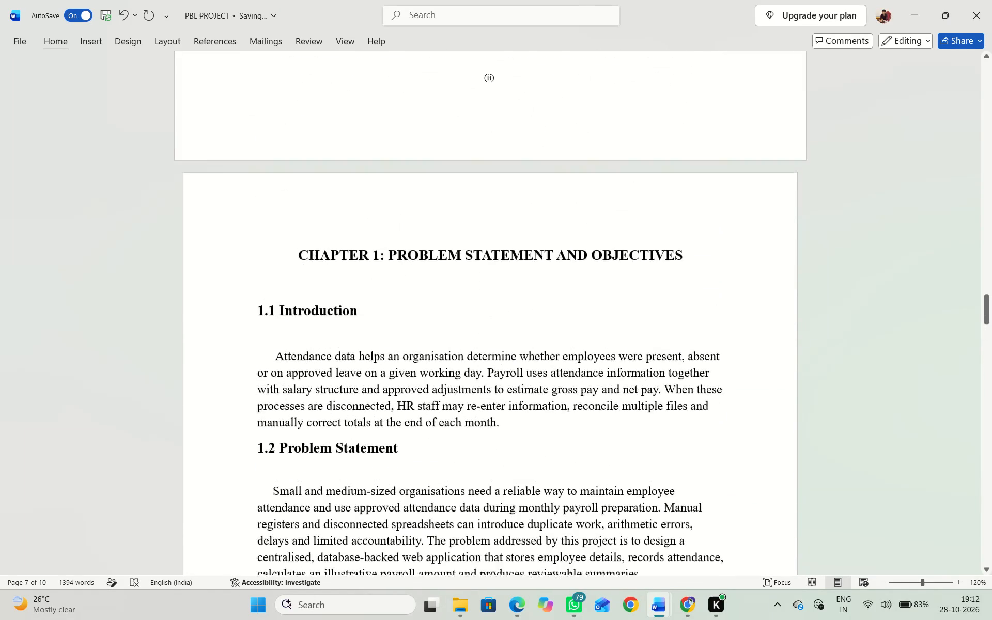
scroll(600, 173, "up", 20)
scroll(600, 173, "up", 7)
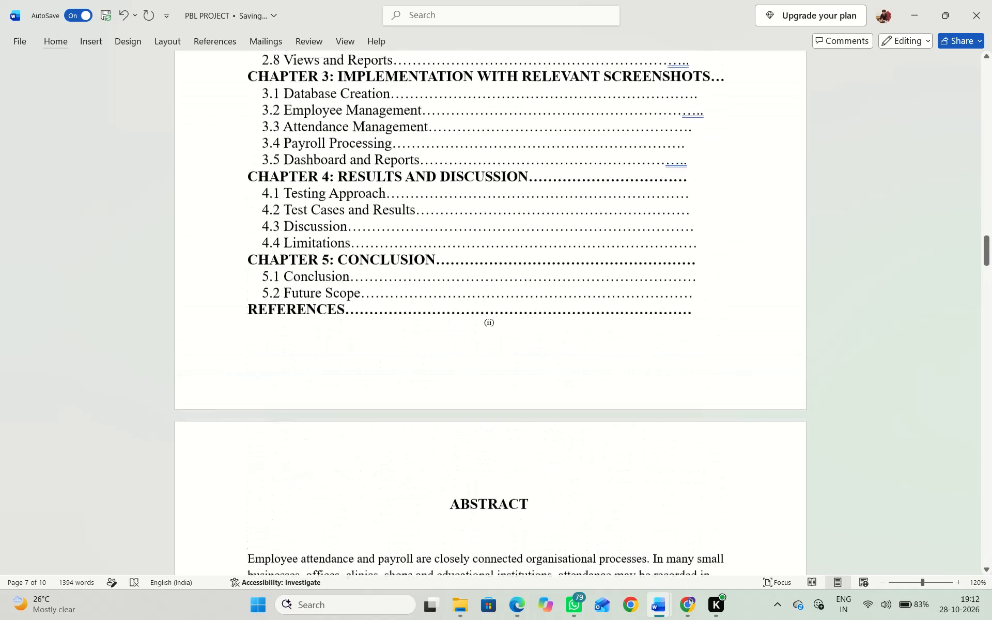
scroll(598, 169, "up", 17)
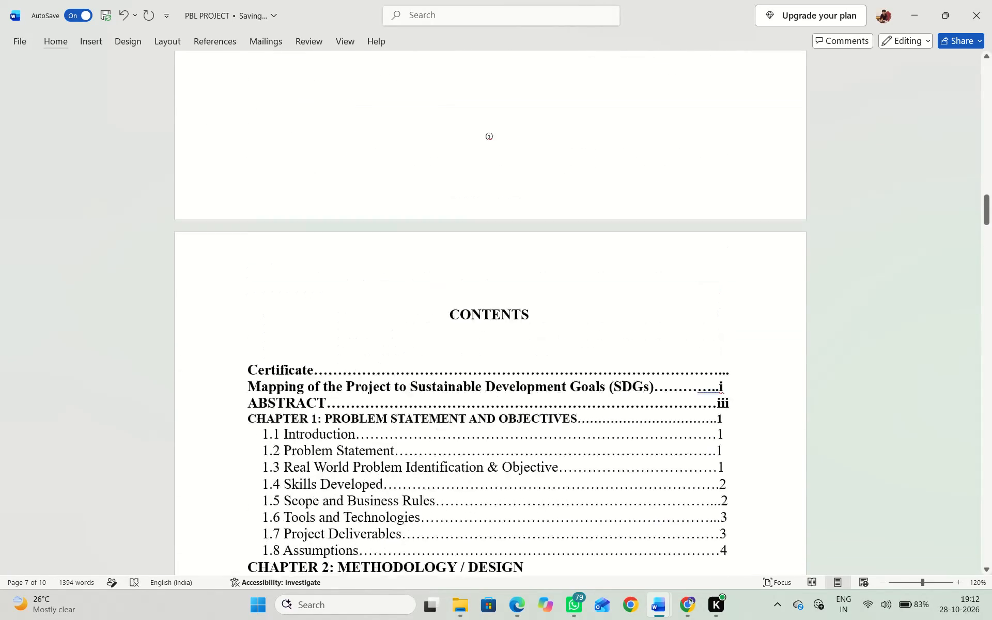
scroll(598, 167, "up", 7)
scroll(596, 166, "up", 20)
scroll(596, 166, "up", 5)
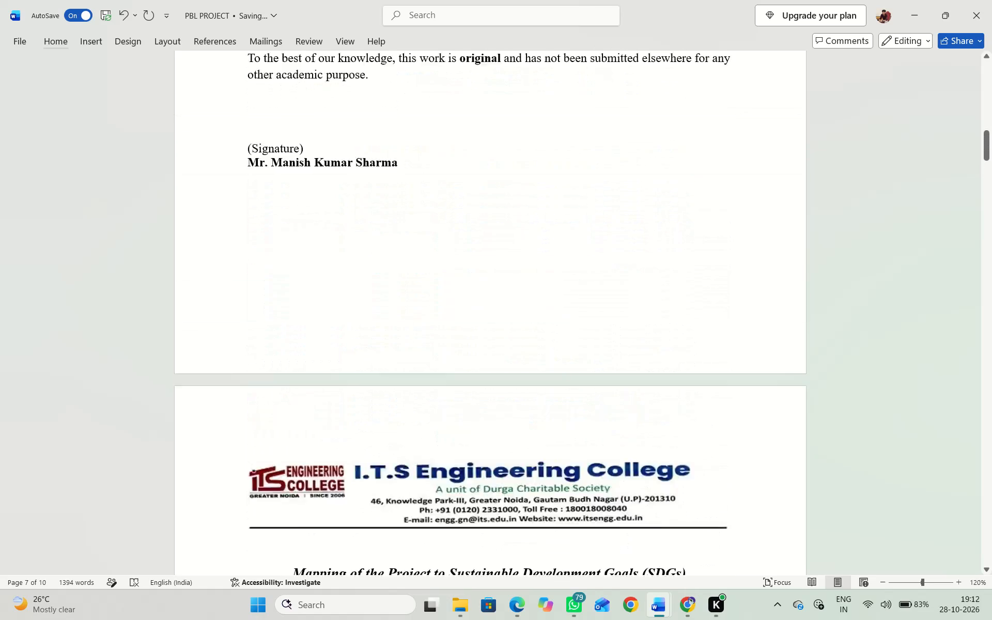
scroll(595, 160, "up", 20)
scroll(595, 160, "up", 1)
Examine the Contents page and the page layout through the Abstract and Chapter 1 up to the Chapter 2 heading.
scroll(595, 153, "down", 6)
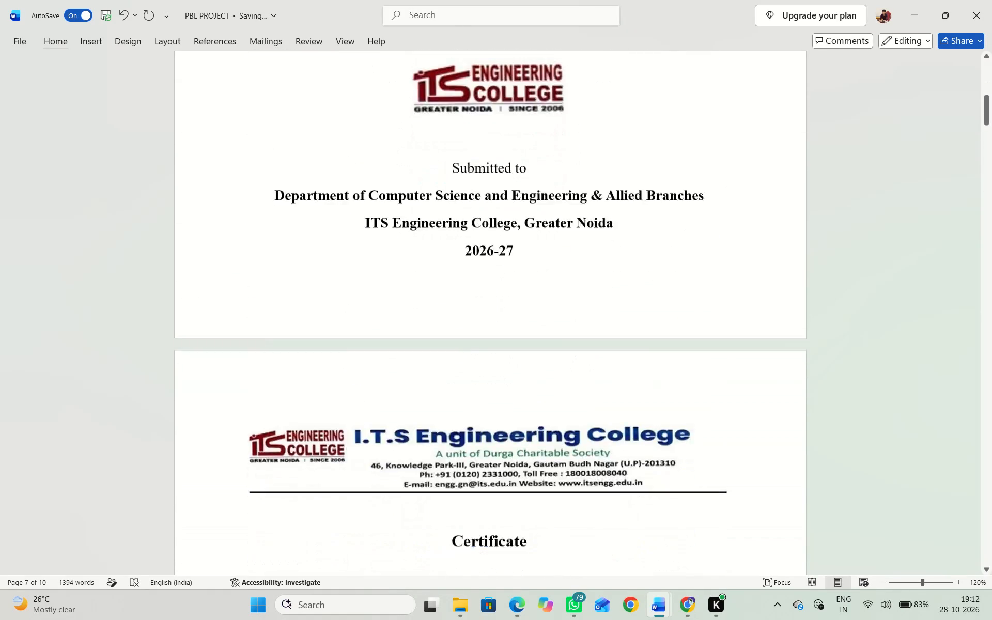
scroll(593, 147, "down", 20)
scroll(593, 147, "down", 13)
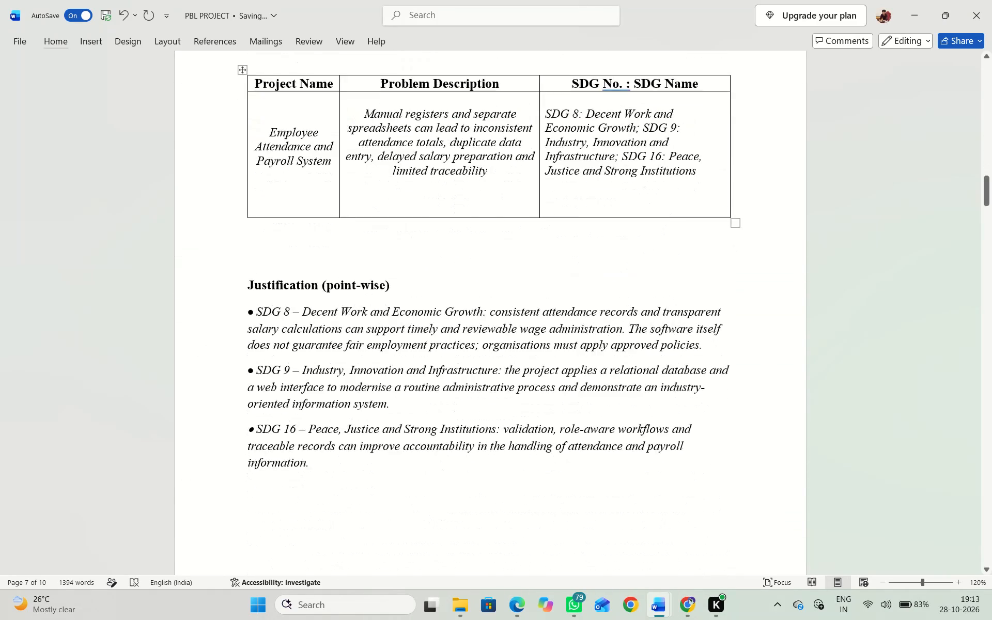
scroll(585, 127, "down", 16)
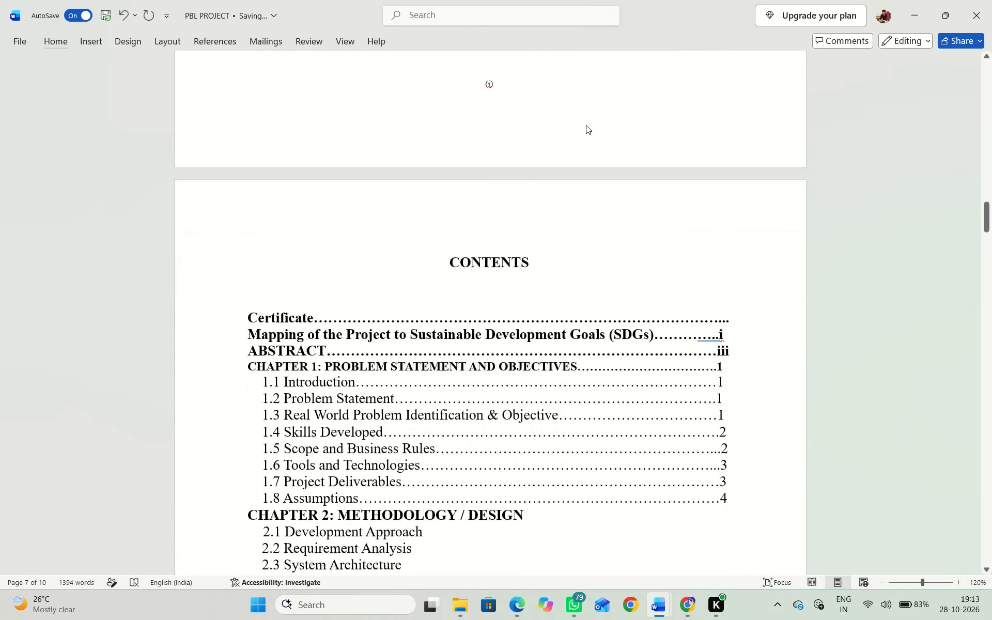
scroll(586, 125, "down", 3)
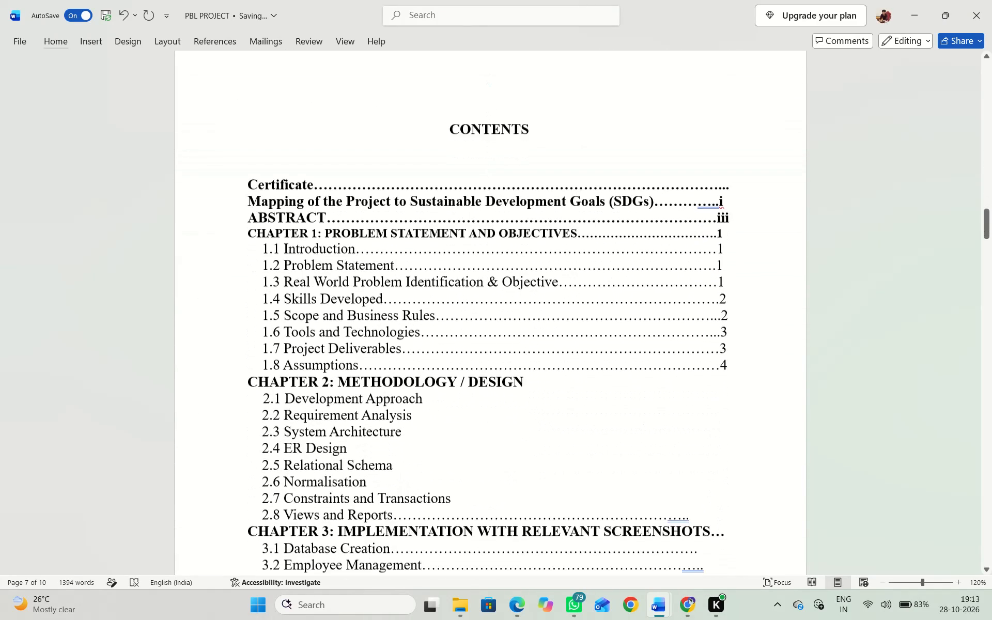
scroll(586, 125, "down", 6)
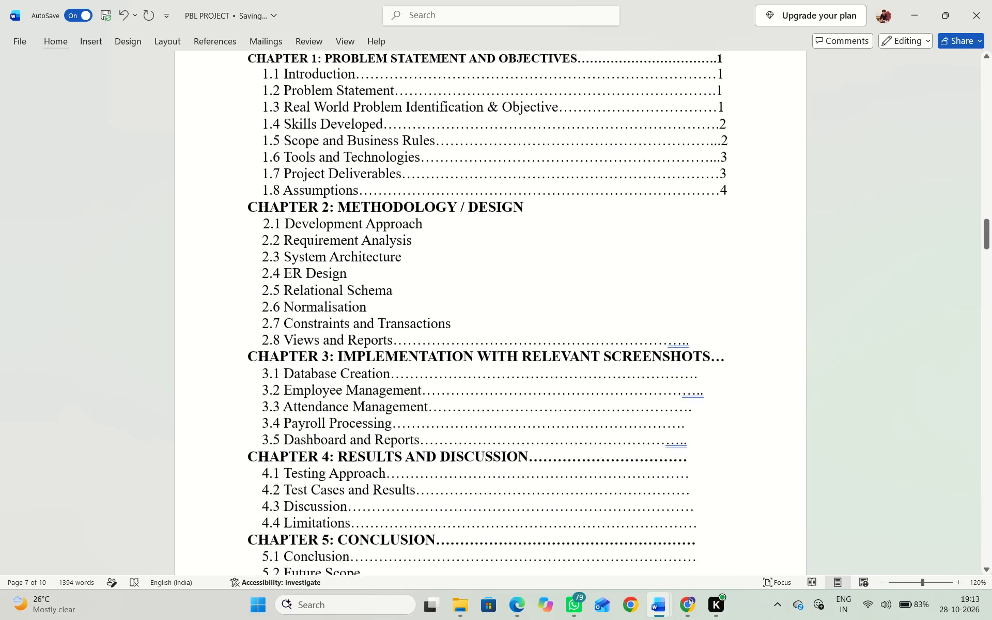
scroll(586, 125, "down", 1)
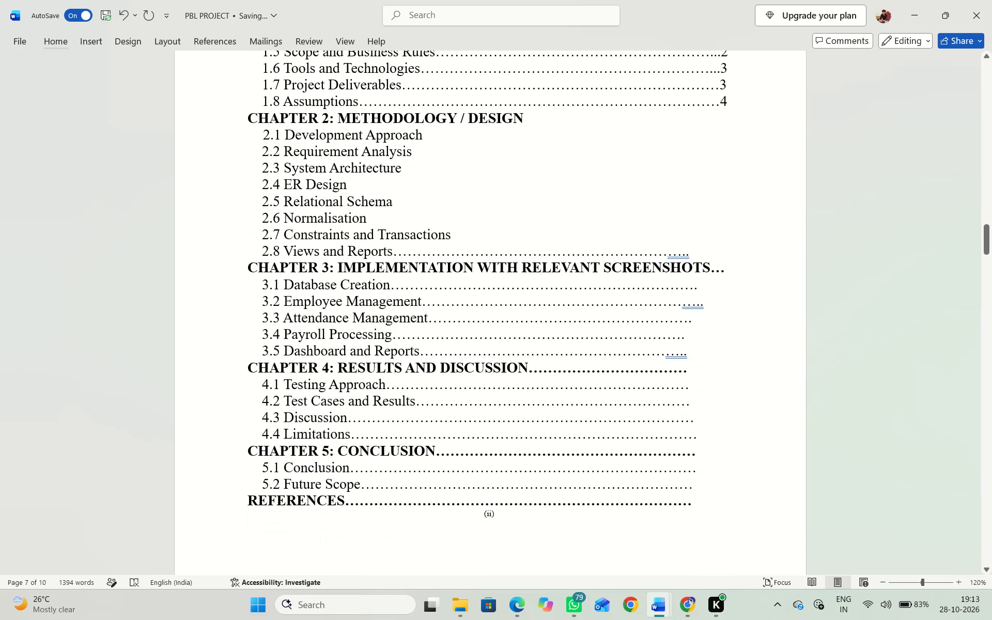
scroll(591, 123, "down", 11)
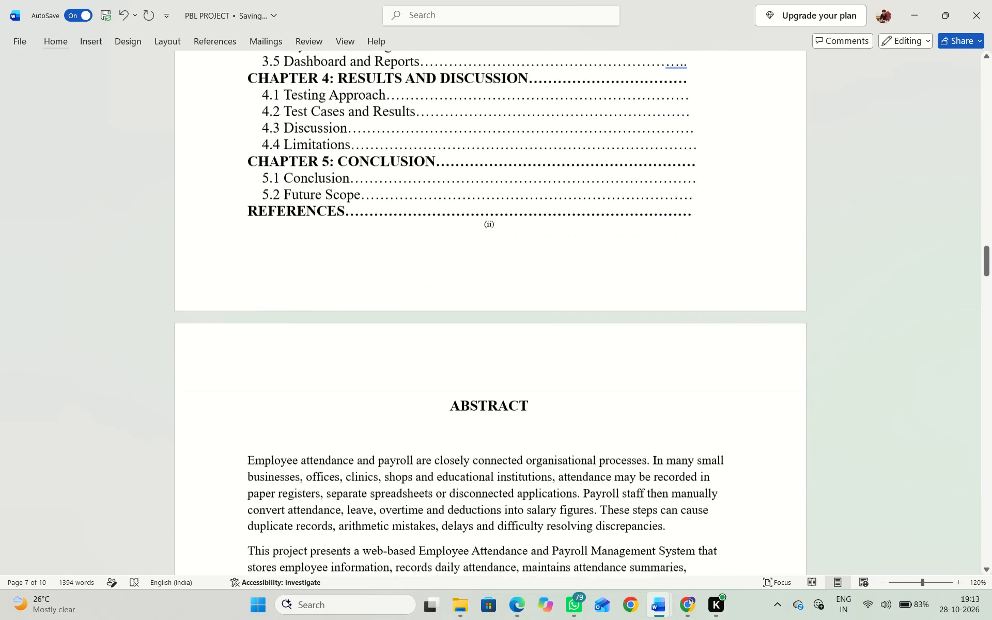
scroll(590, 129, "down", 15)
scroll(590, 129, "down", 8)
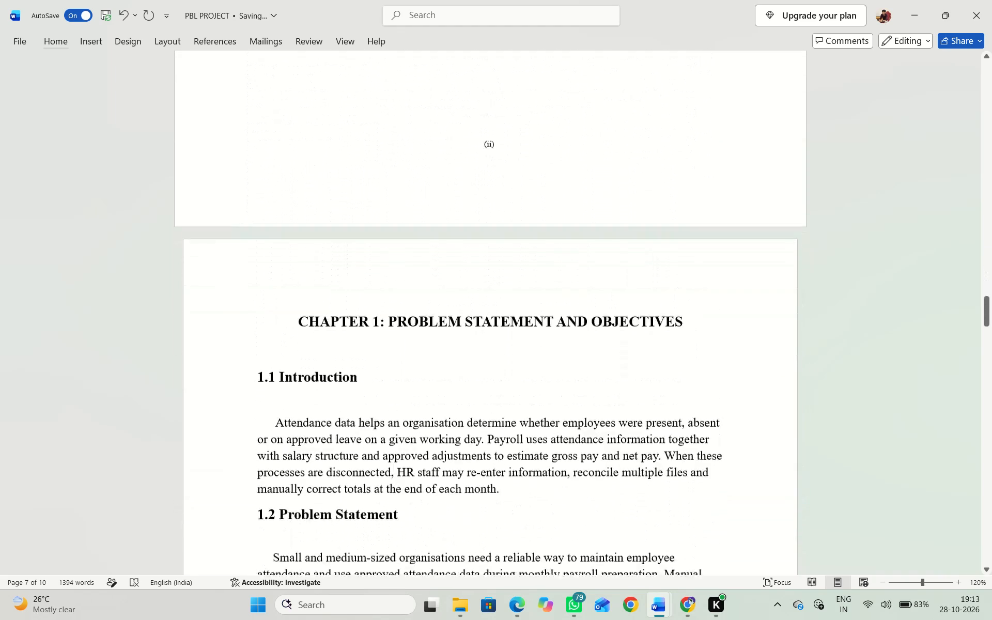
scroll(590, 129, "down", 20)
scroll(590, 129, "down", 8)
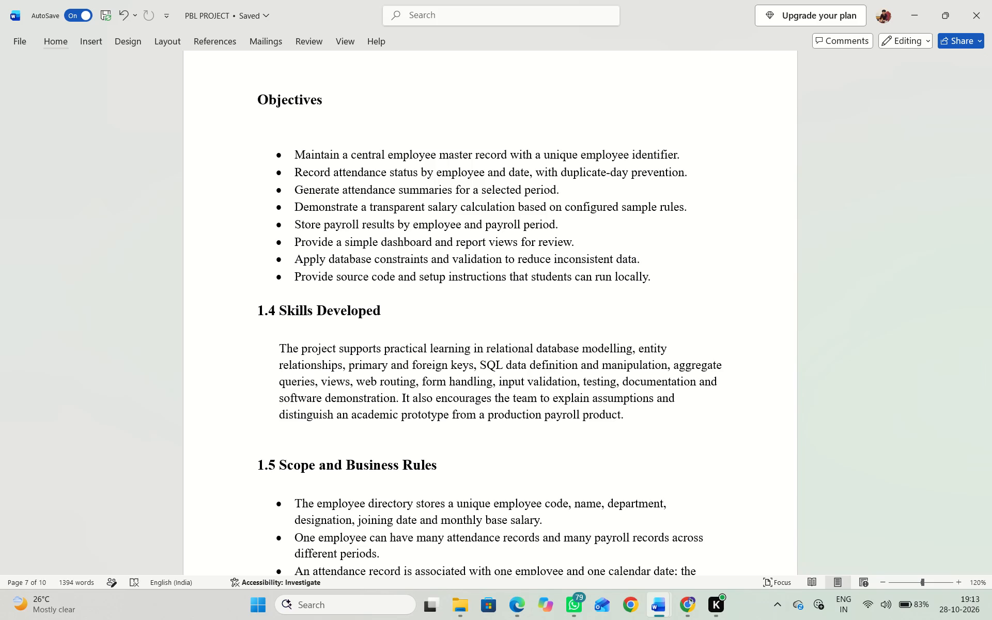
scroll(471, 329, "down", 14)
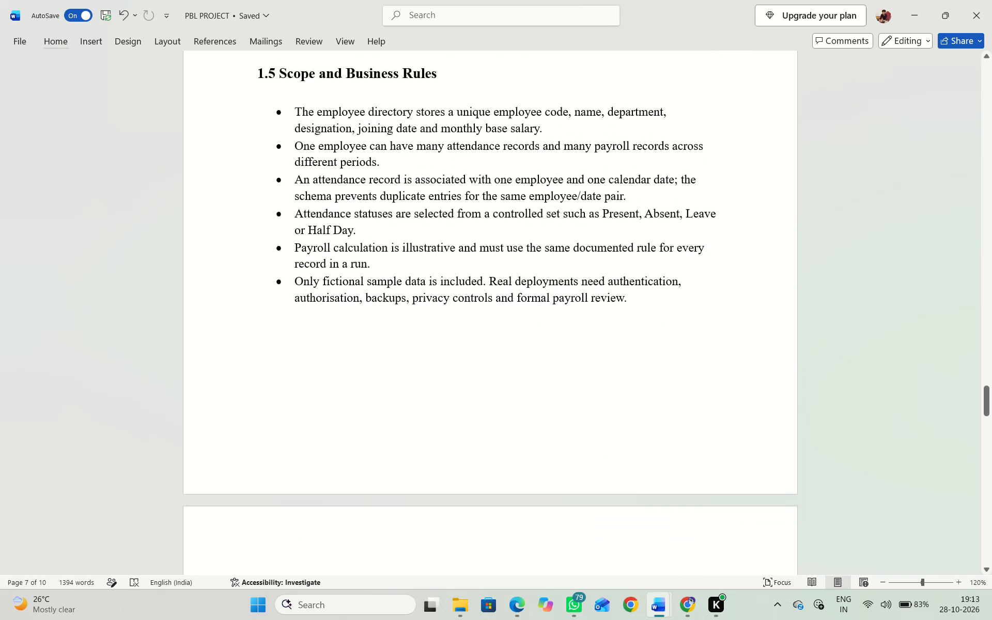
scroll(433, 378, "down", 4)
scroll(446, 372, "down", 20)
scroll(446, 372, "down", 1)
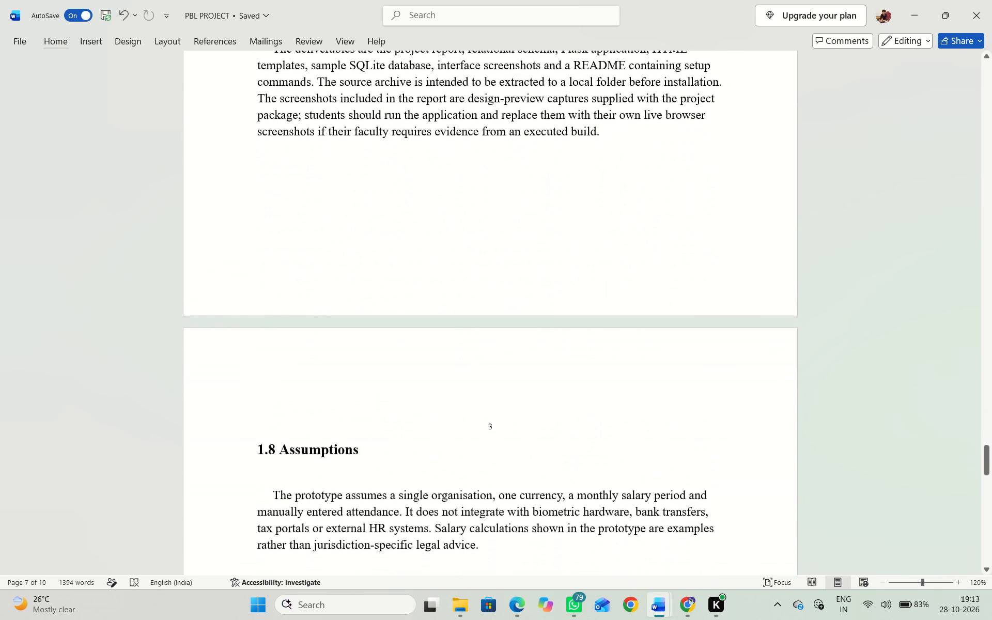
scroll(458, 357, "down", 19)
scroll(458, 357, "down", 9)
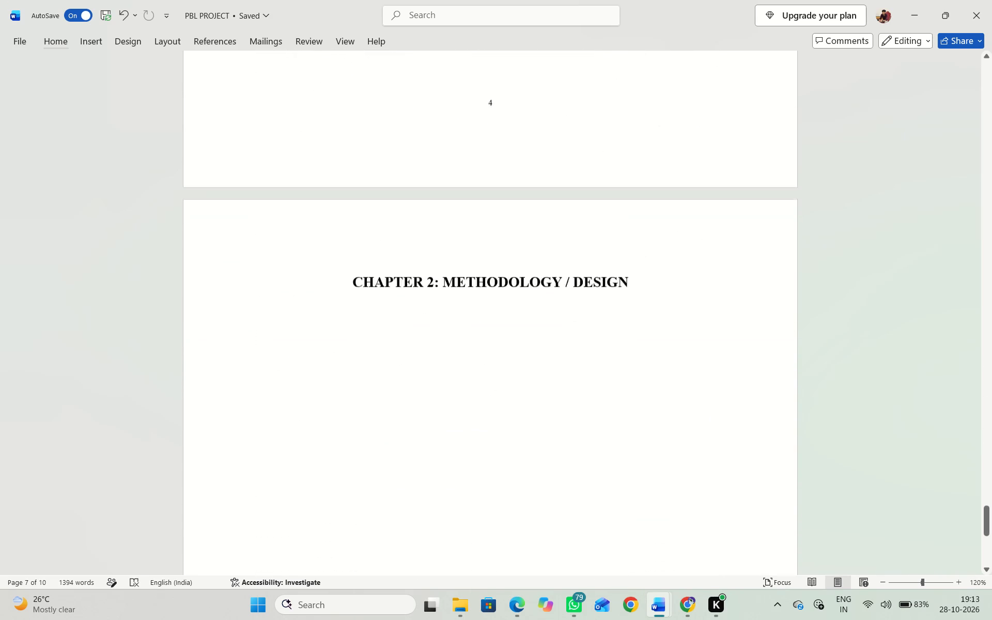
Below the Chapter 2 heading, leave one blank line and start a left-aligned bold section heading numbered "2.1".
key("Return")
key("Return")
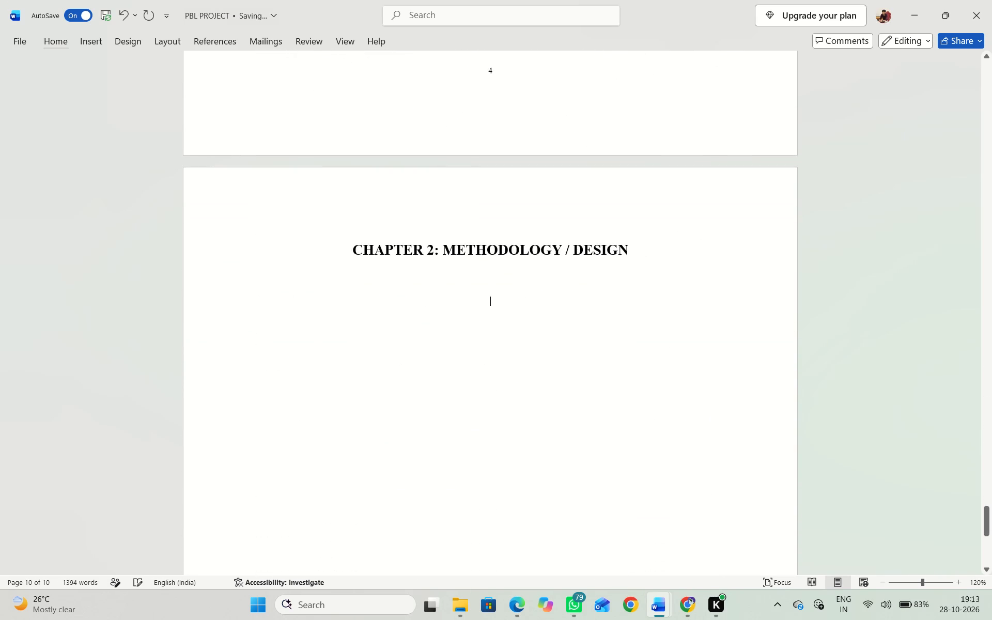
key("BackSpace")
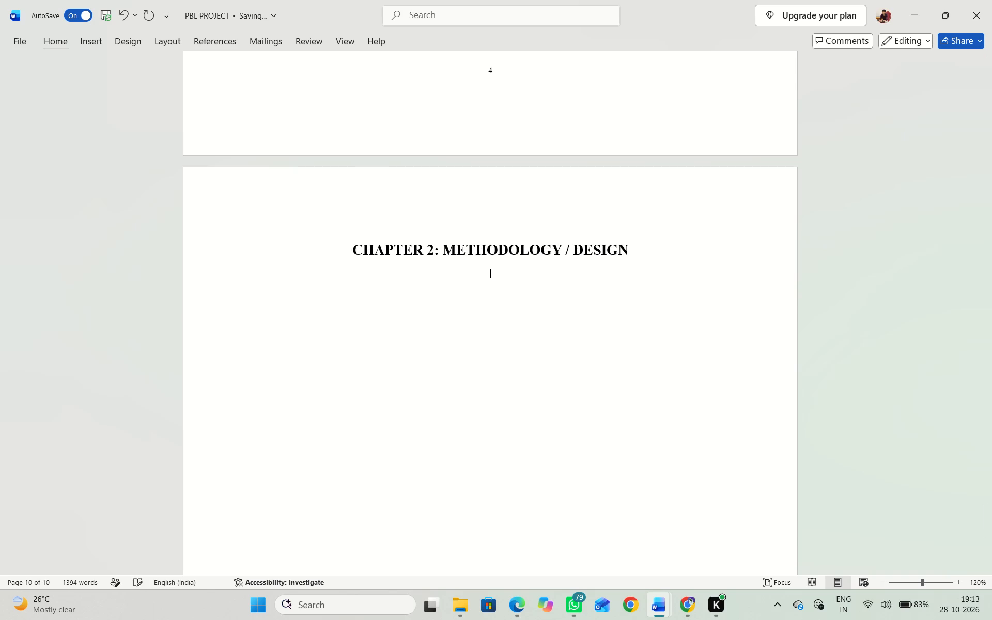
key("Return")
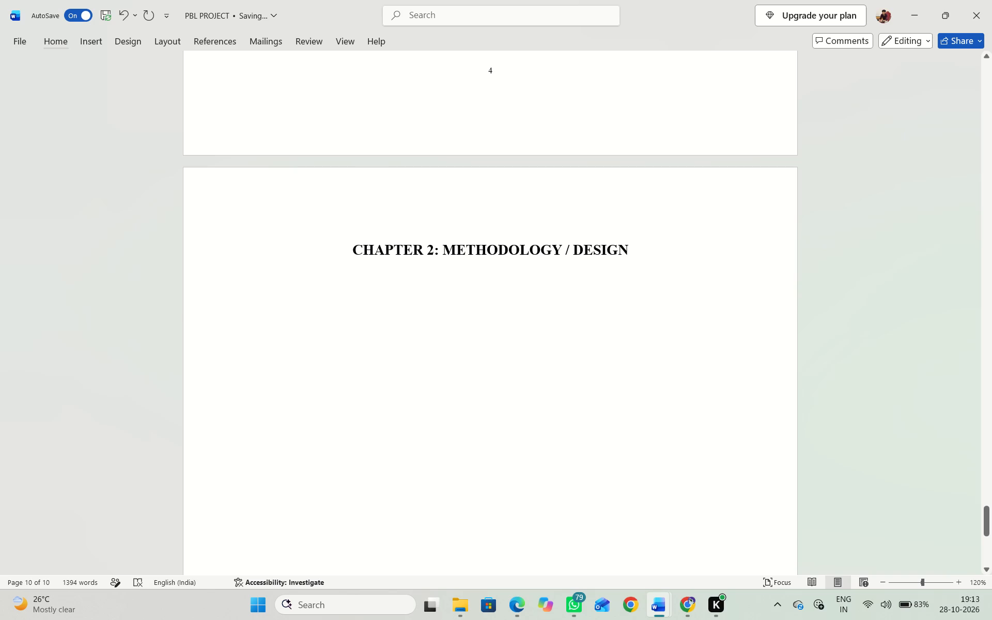
left_click(60, 41)
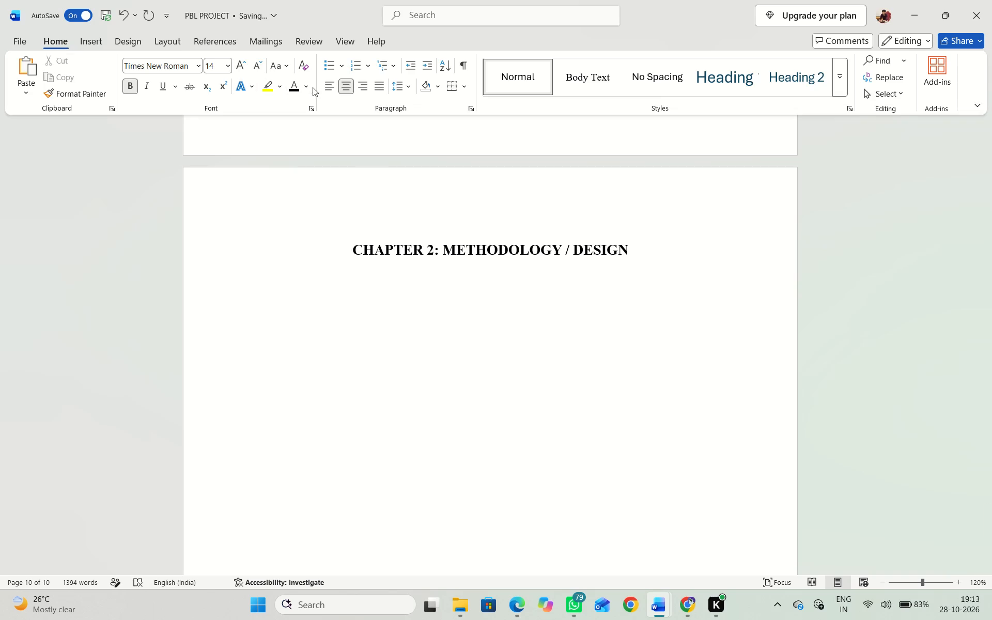
left_click(323, 86)
left_click(260, 295)
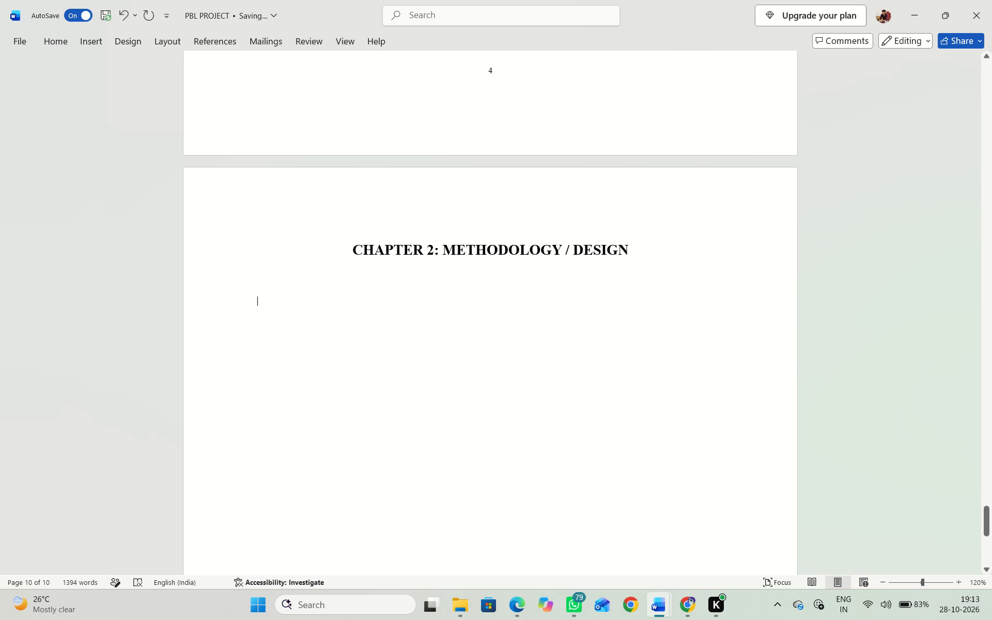
type("2.")
key("1")
key("space")
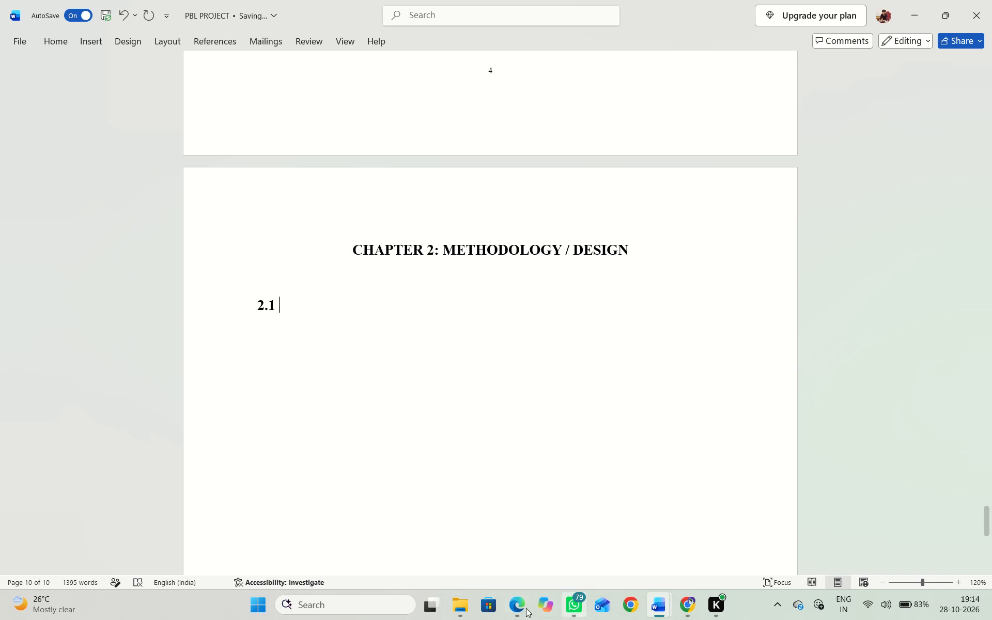
Switch to Edge and look back through Chapter 2 of the sample final pbl dbms report PDF for its section layout.
left_click(518, 603)
scroll(433, 347, "up", 6)
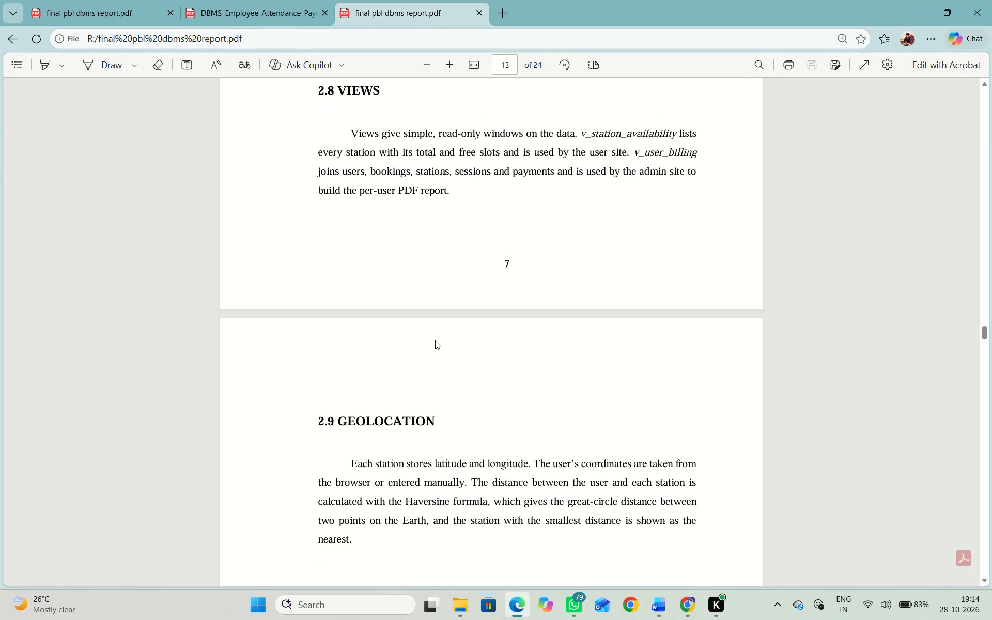
scroll(435, 340, "up", 10)
scroll(444, 306, "up", 17)
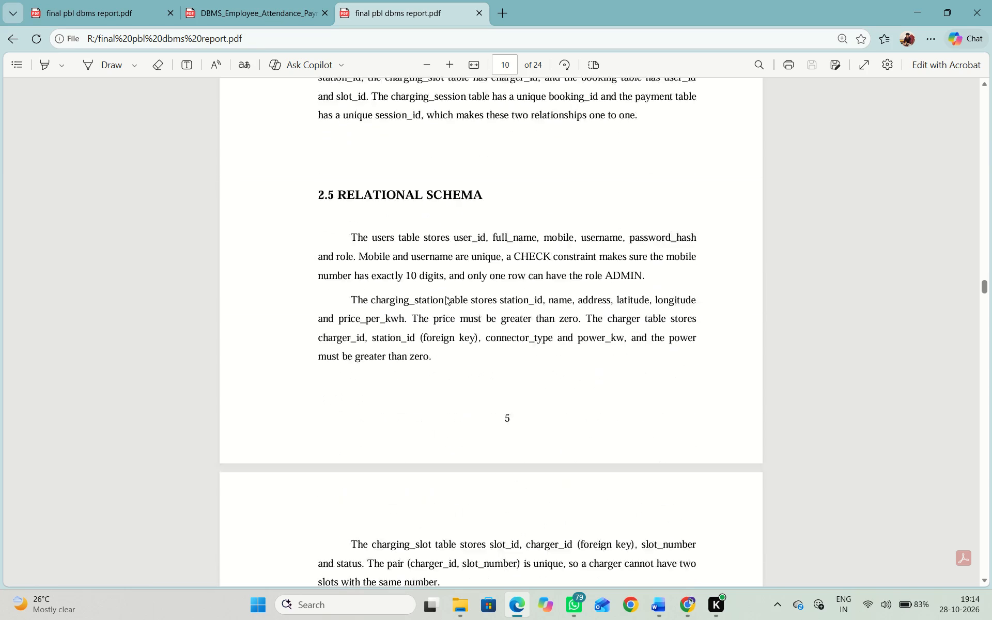
scroll(445, 296, "up", 20)
scroll(446, 289, "up", 4)
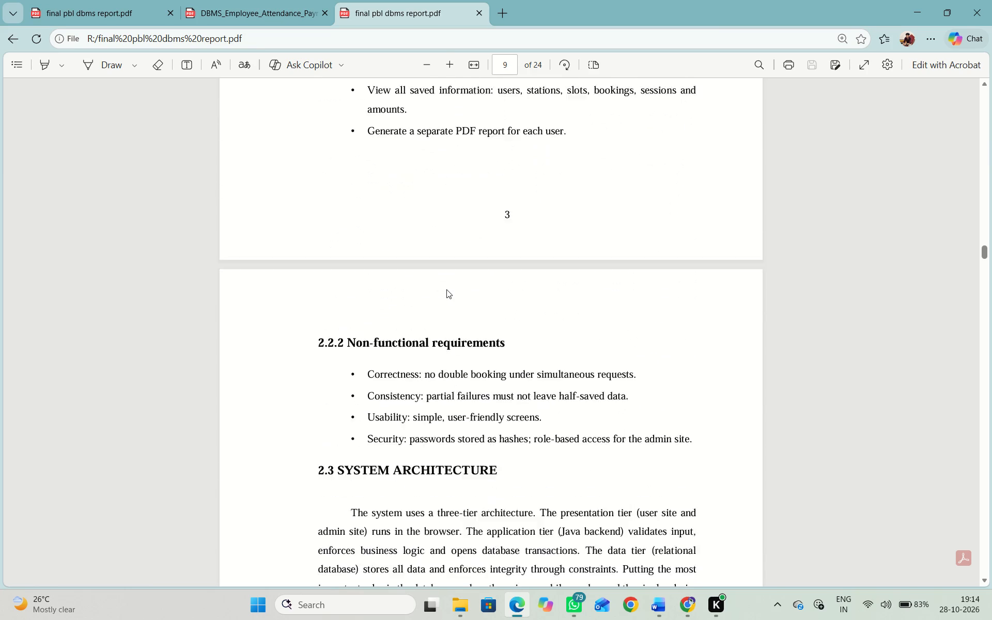
scroll(446, 289, "up", 6)
Bring up the DBMS_Employee_Attendance_Payroll_PBL_Report_Reference_Format PDF to consult its content.
left_click(253, 0)
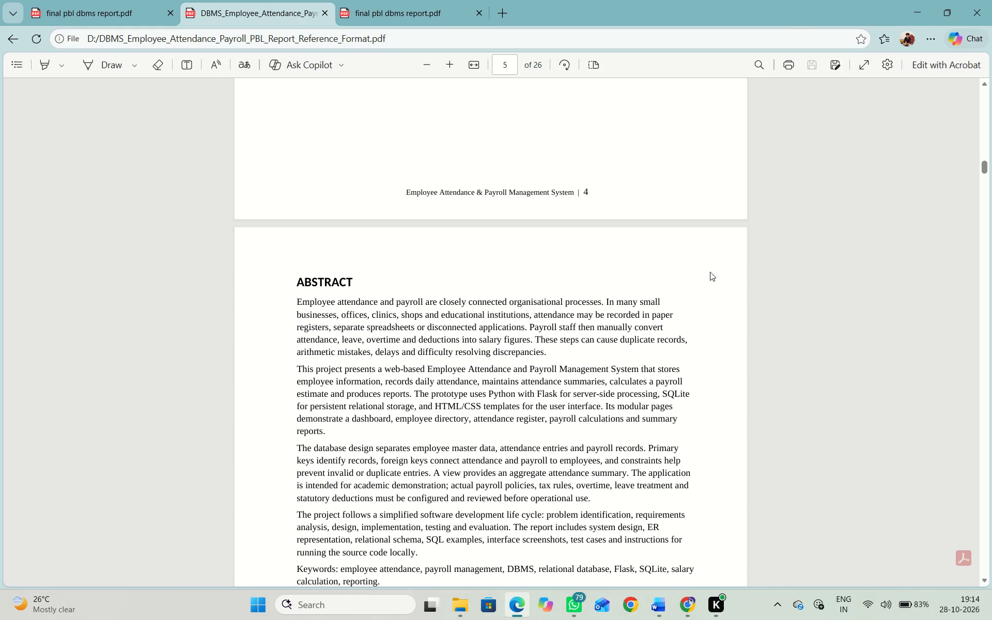
Check the 2.1 heading in the Word reference-format report, and start the matching title after "2.1" in PBL PROJECT with a capital "D".
left_click(911, 6)
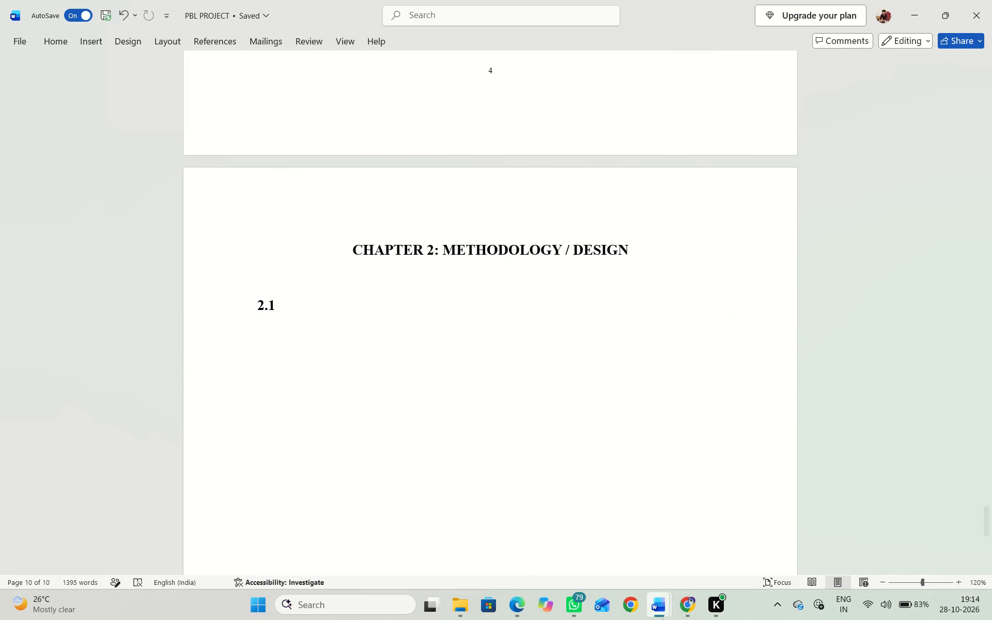
left_click(693, 548)
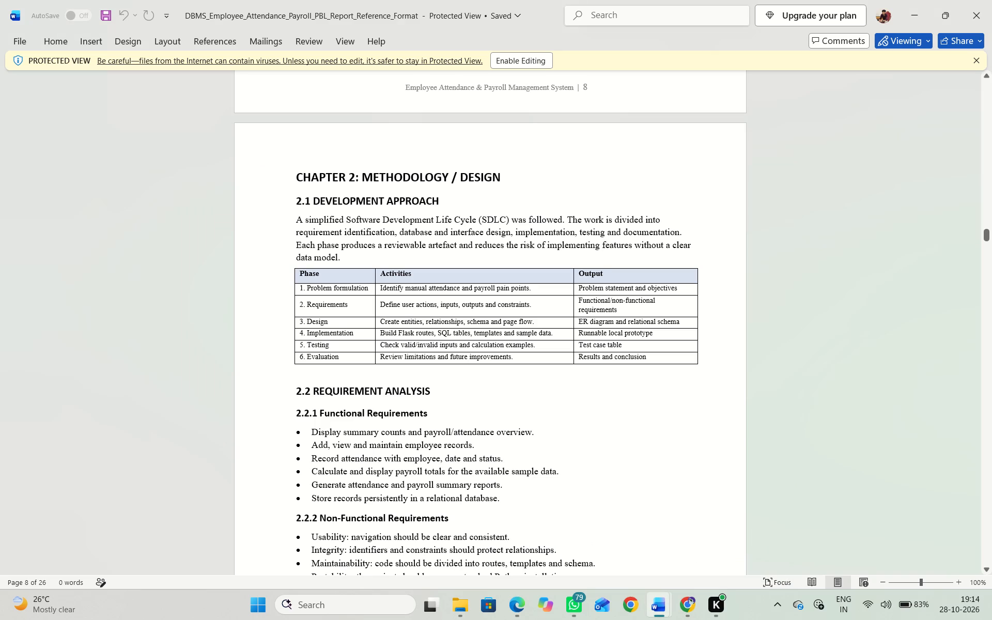
left_click(906, 15)
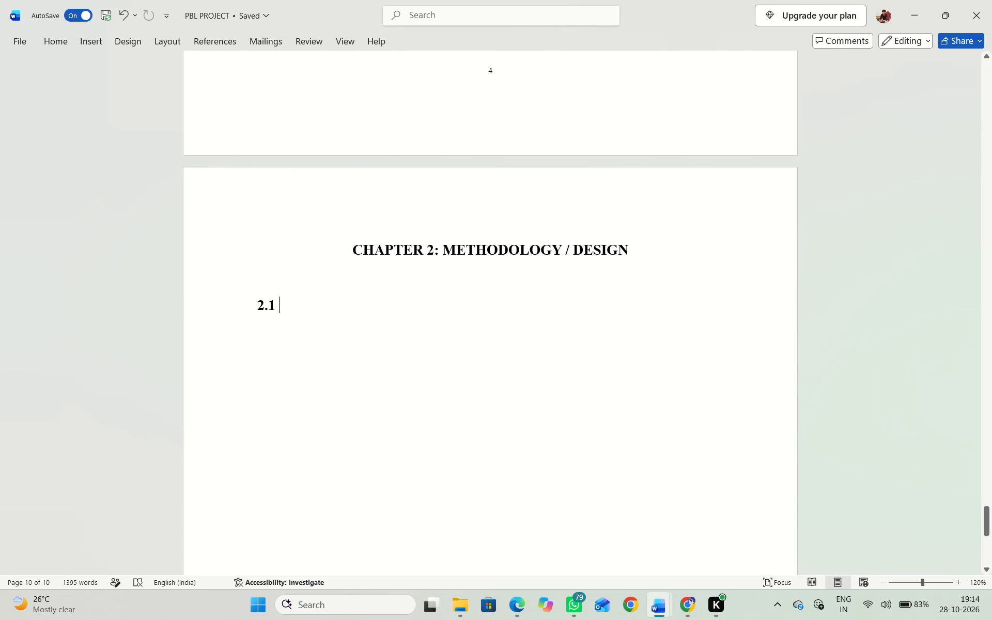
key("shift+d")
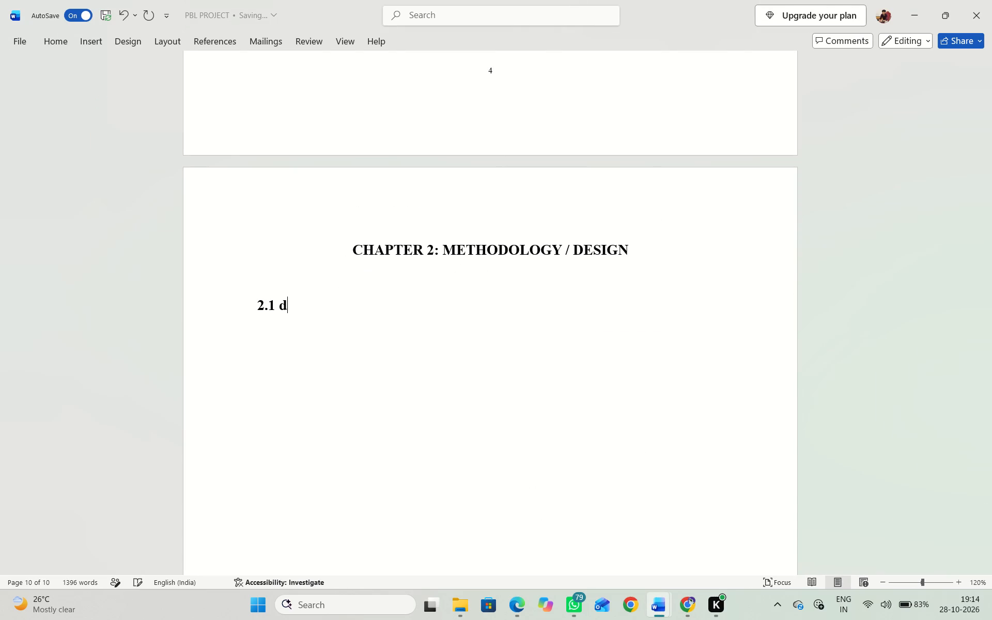
key("BackSpace")
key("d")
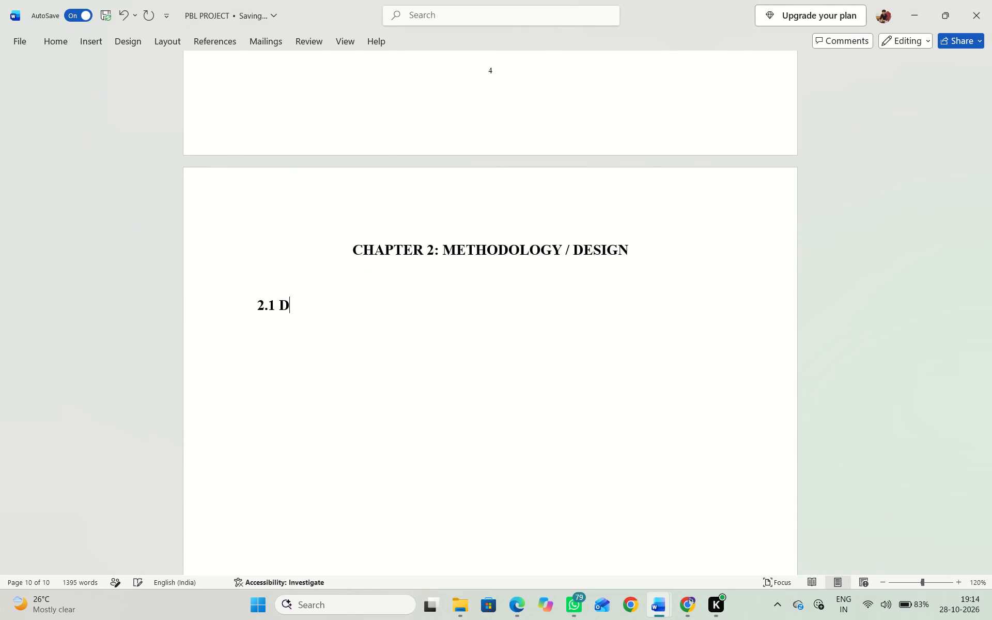